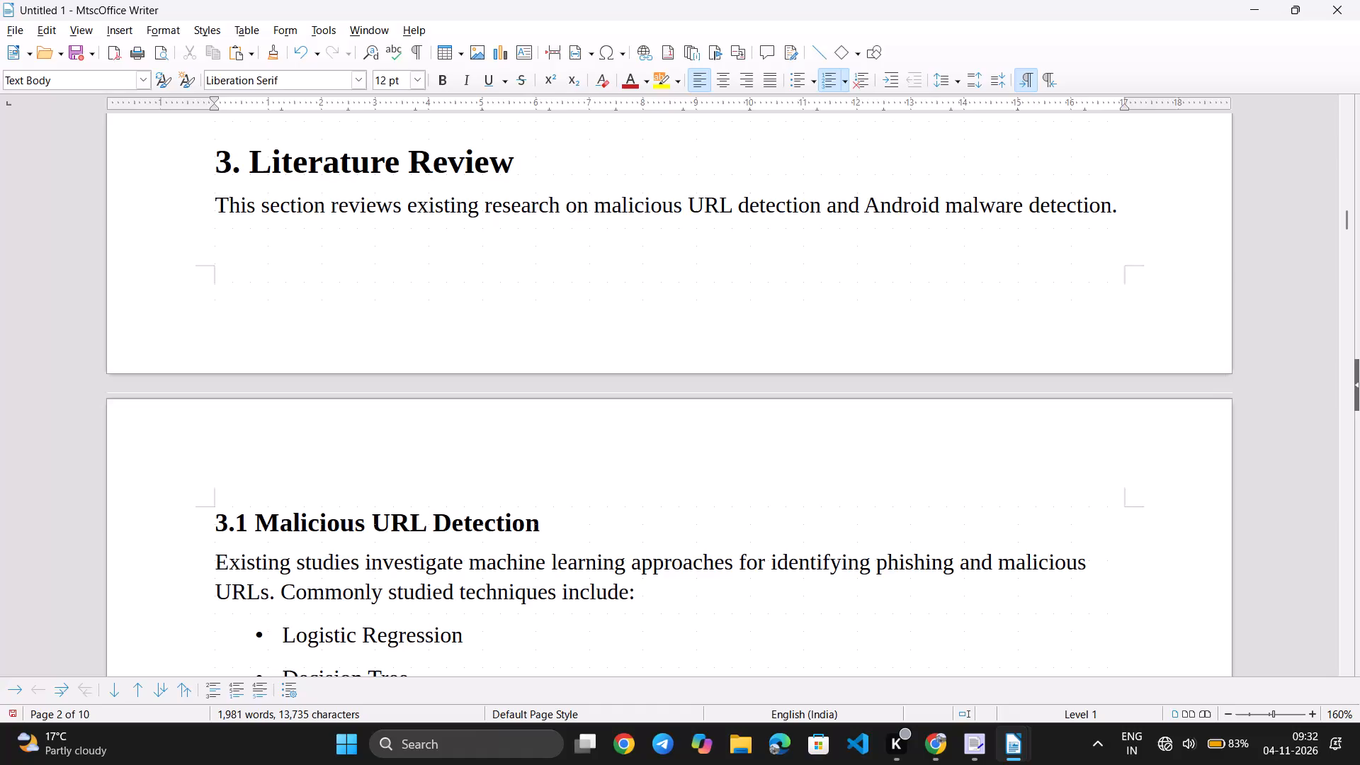
# Review the research paper from the title and abstract through to the technology list on its closing pages.
pyautogui.scroll(4, 533, 420)
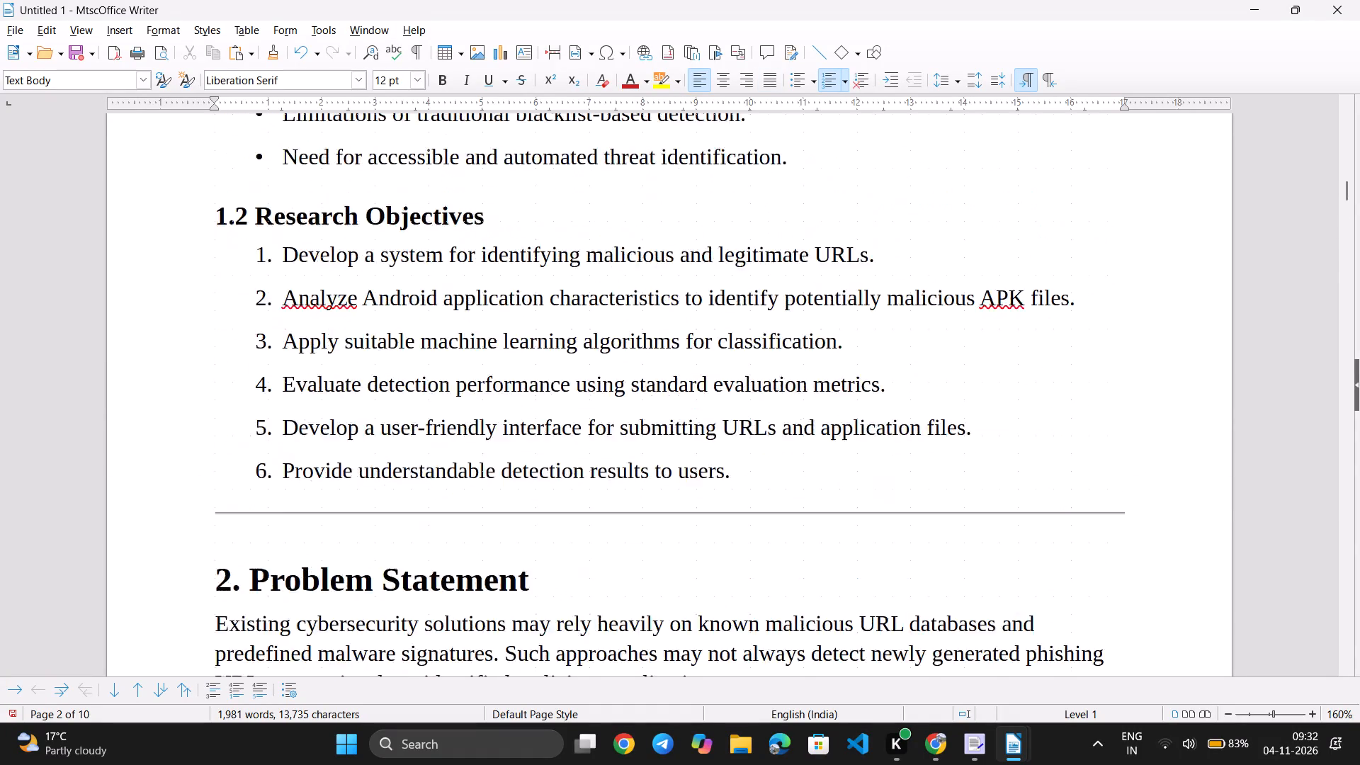
pyautogui.keyDown('ctrl'); pyautogui.scroll(-2, 533, 420); pyautogui.keyUp('ctrl')
pyautogui.scroll(8, 533, 420)
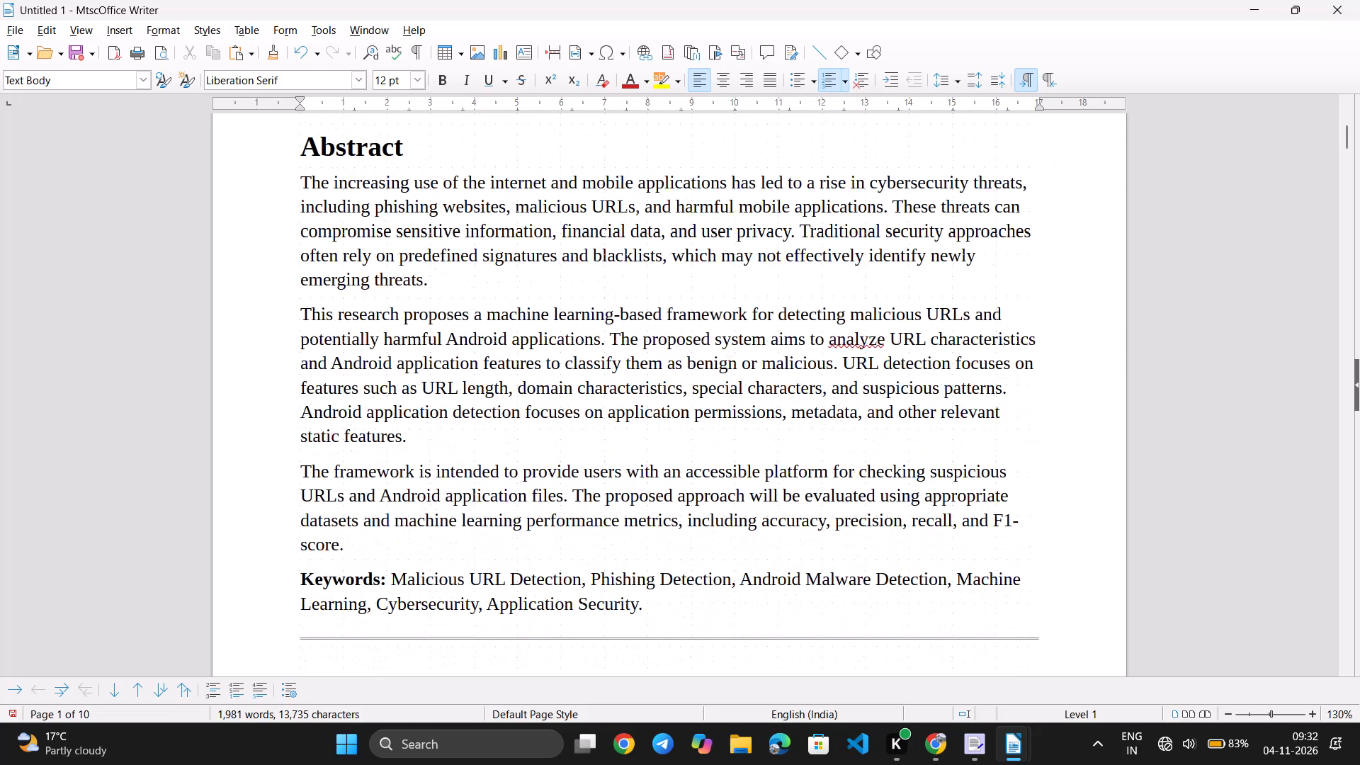
pyautogui.scroll(3, 533, 420)
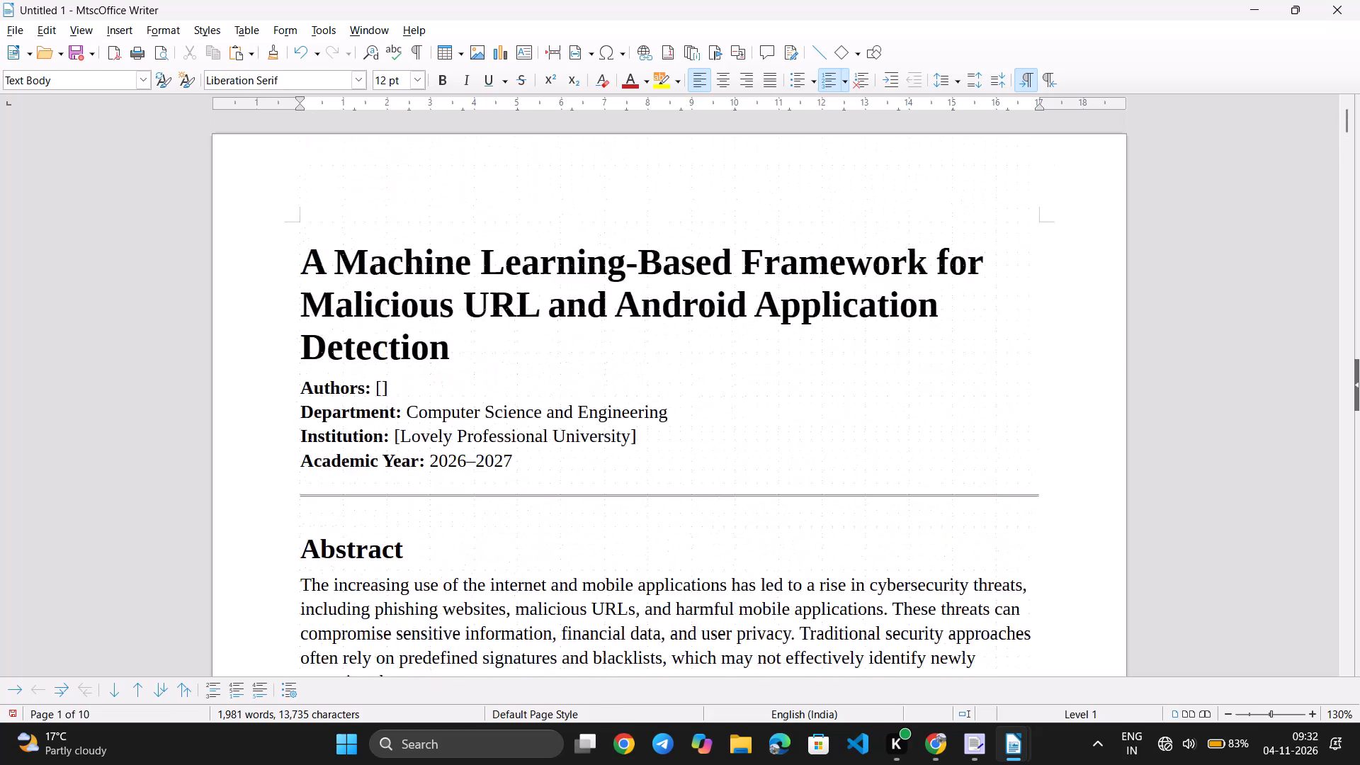
pyautogui.scroll(-2, 533, 420)
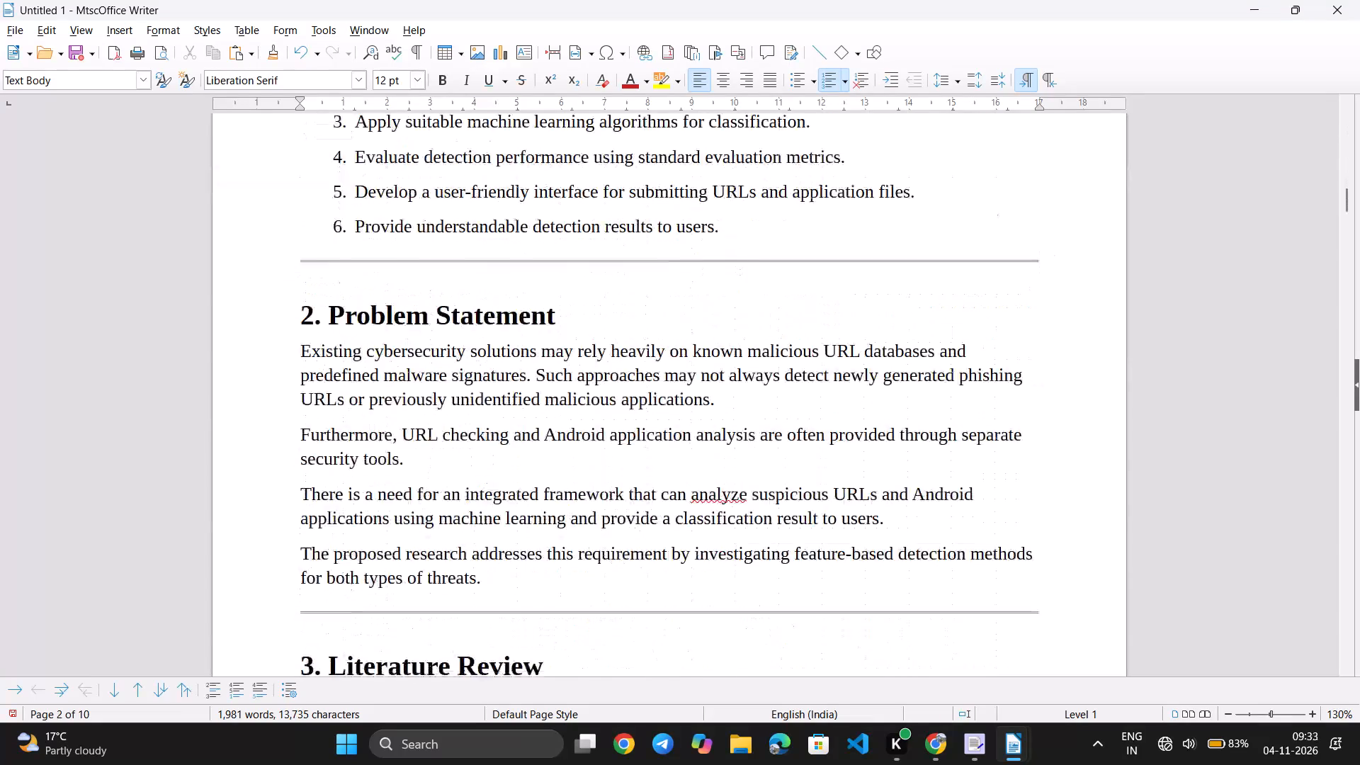
pyautogui.scroll(-2, 533, 420)
pyautogui.scroll(2, 533, 420)
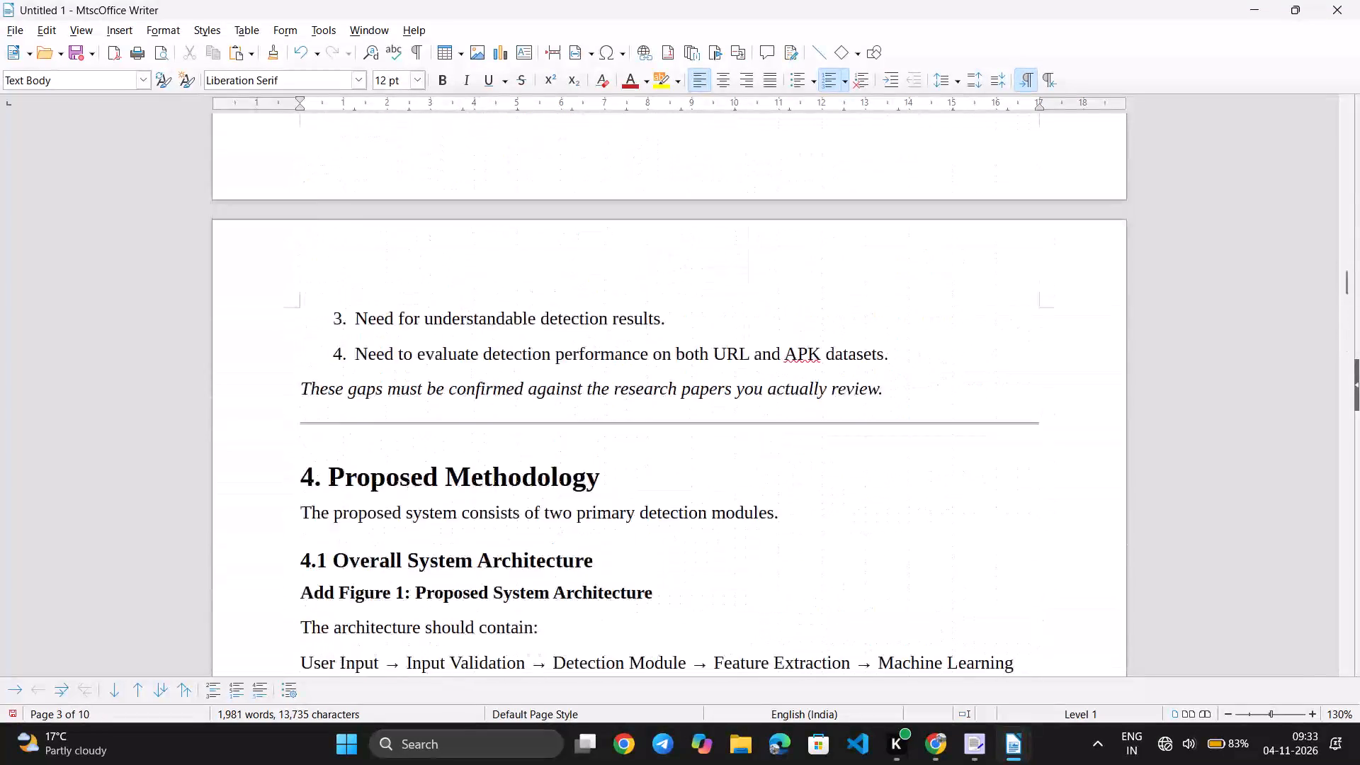
pyautogui.scroll(20, 533, 420)
pyautogui.scroll(1, 533, 420)
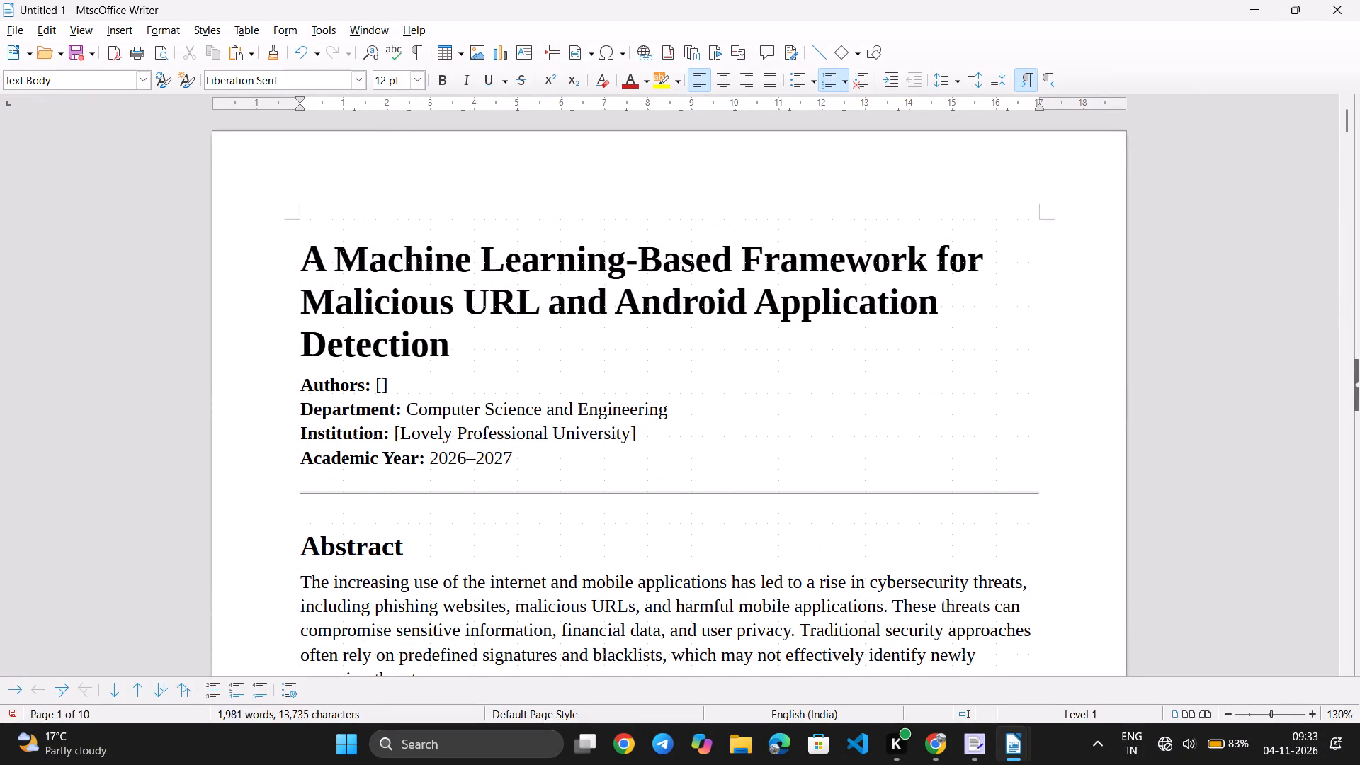
pyautogui.scroll(-1, 446, 329)
pyautogui.scroll(1, 446, 329)
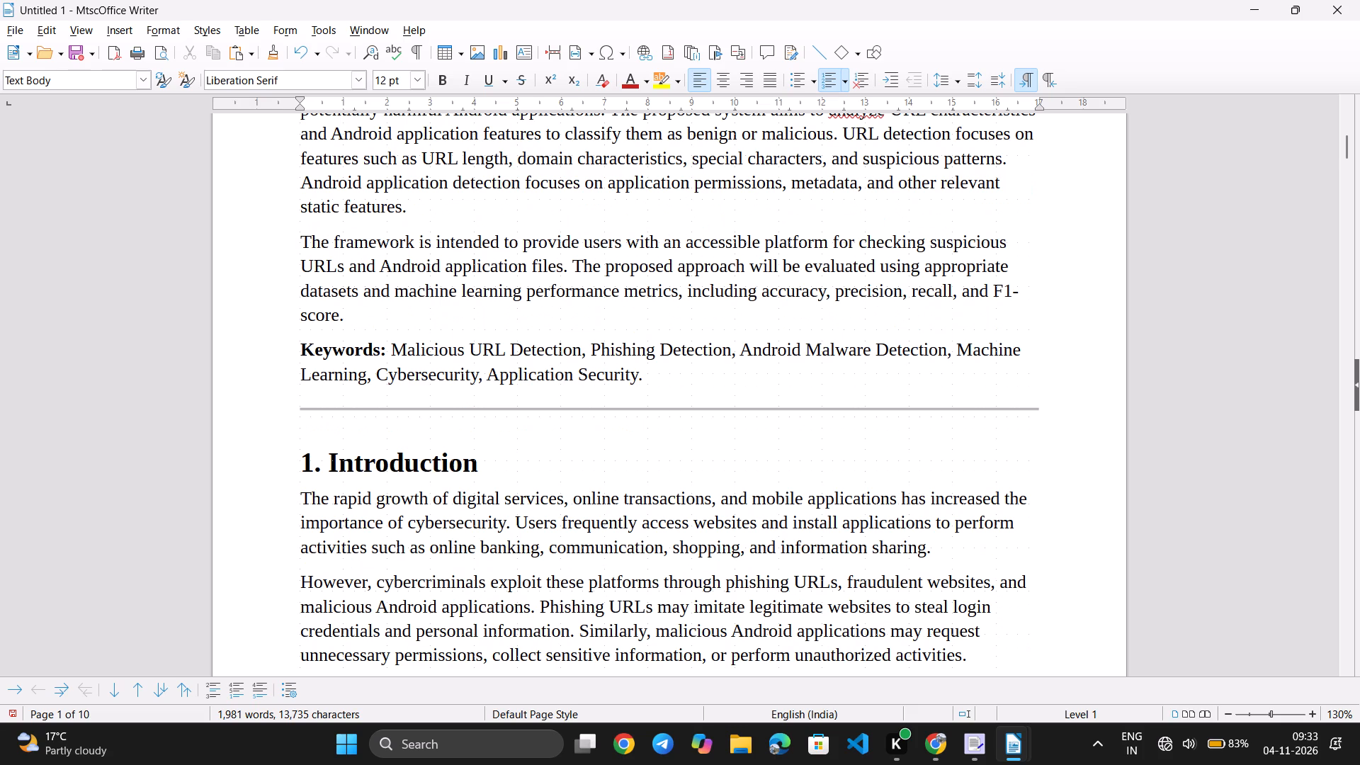
pyautogui.scroll(-20, 428, 403)
pyautogui.scroll(-2, 428, 403)
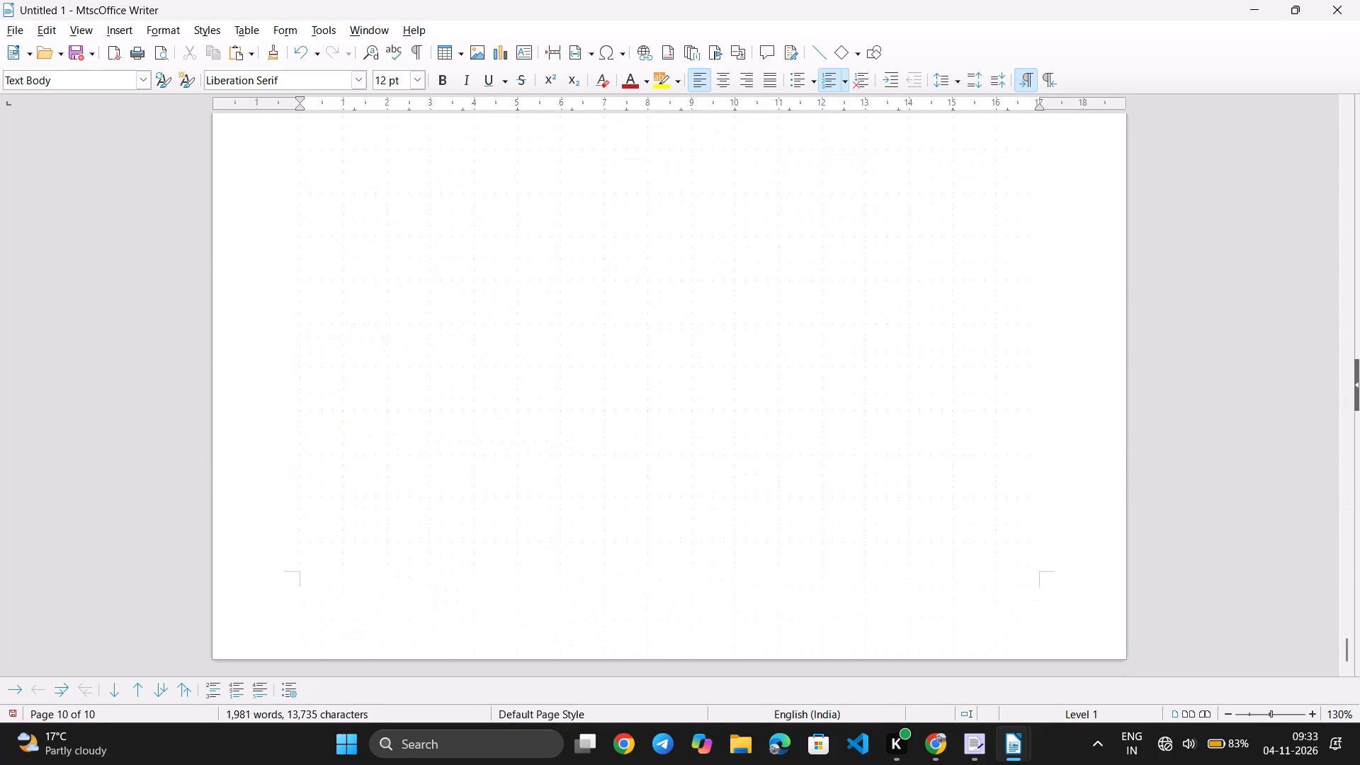
pyautogui.scroll(-5, 428, 403)
pyautogui.scroll(5, 428, 403)
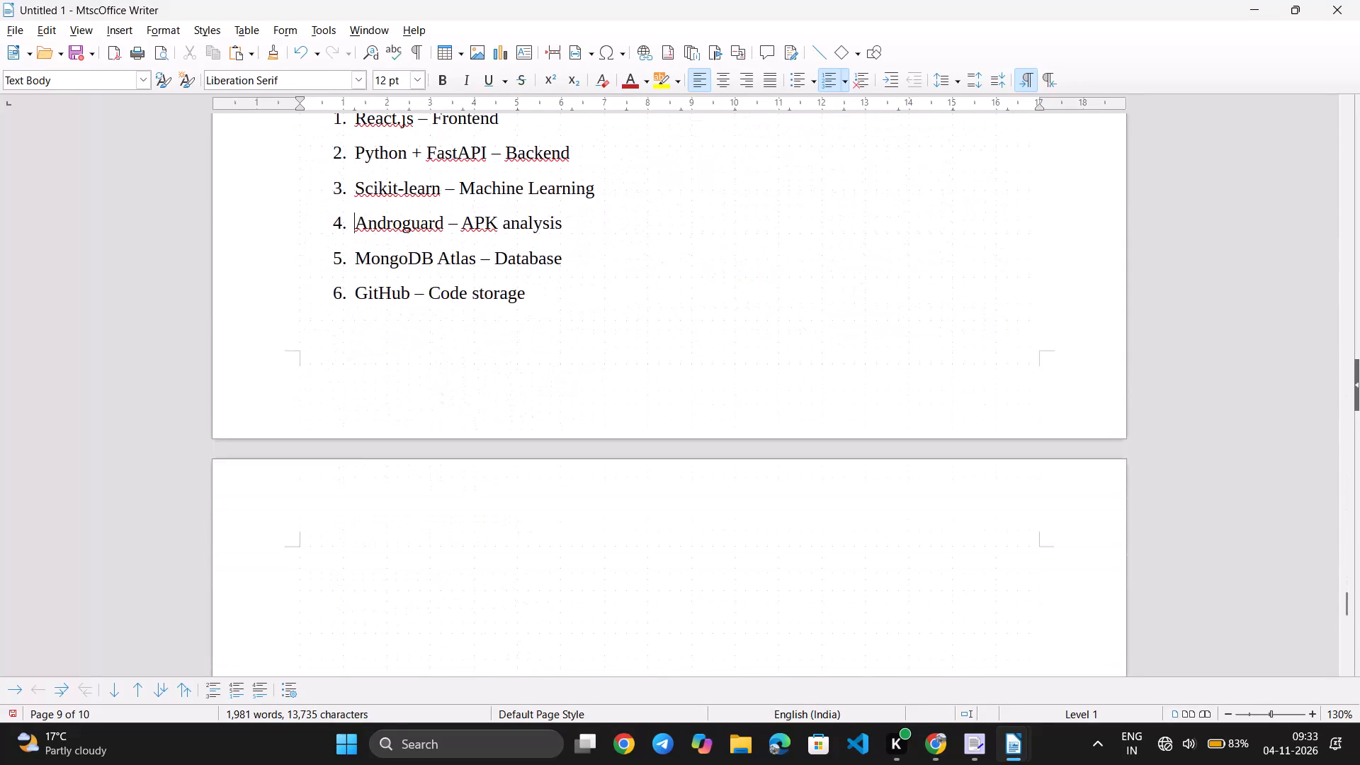
pyautogui.scroll(1, 360, 360)
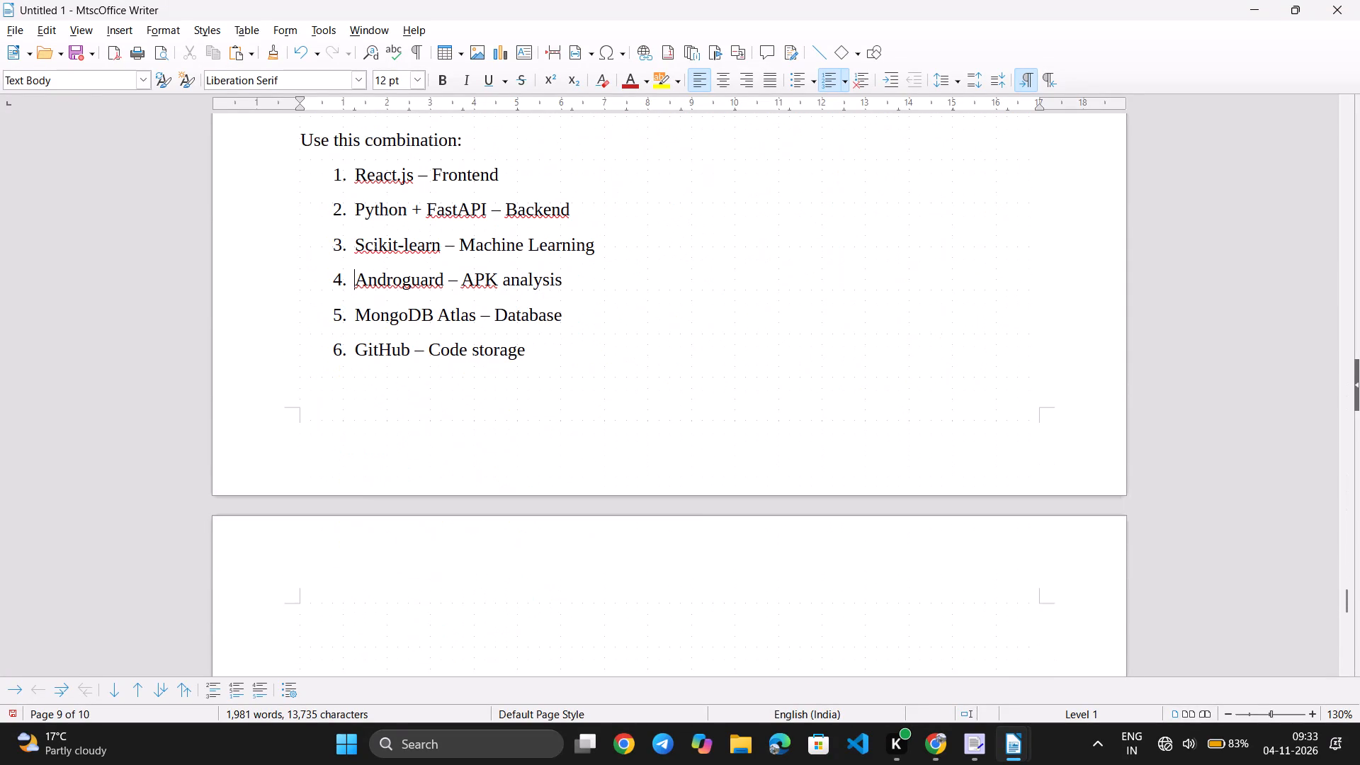
# Examine the numbered technology list under "Use this combination:" and recheck the surrounding summary and opening sections.
pyautogui.click(336, 173)
pyautogui.click(314, 167)
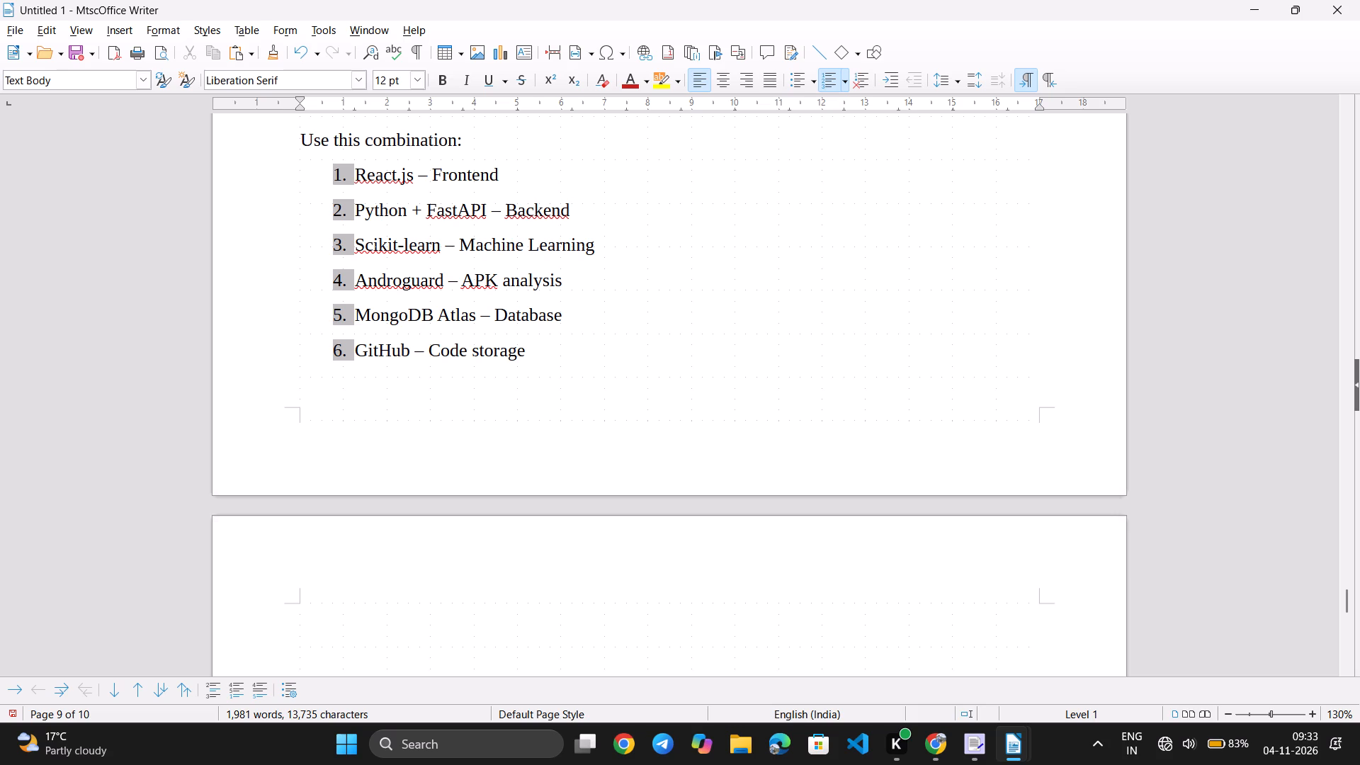
pyautogui.scroll(4, 363, 327)
pyautogui.scroll(-3, 363, 327)
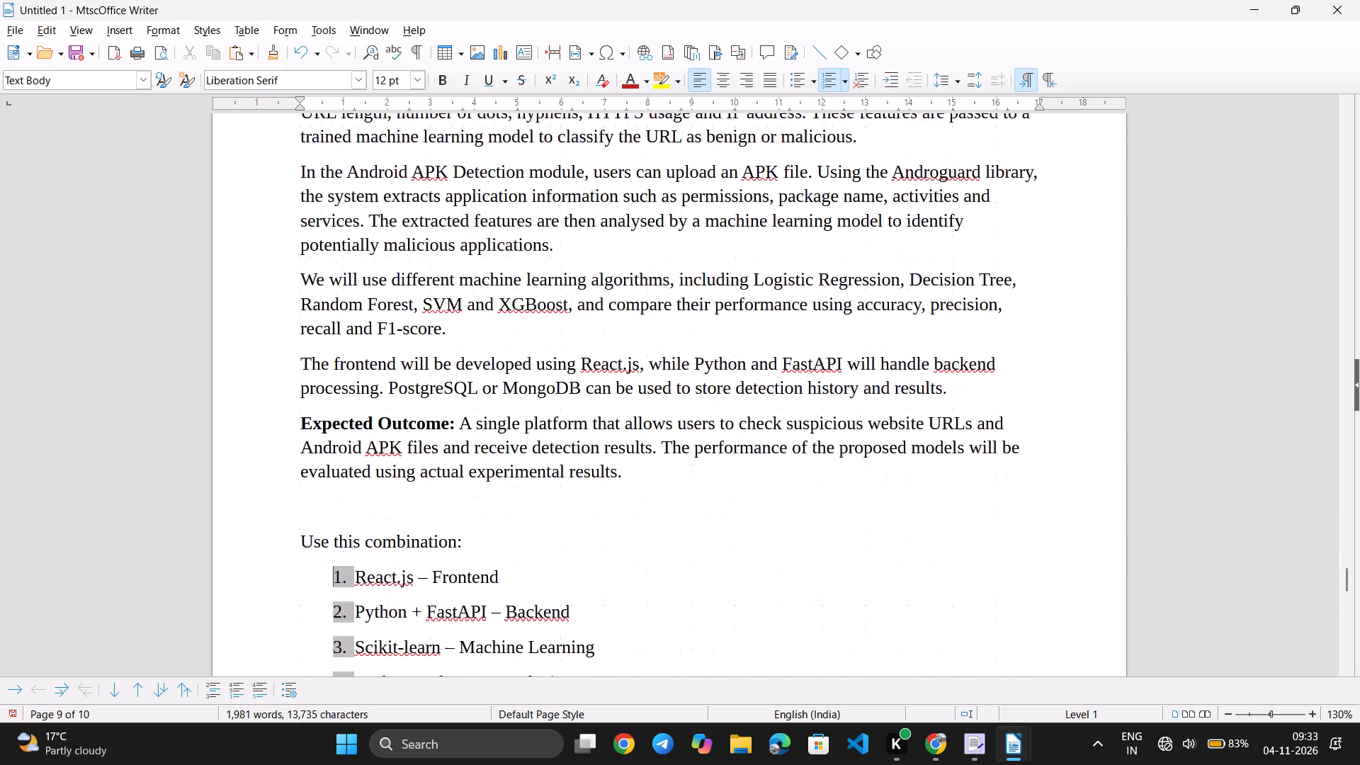
pyautogui.scroll(-2, 363, 327)
pyautogui.scroll(15, 375, 244)
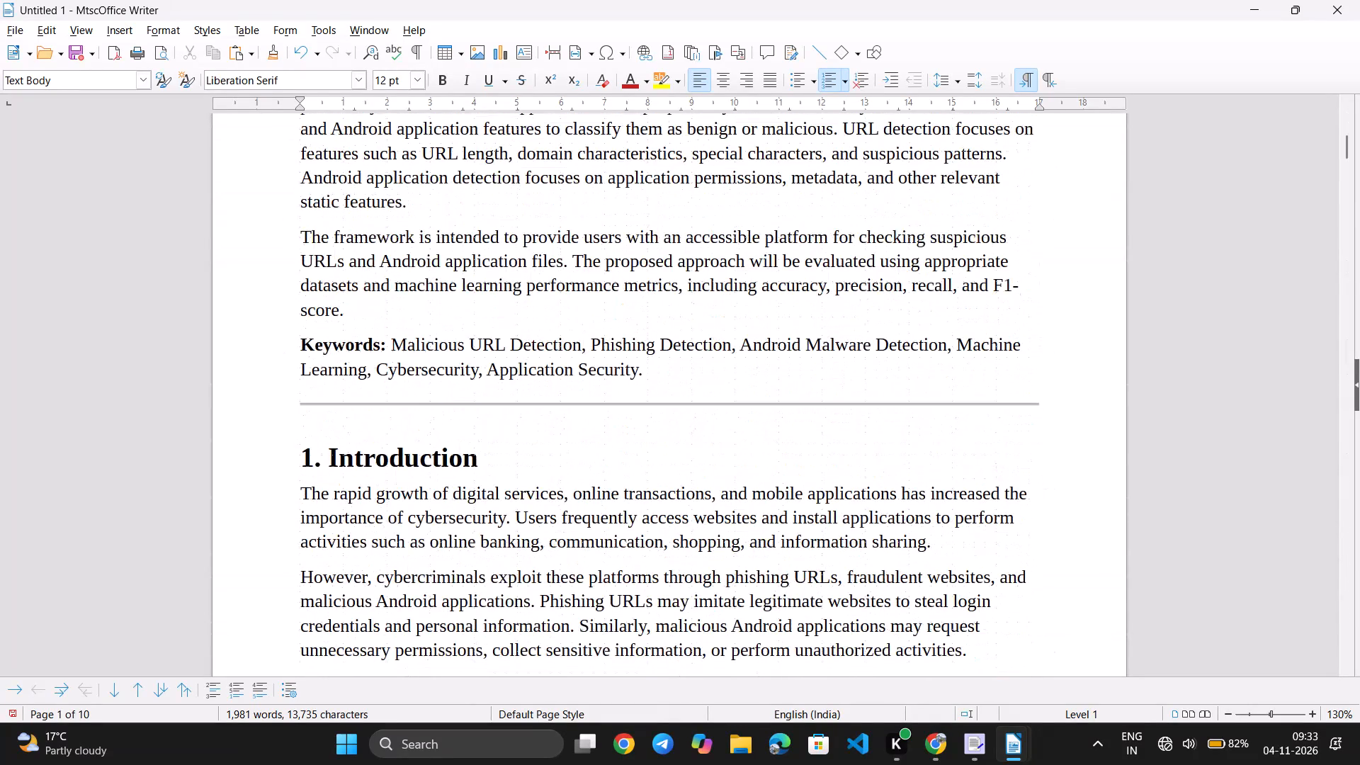
pyautogui.scroll(-17, 406, 297)
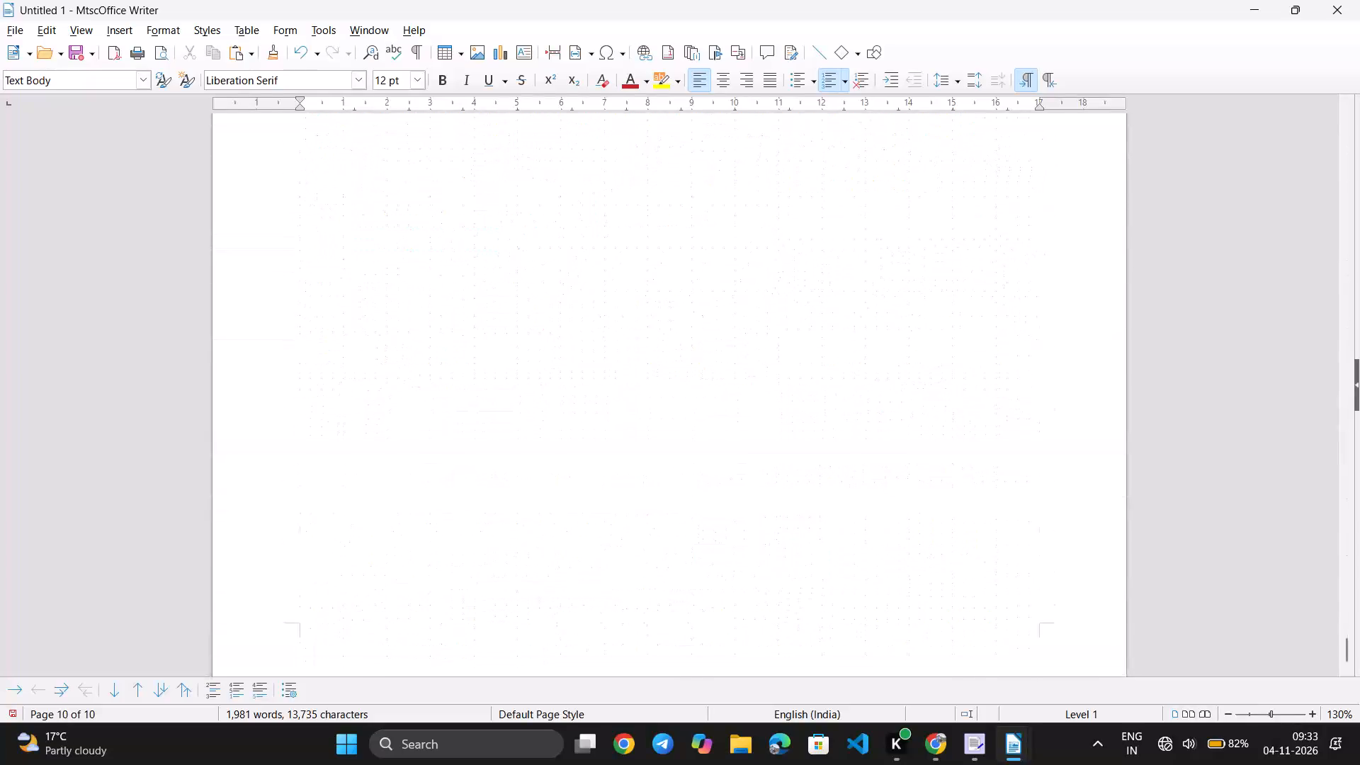
pyautogui.scroll(2, 406, 297)
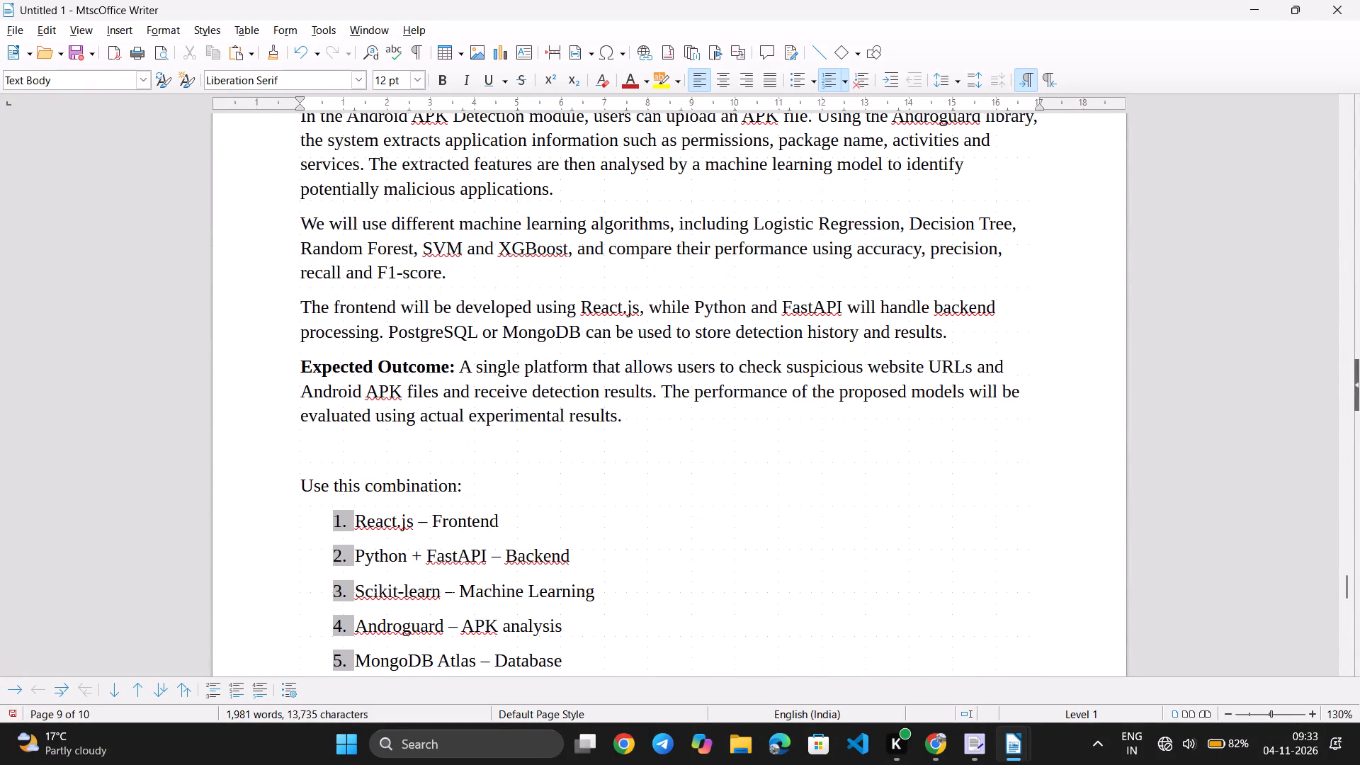
# Delete the "GitHub – Code storage" item, including its empty numbered line, from the end of the technology list.
pyautogui.moveTo(567, 625); pyautogui.dragTo(334, 621)
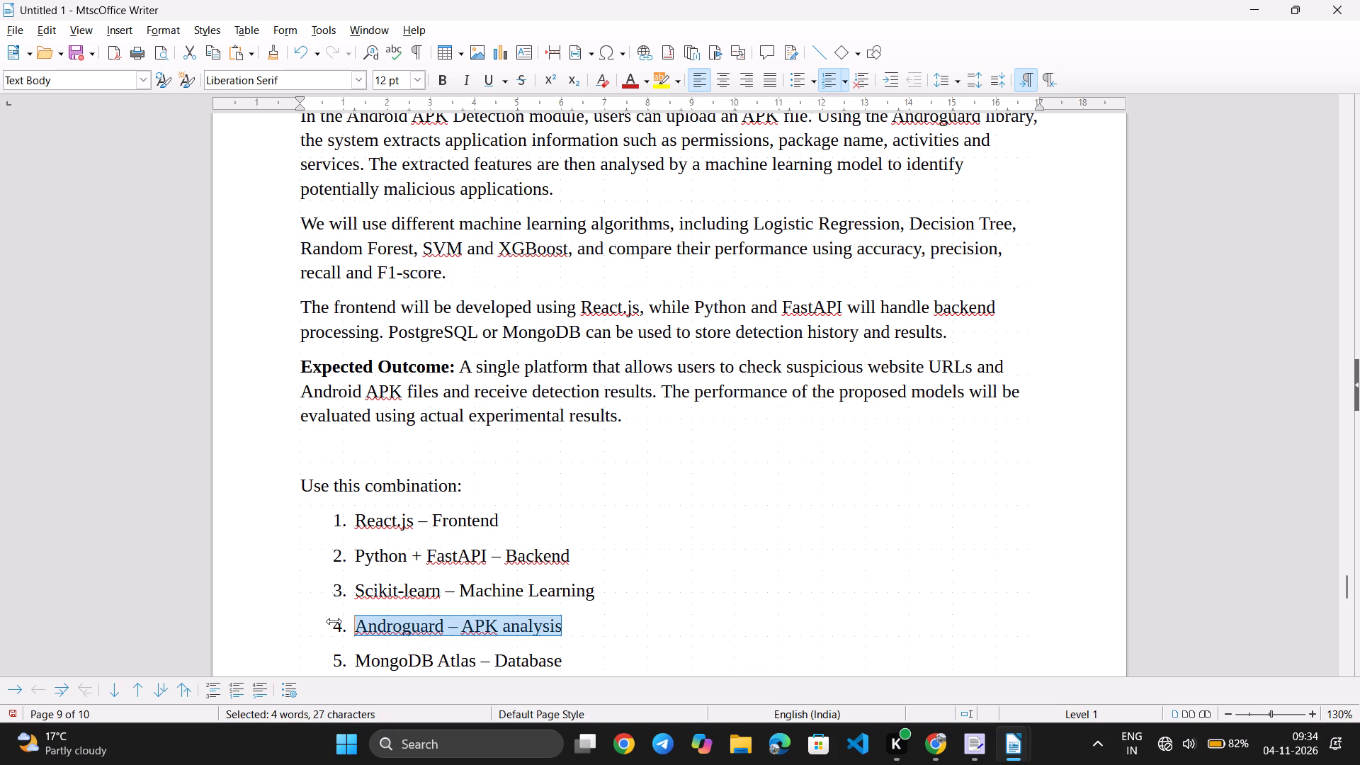
pyautogui.scroll(-1, 305, 618)
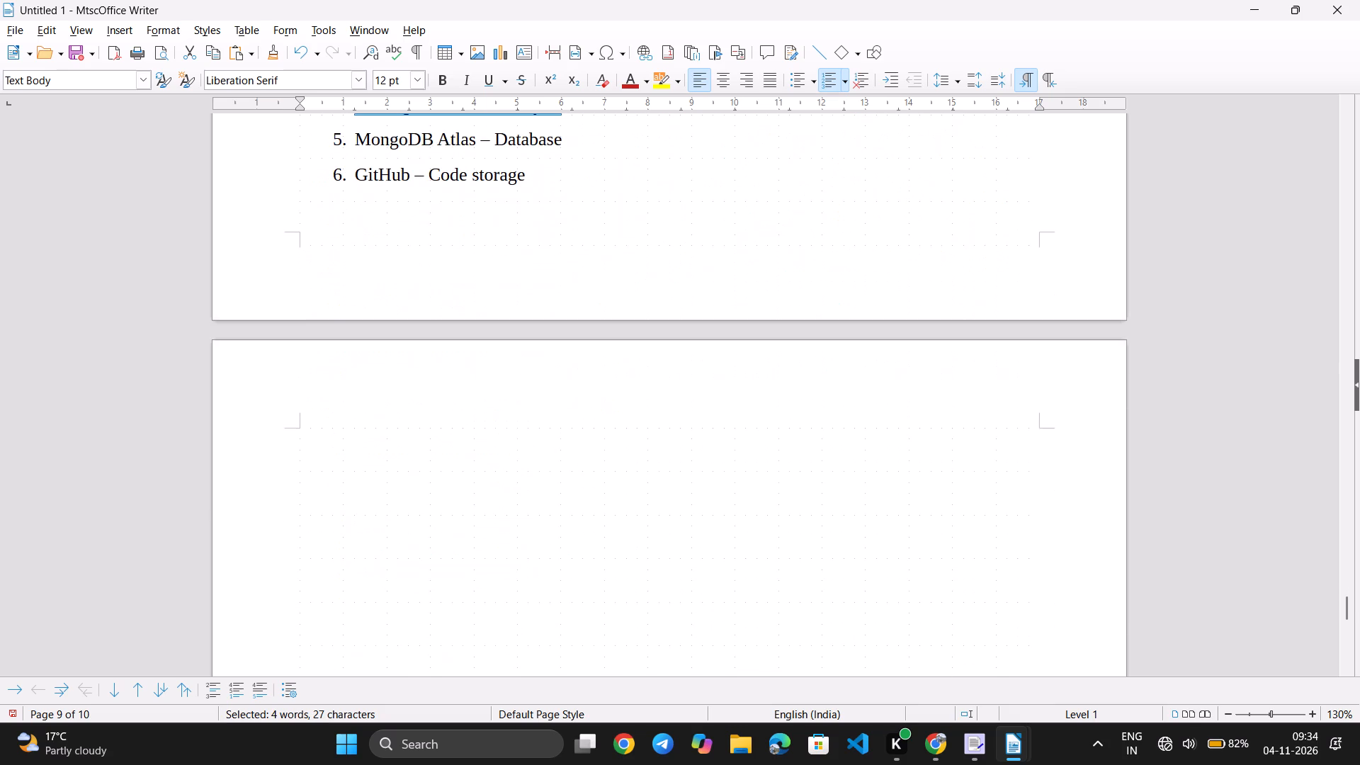
pyautogui.click(540, 174)
pyautogui.moveTo(528, 174); pyautogui.dragTo(504, 174)
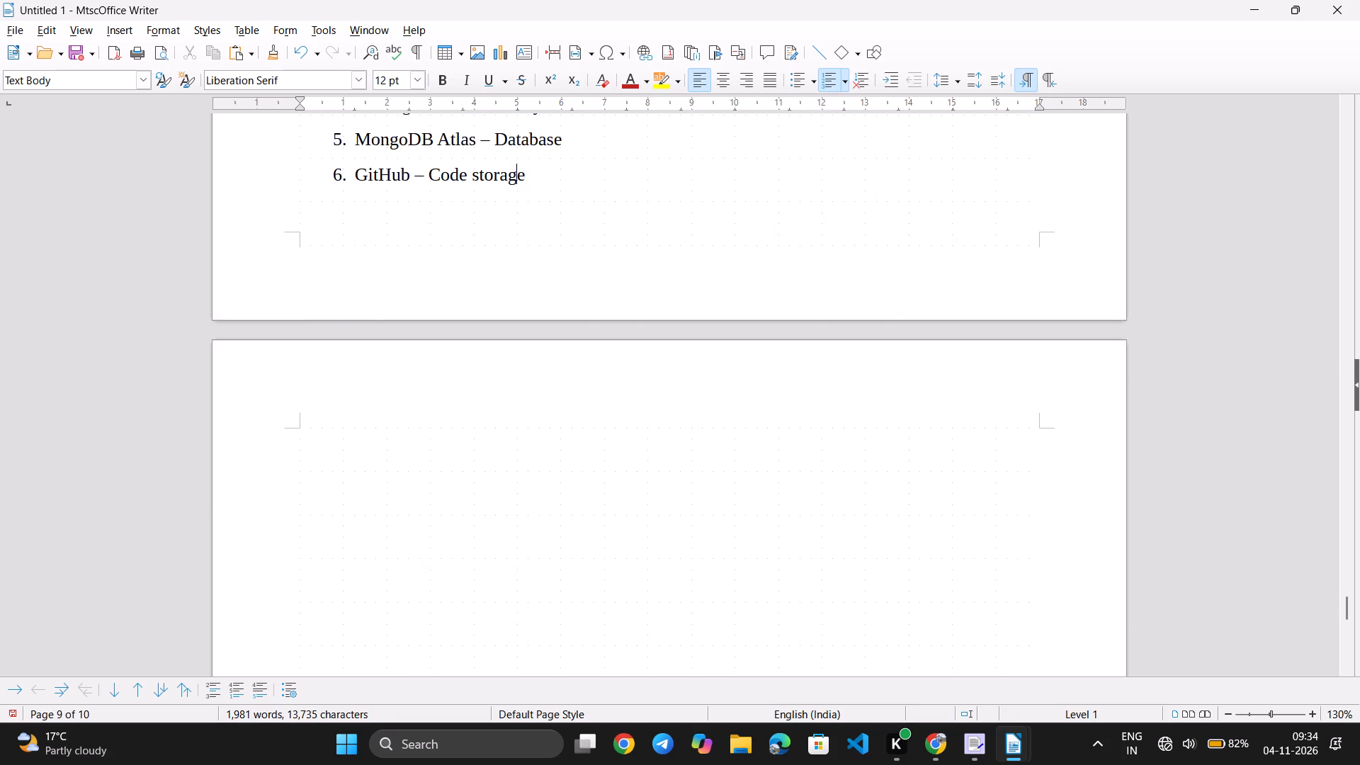
pyautogui.moveTo(504, 174); pyautogui.dragTo(338, 183)
pyautogui.press('BackSpace')
pyautogui.press('BackSpace')
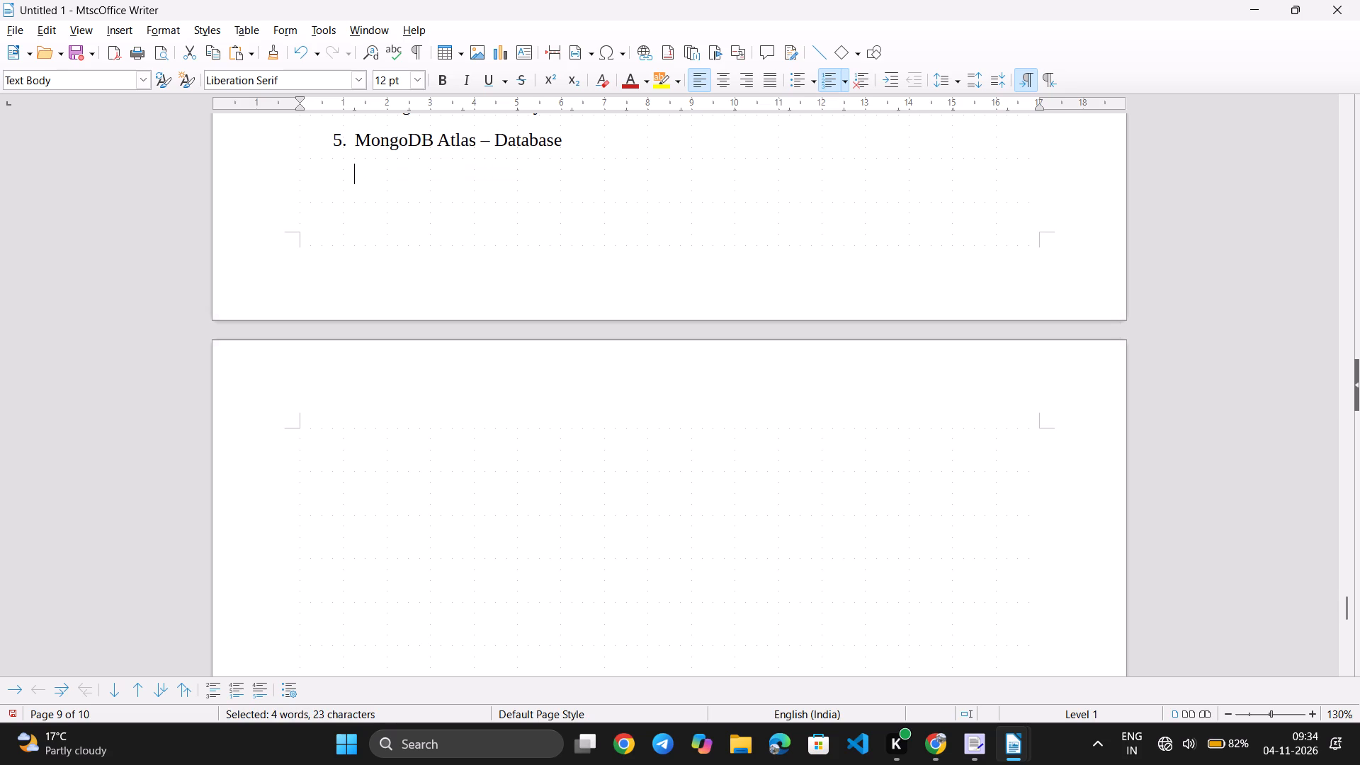
pyautogui.press('BackSpace')
pyautogui.press('BackSpace')
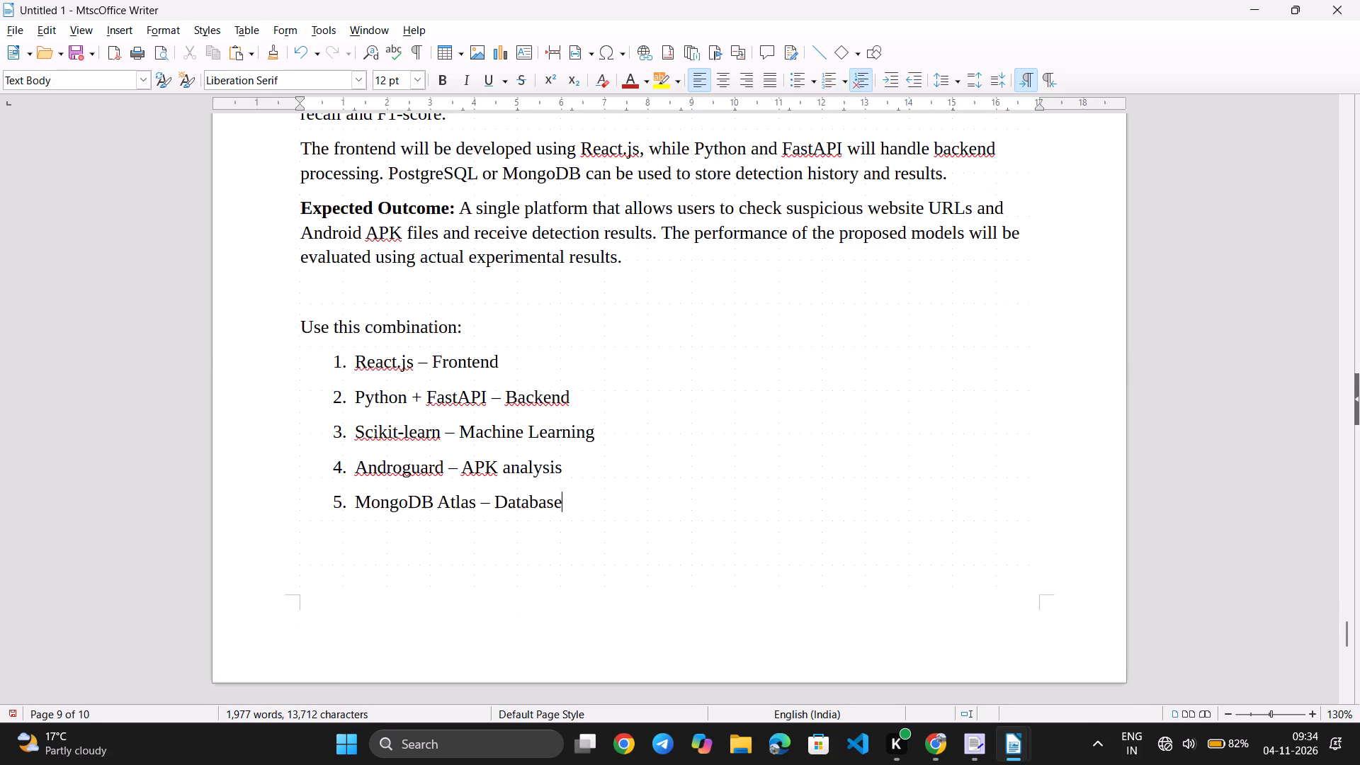
pyautogui.click(685, 475)
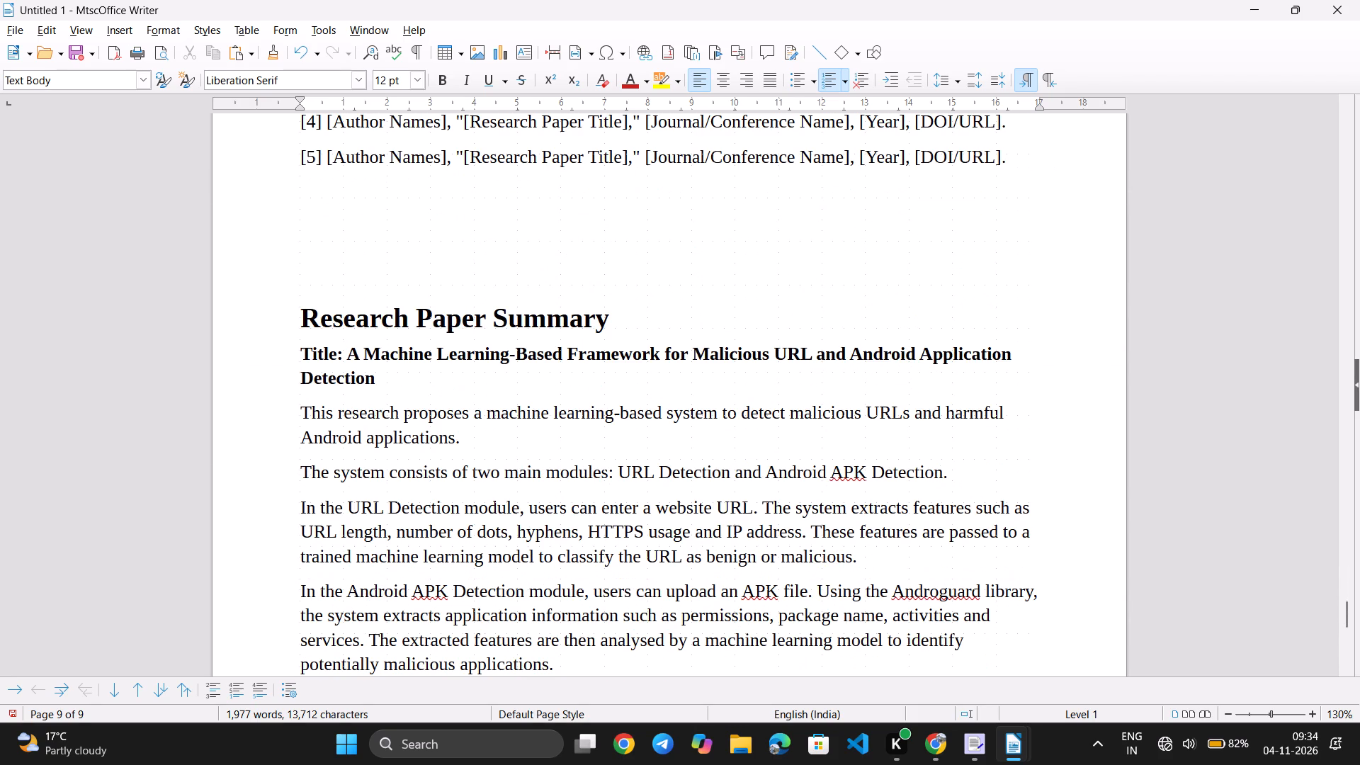
# Read through the Research Paper Summary and review the earlier sections back to the title, abstract and introduction.
pyautogui.scroll(-1, 367, 305)
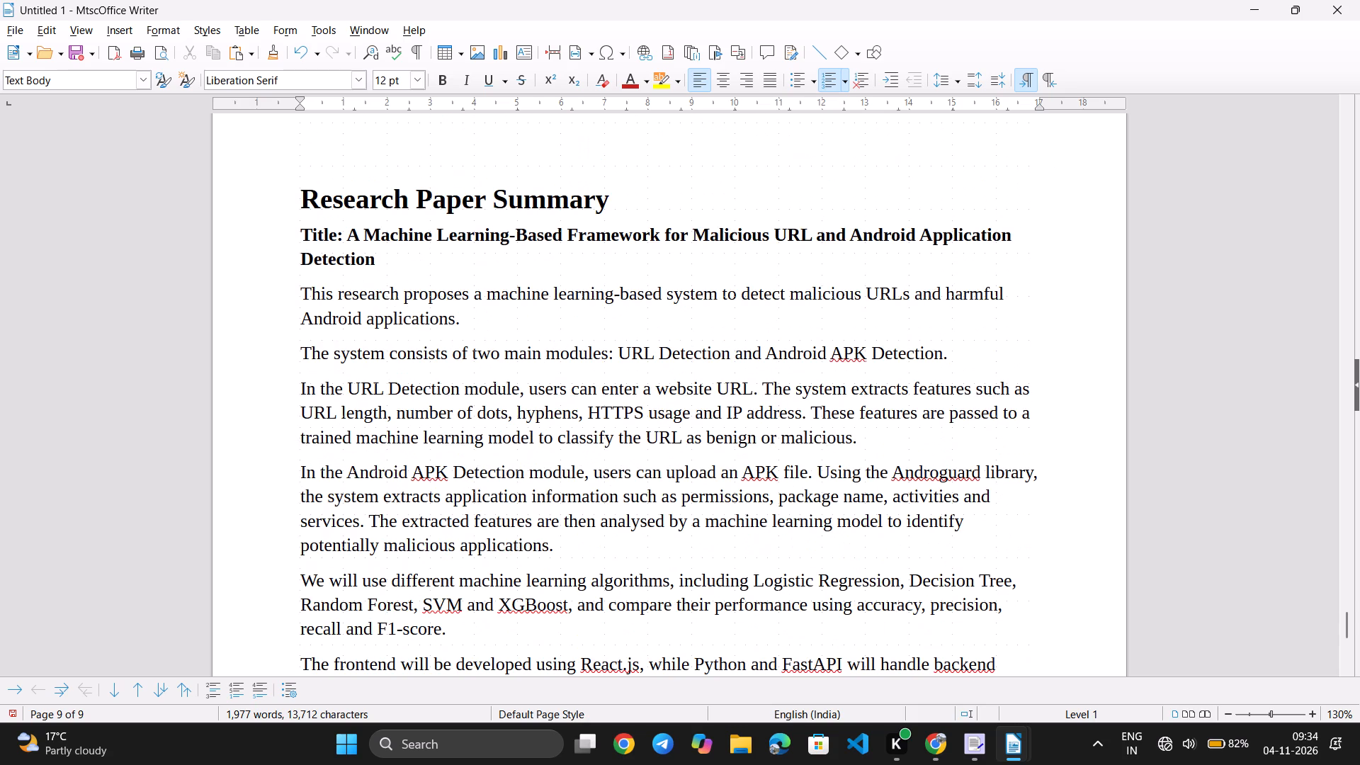
pyautogui.keyDown('ctrl'); pyautogui.scroll(-2, 247, 329); pyautogui.keyUp('ctrl')
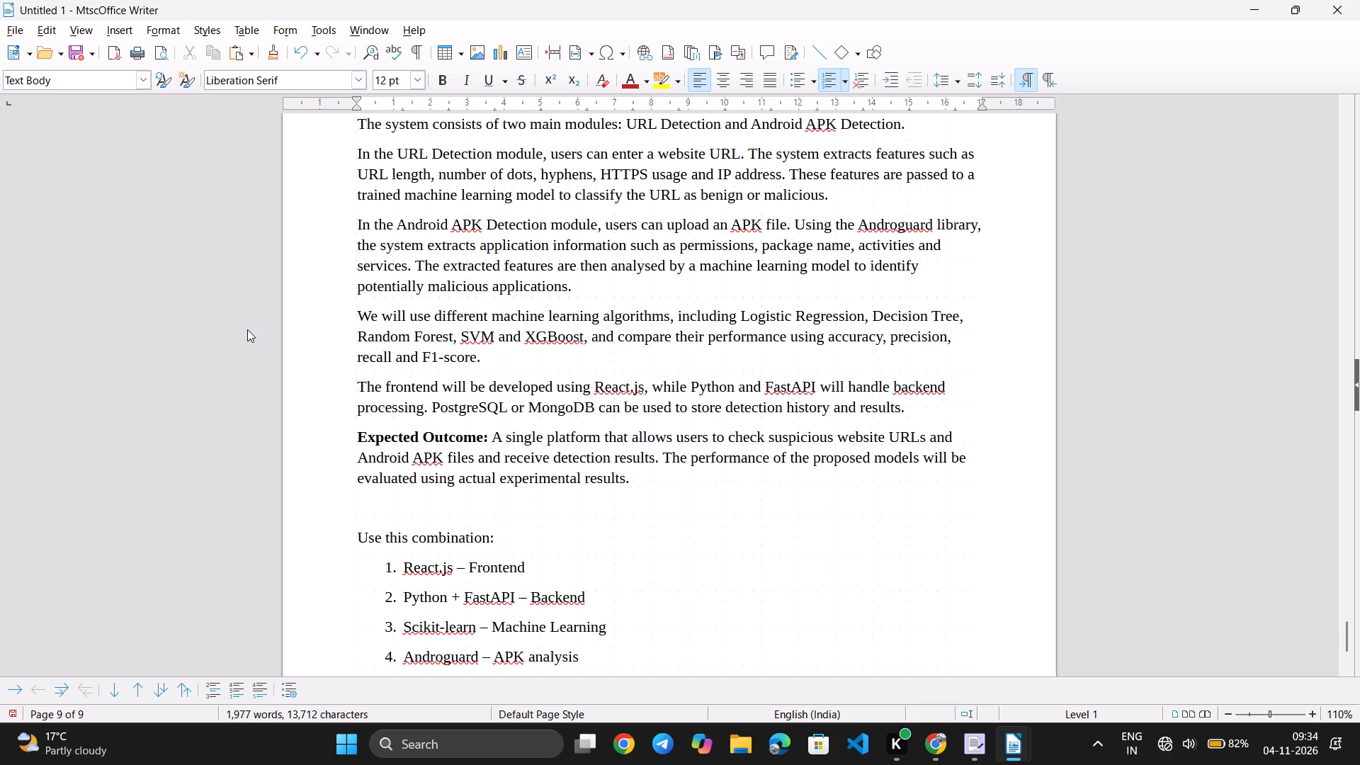
pyautogui.scroll(1, 247, 329)
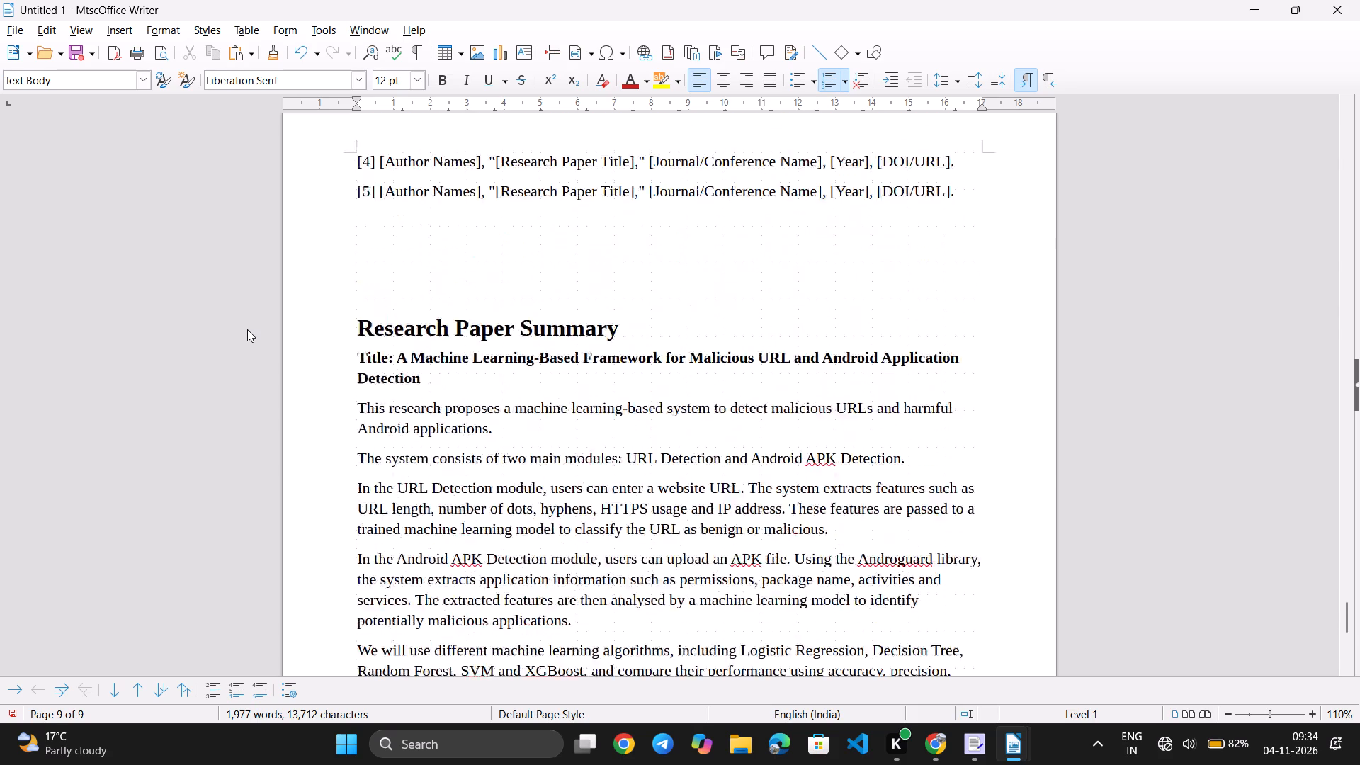
pyautogui.scroll(2, 247, 329)
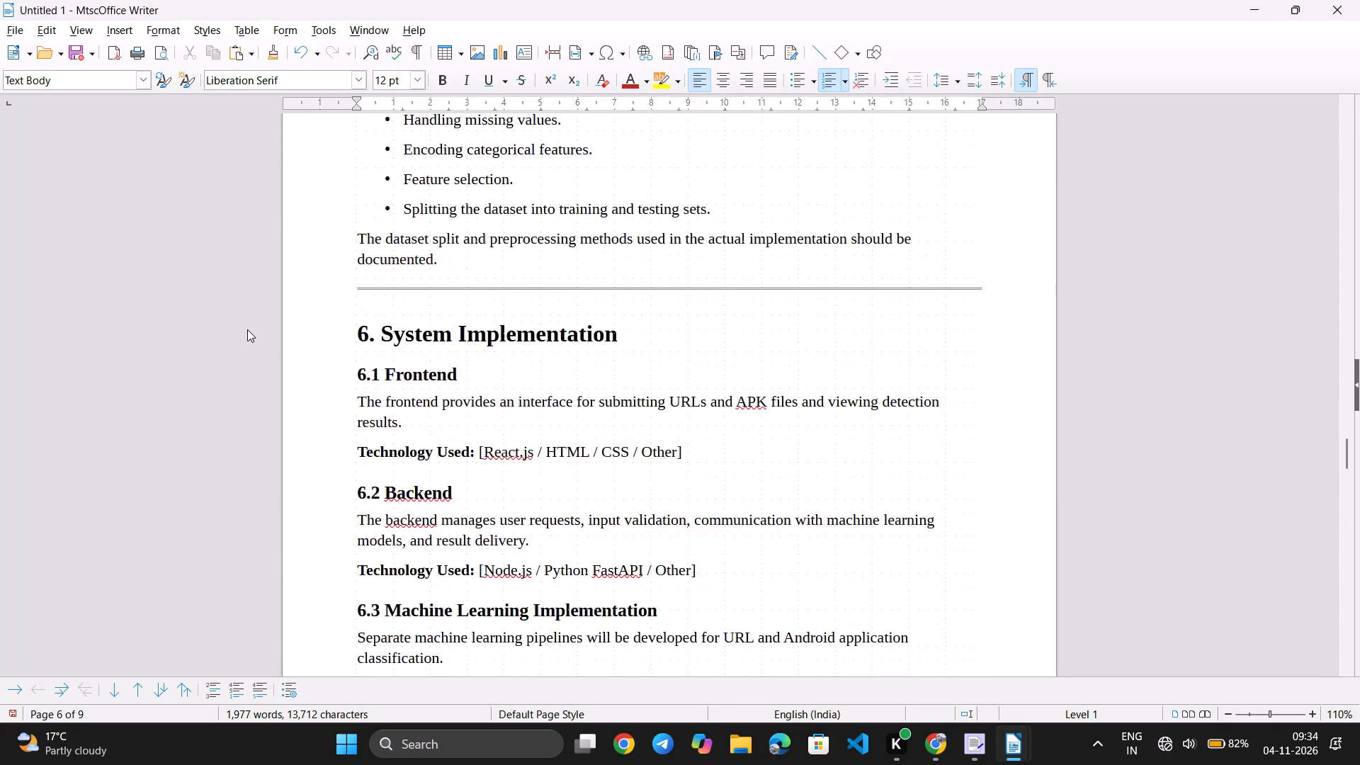
pyautogui.scroll(3, 247, 329)
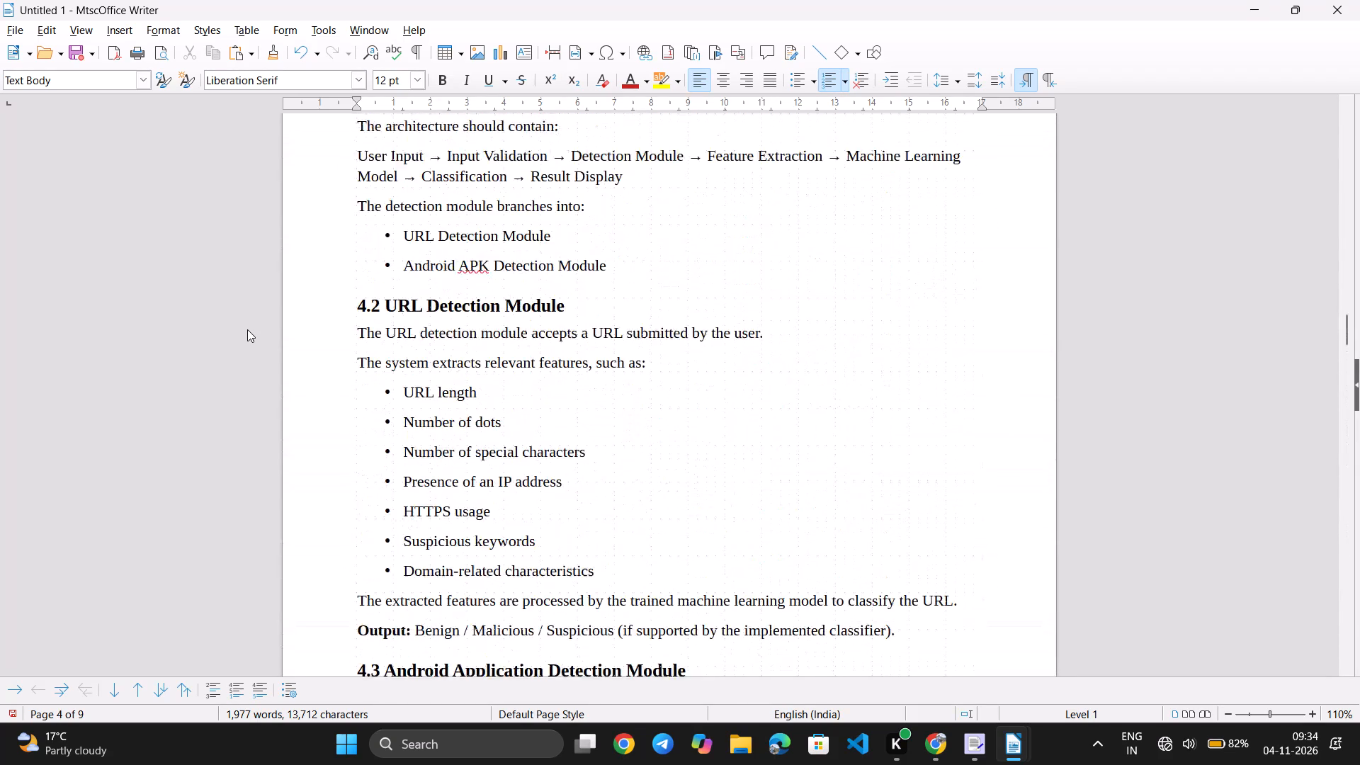
pyautogui.scroll(3, 247, 329)
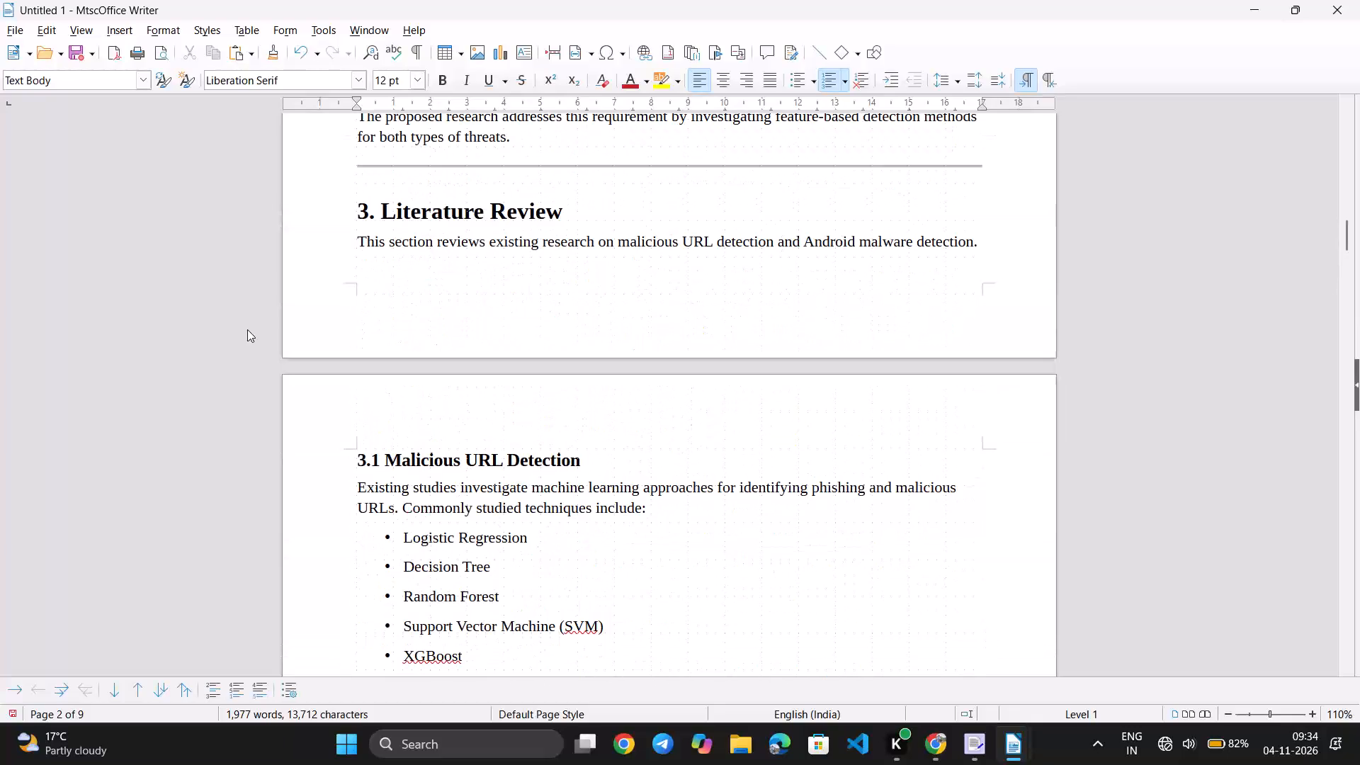
pyautogui.scroll(1, 247, 329)
pyautogui.scroll(1, 363, 367)
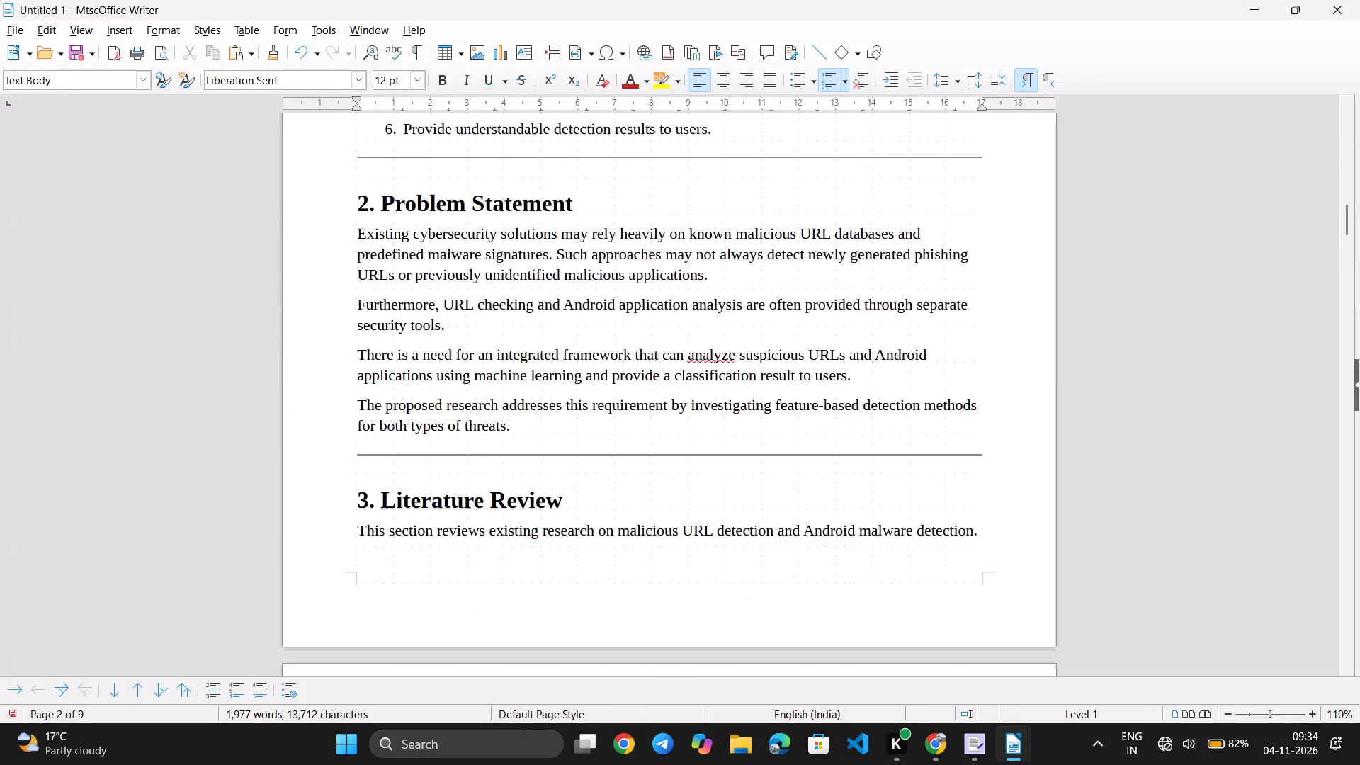
pyautogui.scroll(3, 363, 367)
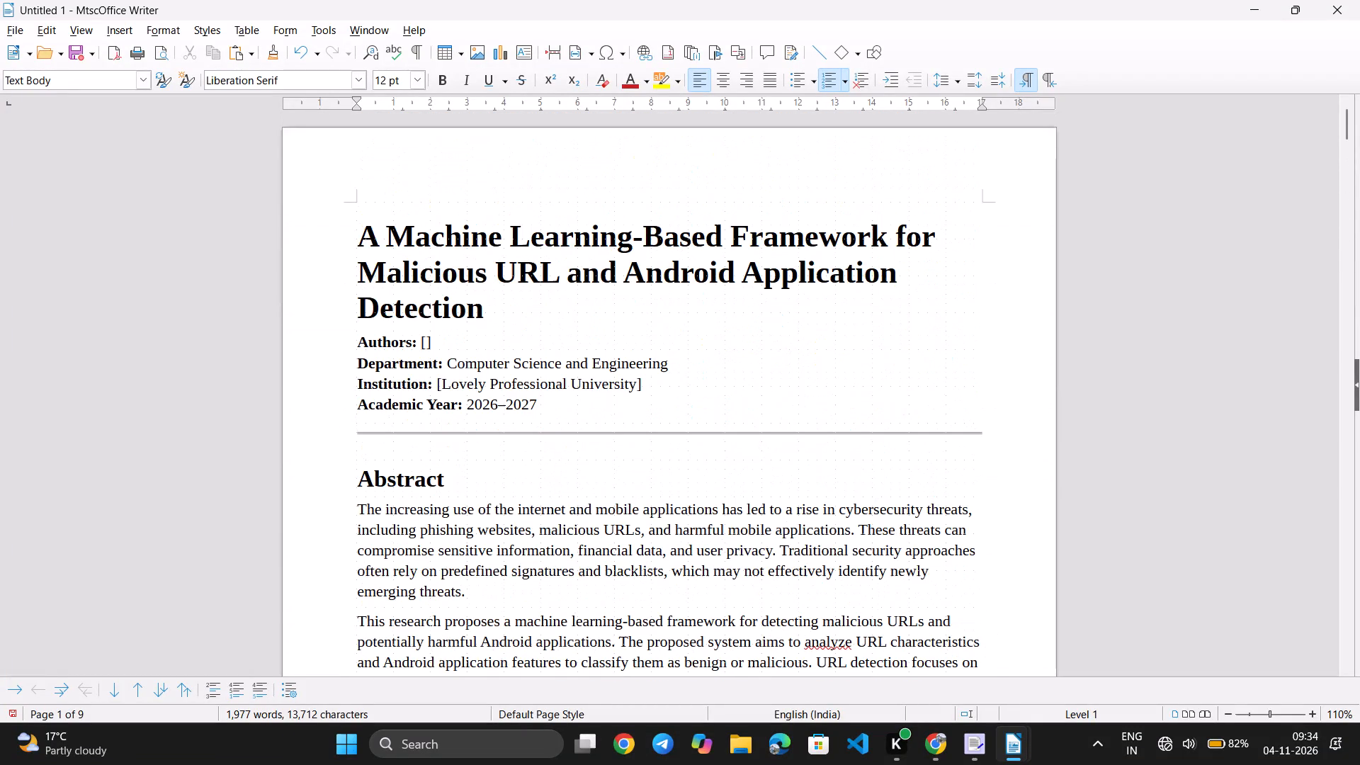
pyautogui.scroll(2, 363, 367)
pyautogui.scroll(-1, 363, 367)
pyautogui.scroll(1, 363, 367)
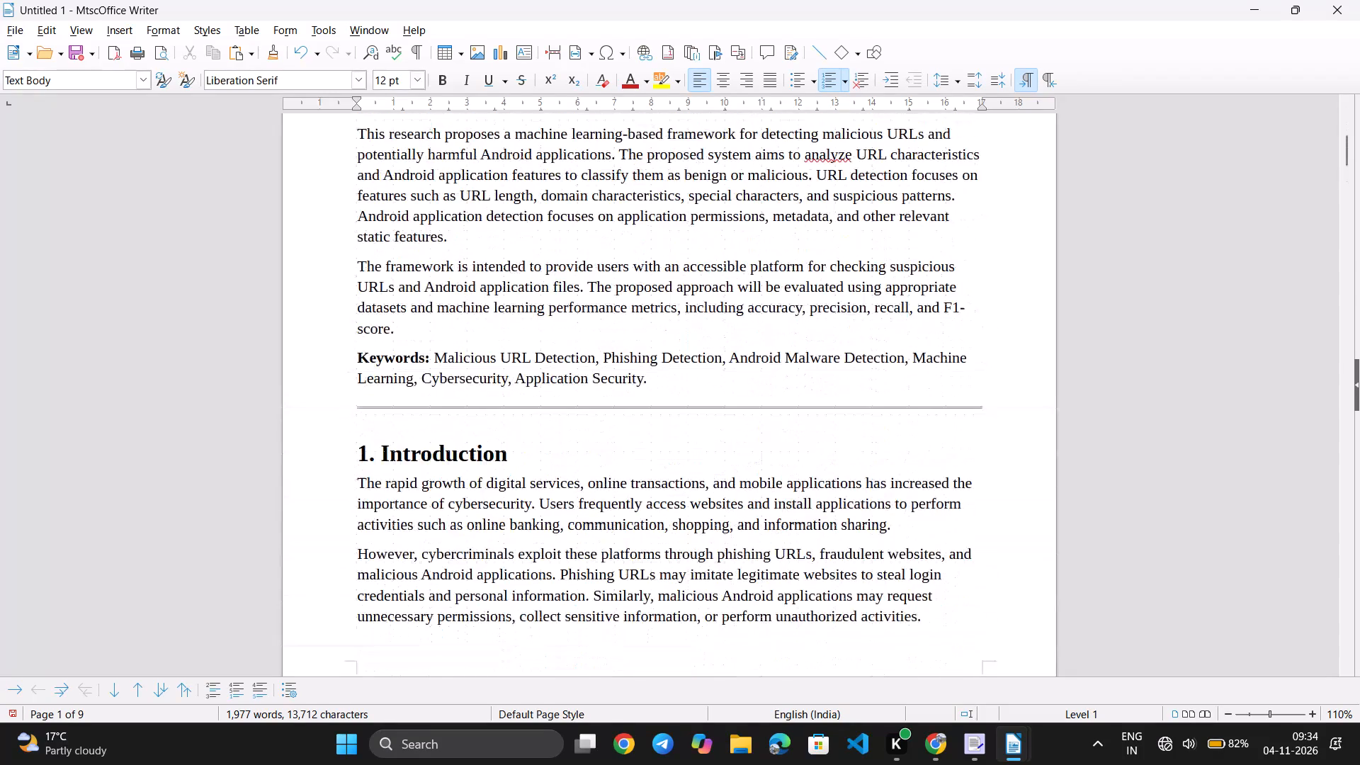
pyautogui.keyDown('ctrl'); pyautogui.scroll(-1, 365, 361); pyautogui.keyUp('ctrl')
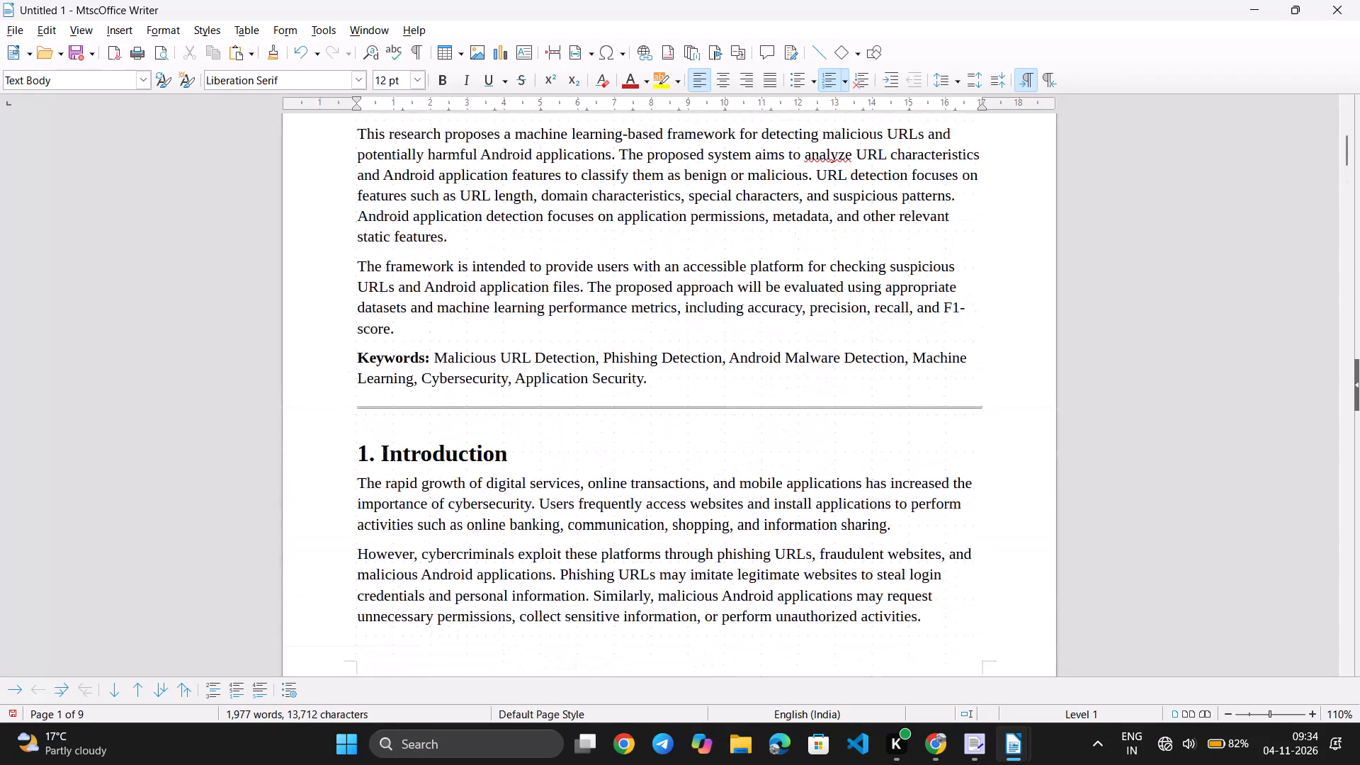
# Review the paper from the Introduction heading through the motivation, research objectives and Problem Statement to the start of the Literature Review.
pyautogui.click(345, 426)
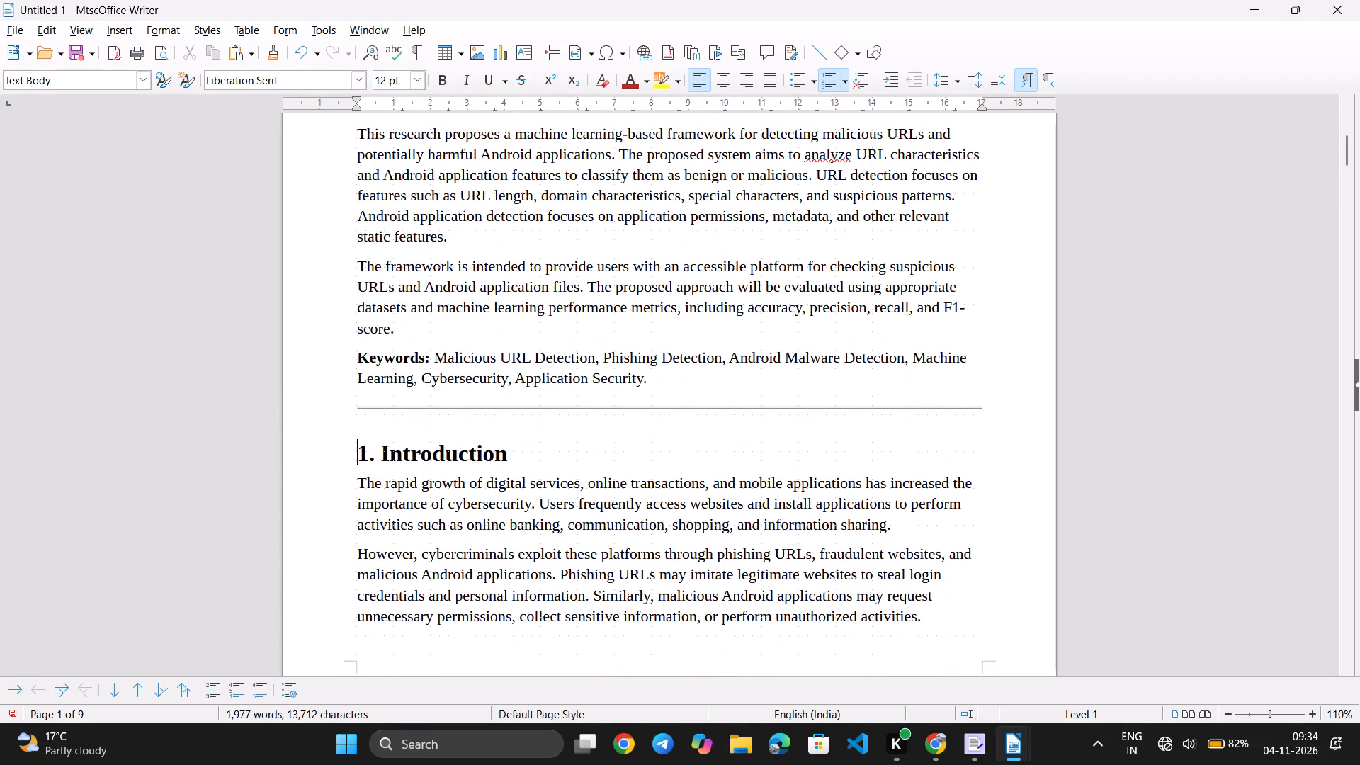
pyautogui.scroll(-2, 345, 426)
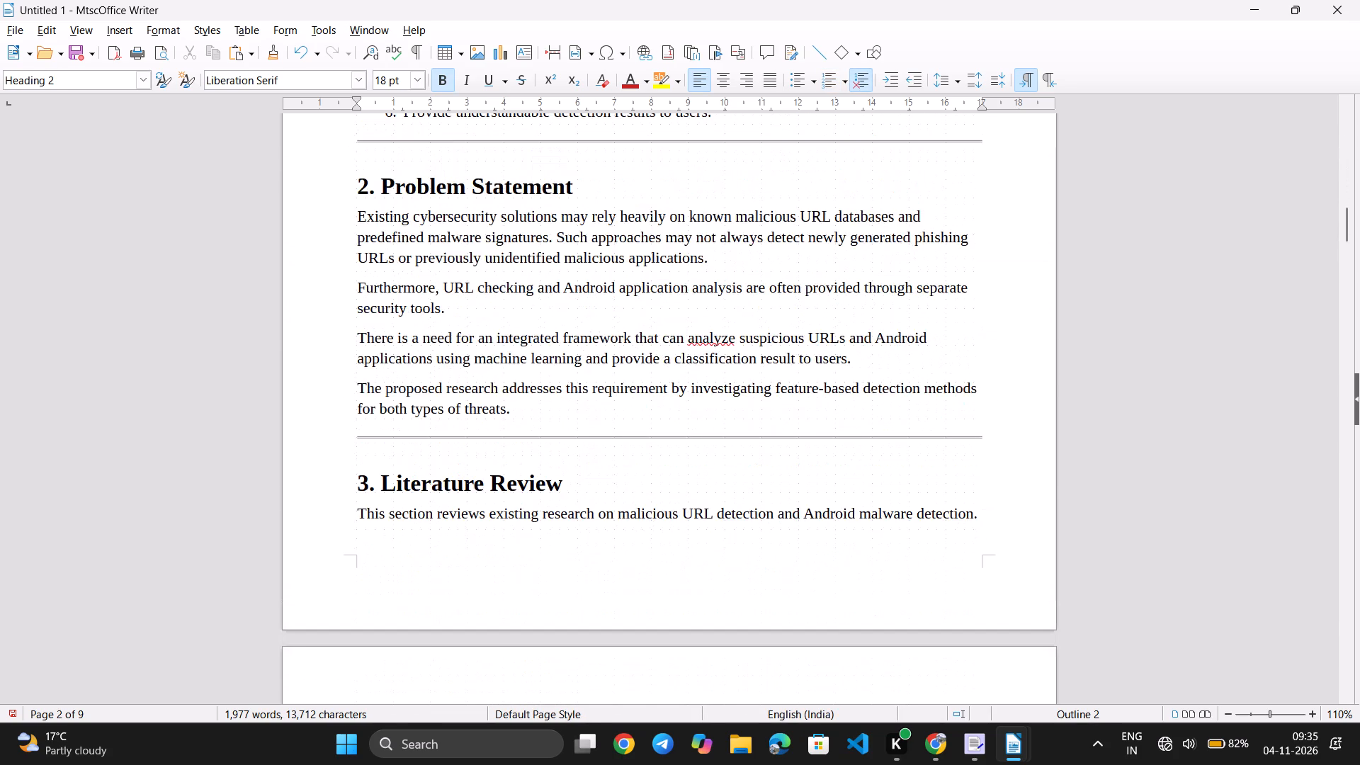
pyautogui.scroll(-1, 345, 426)
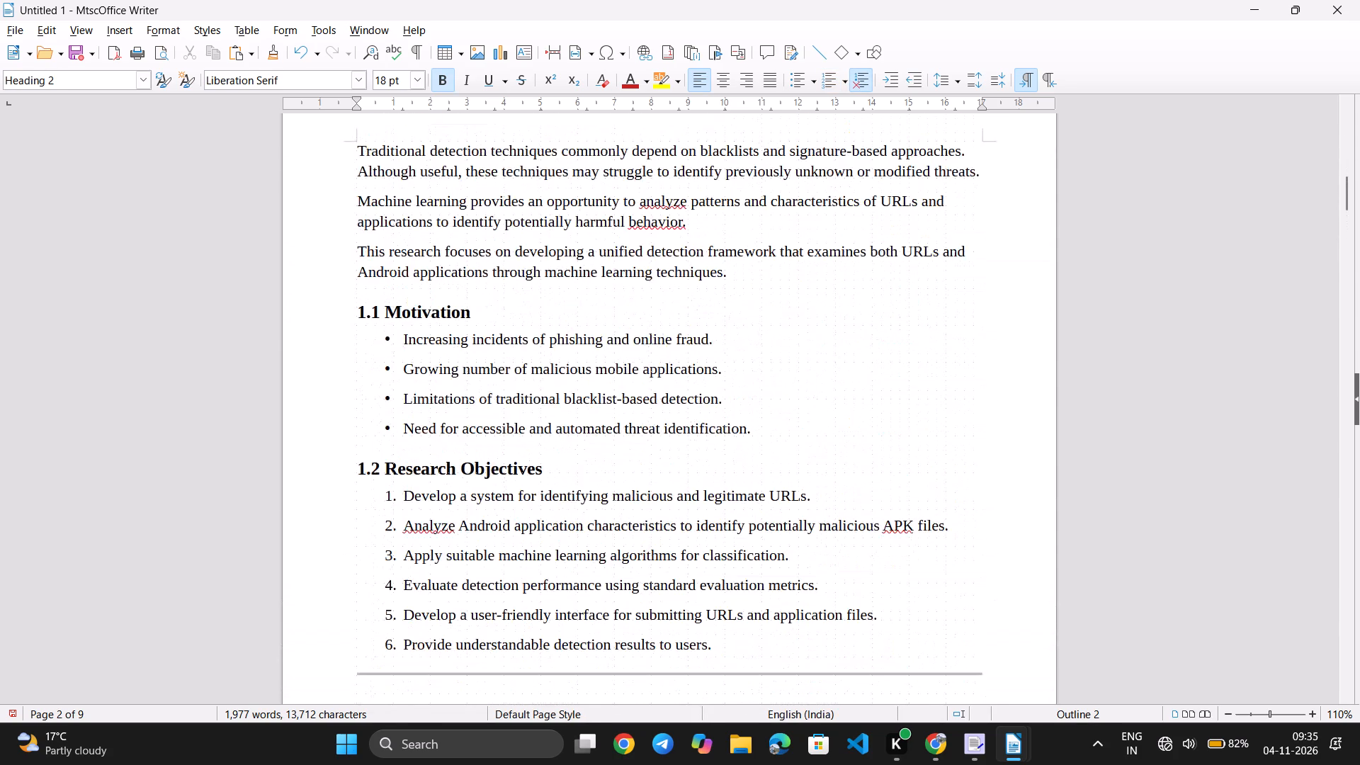
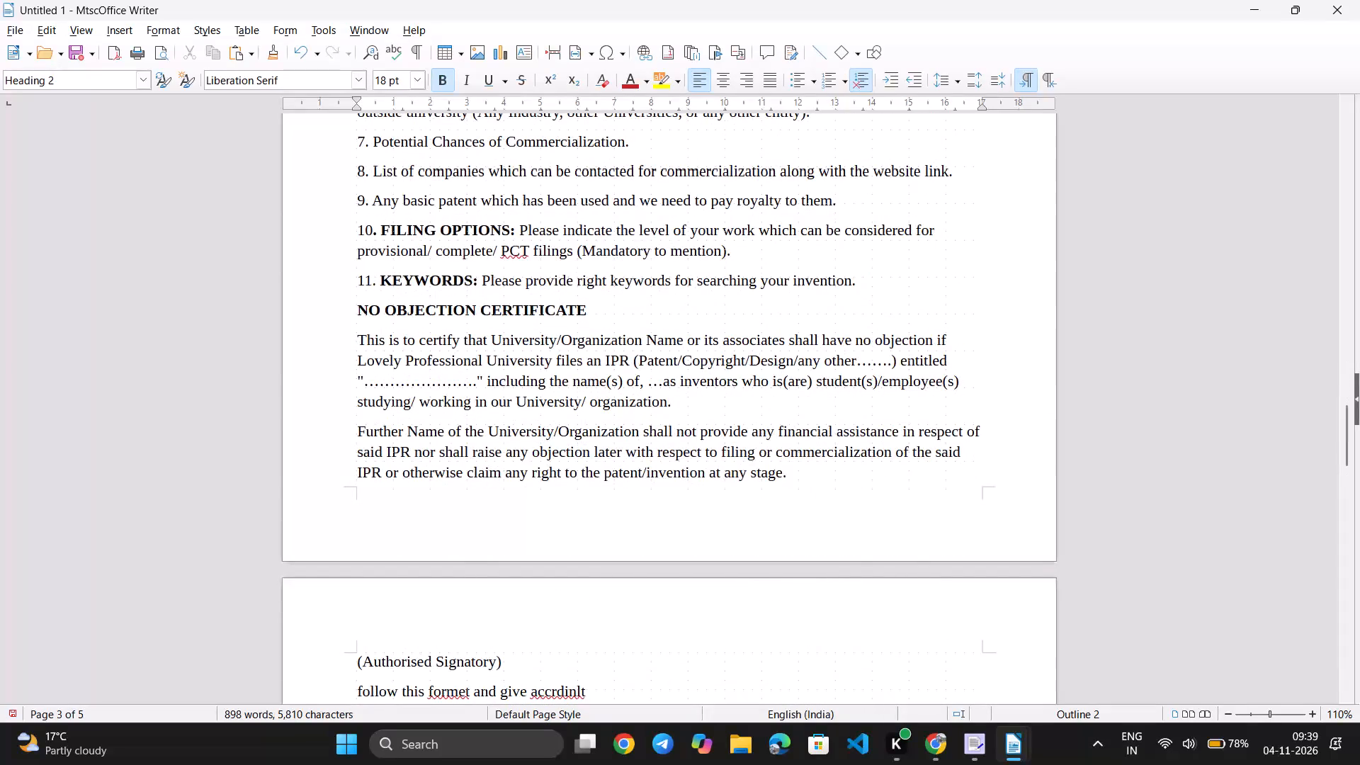
pyautogui.scroll(-1, 581, 553)
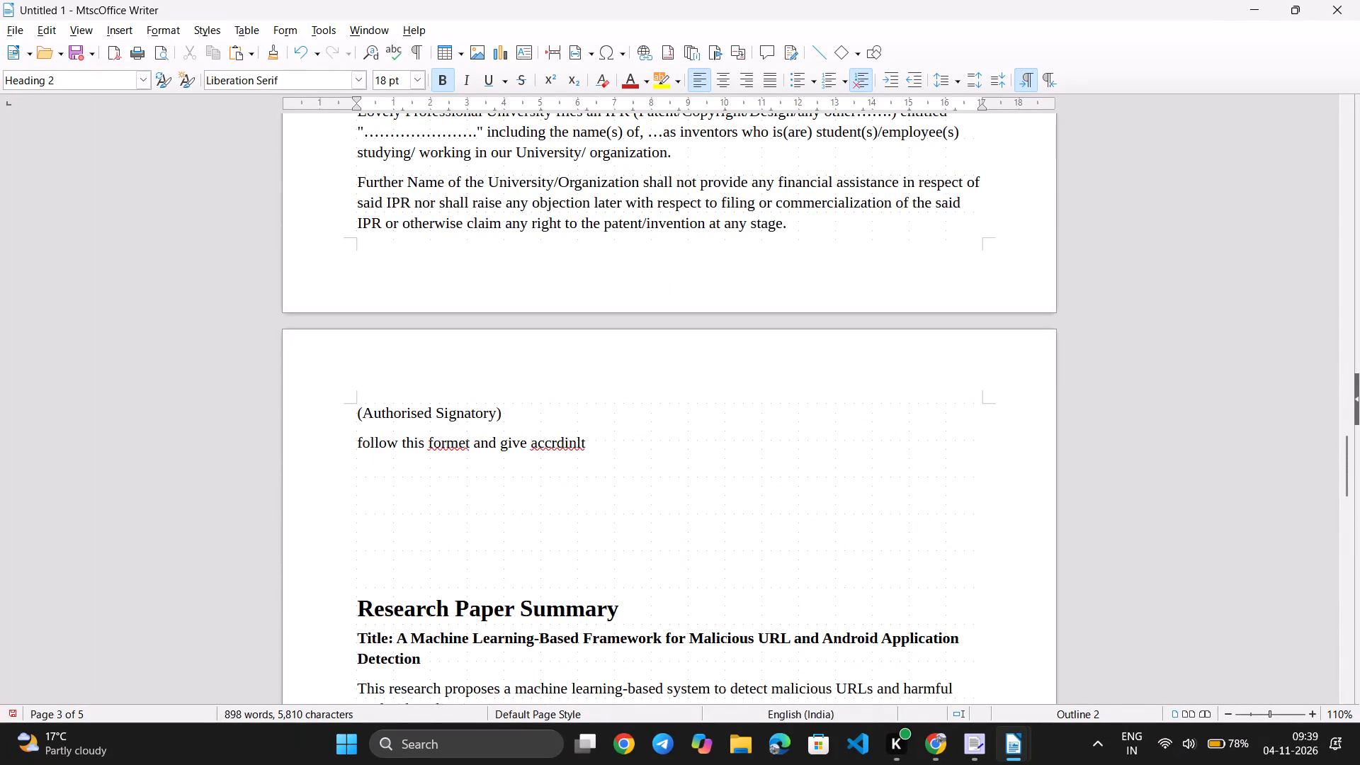
pyautogui.moveTo(596, 450); pyautogui.dragTo(505, 0)
pyautogui.hotkey('ctrl', 'v')
pyautogui.scroll(3, 501, 380)
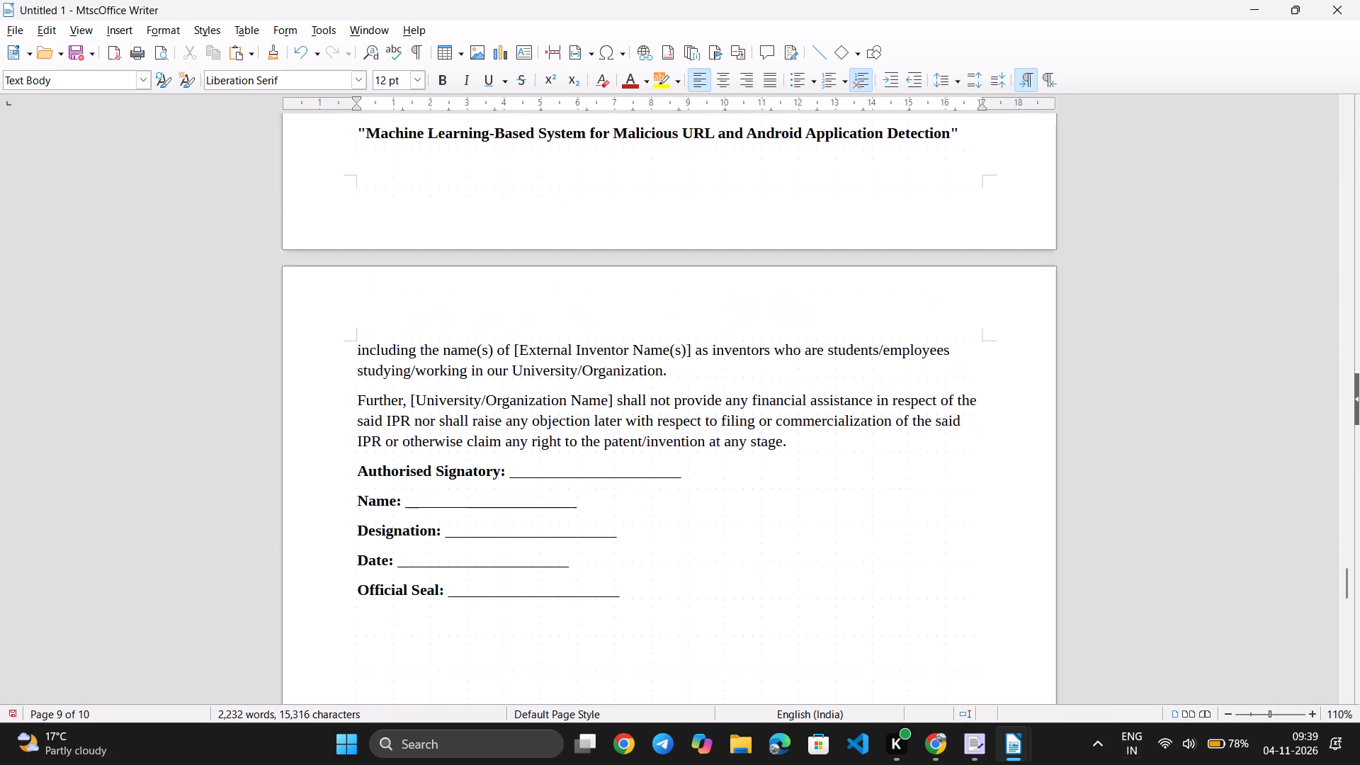
pyautogui.scroll(16, 501, 380)
pyautogui.scroll(16, 501, 380)
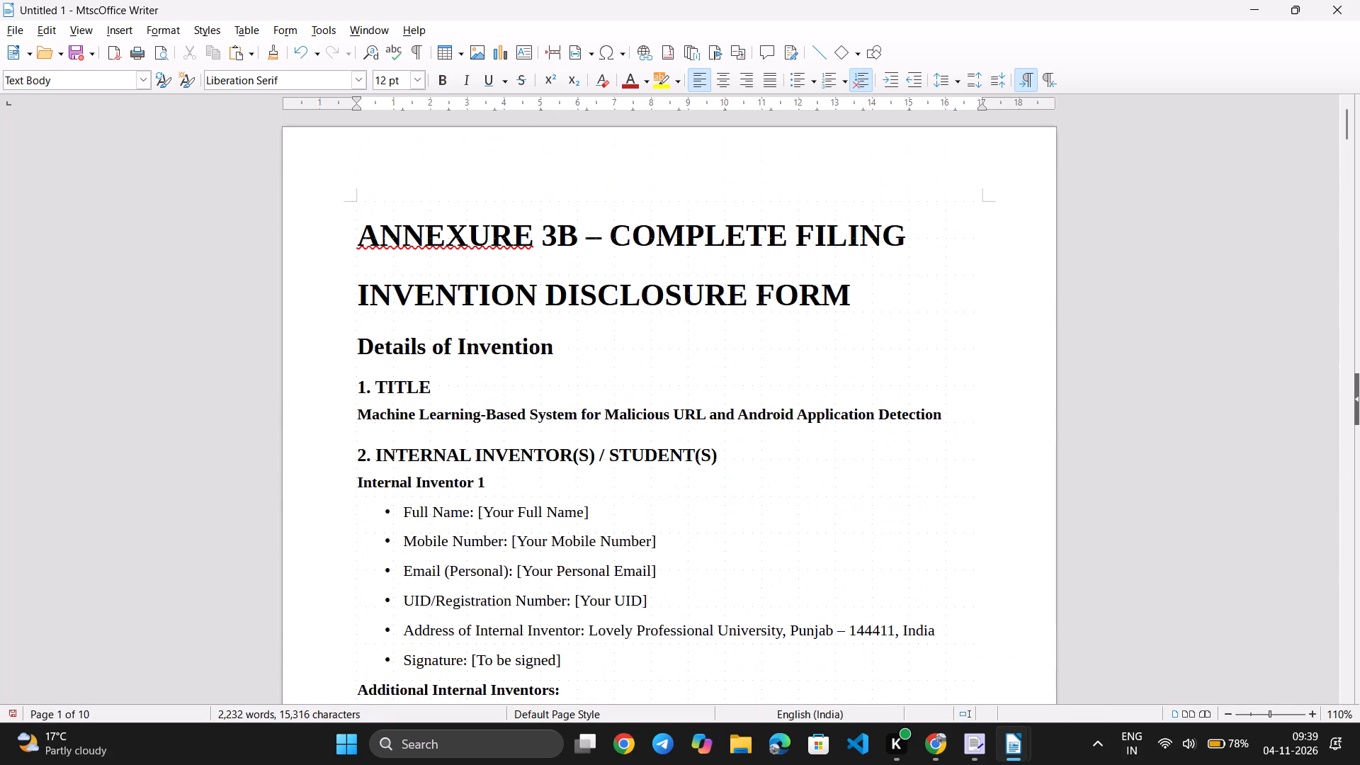
# Delete the "ANNEXURE 3B – COMPLETE FILING" heading and its empty line so the document starts with "INVENTION DISCLOSURE FORM".
pyautogui.moveTo(918, 232); pyautogui.dragTo(336, 241)
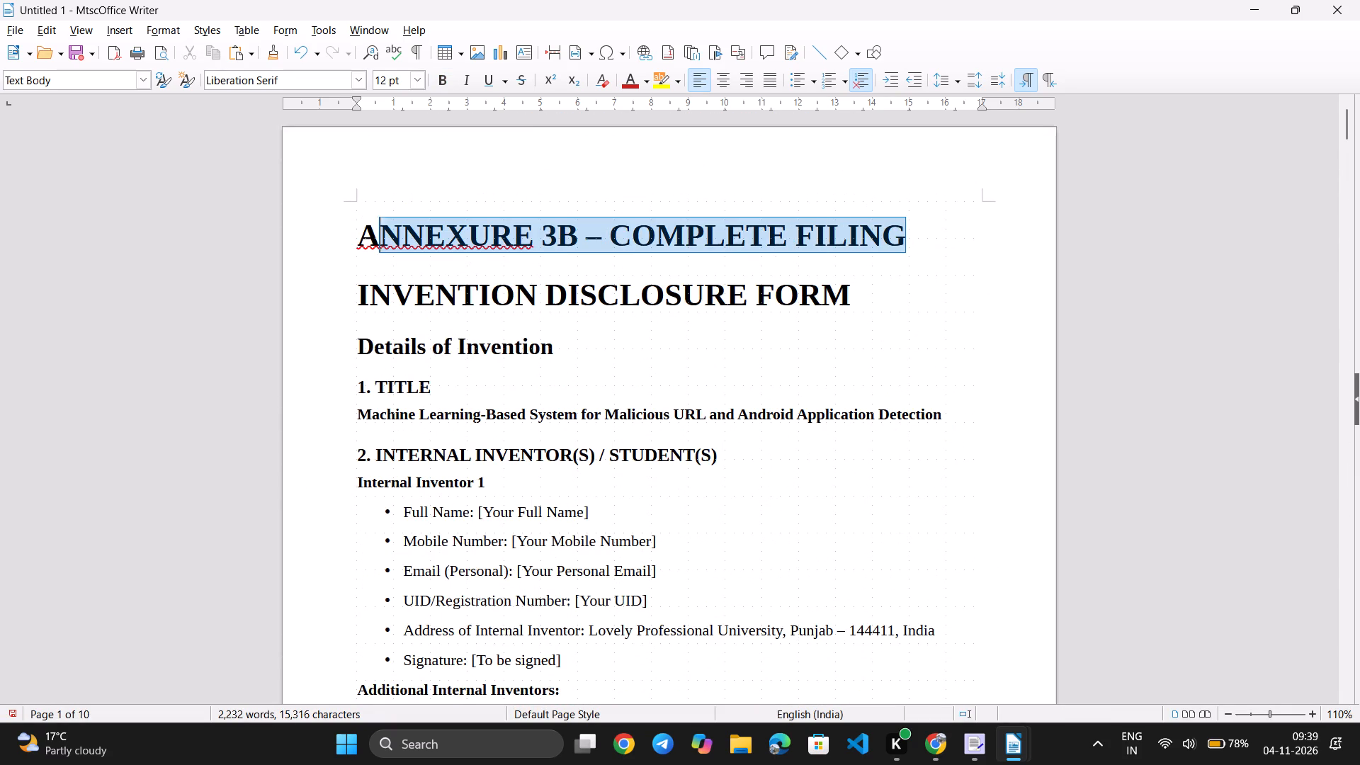
pyautogui.moveTo(336, 241); pyautogui.dragTo(319, 230)
pyautogui.press('BackSpace')
pyautogui.press('BackSpace')
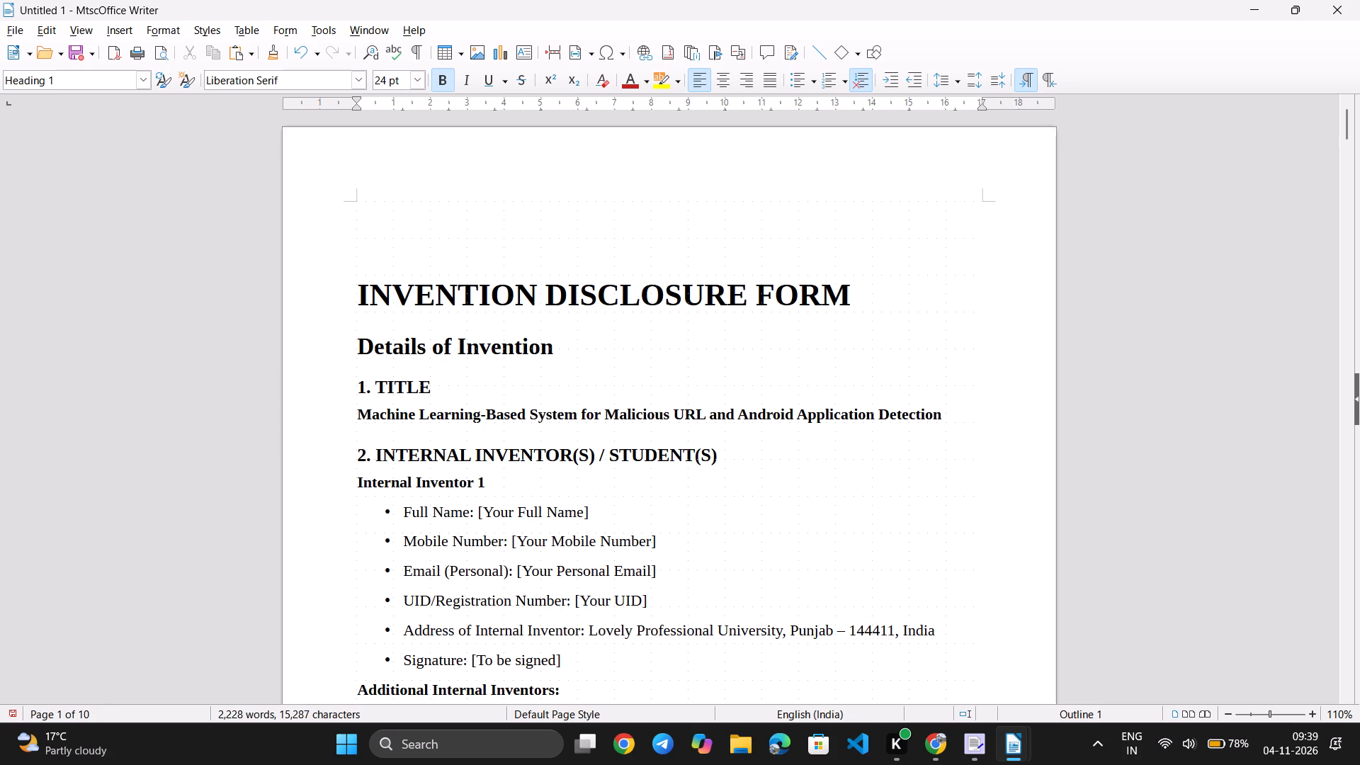
pyautogui.press('Down')
pyautogui.press('BackSpace')
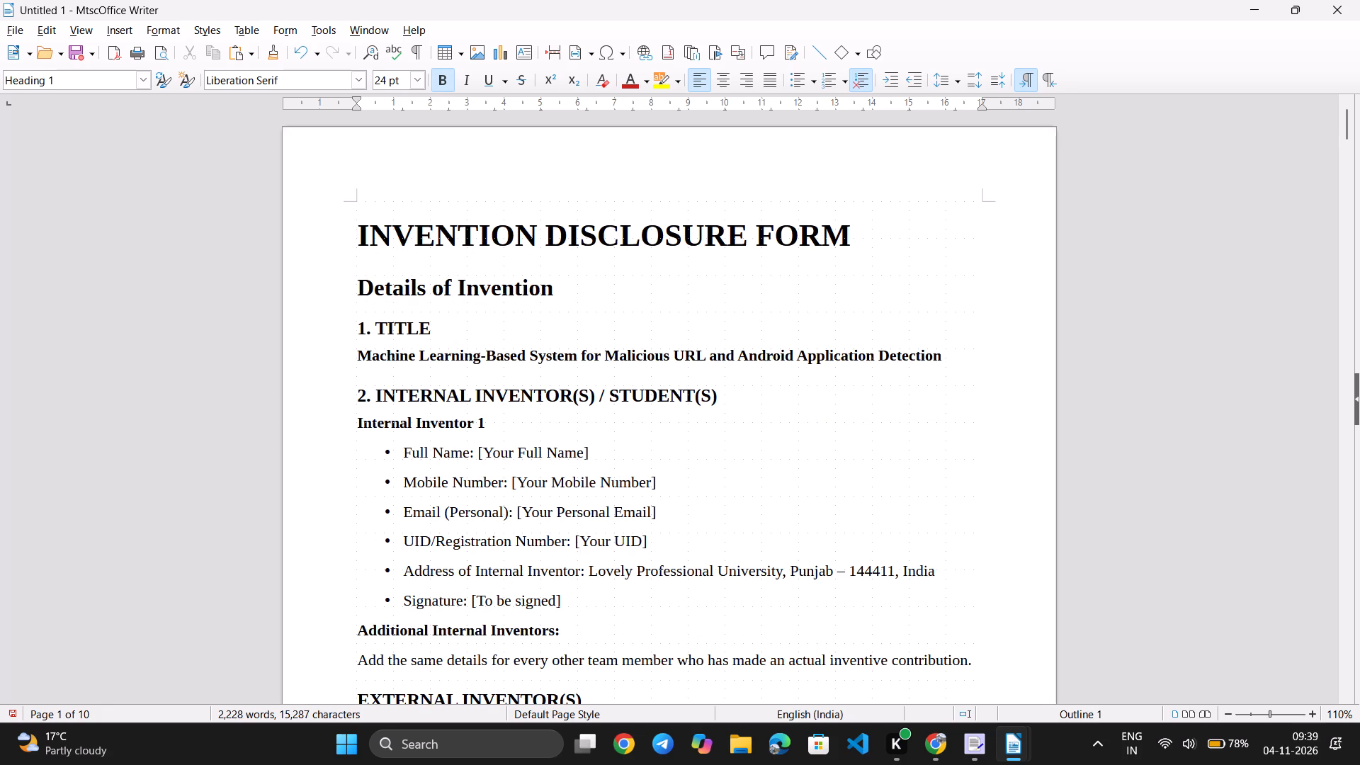
# Trim Internal Inventor 1's full name placeholder to "[Your Ful]".
pyautogui.click(581, 452)
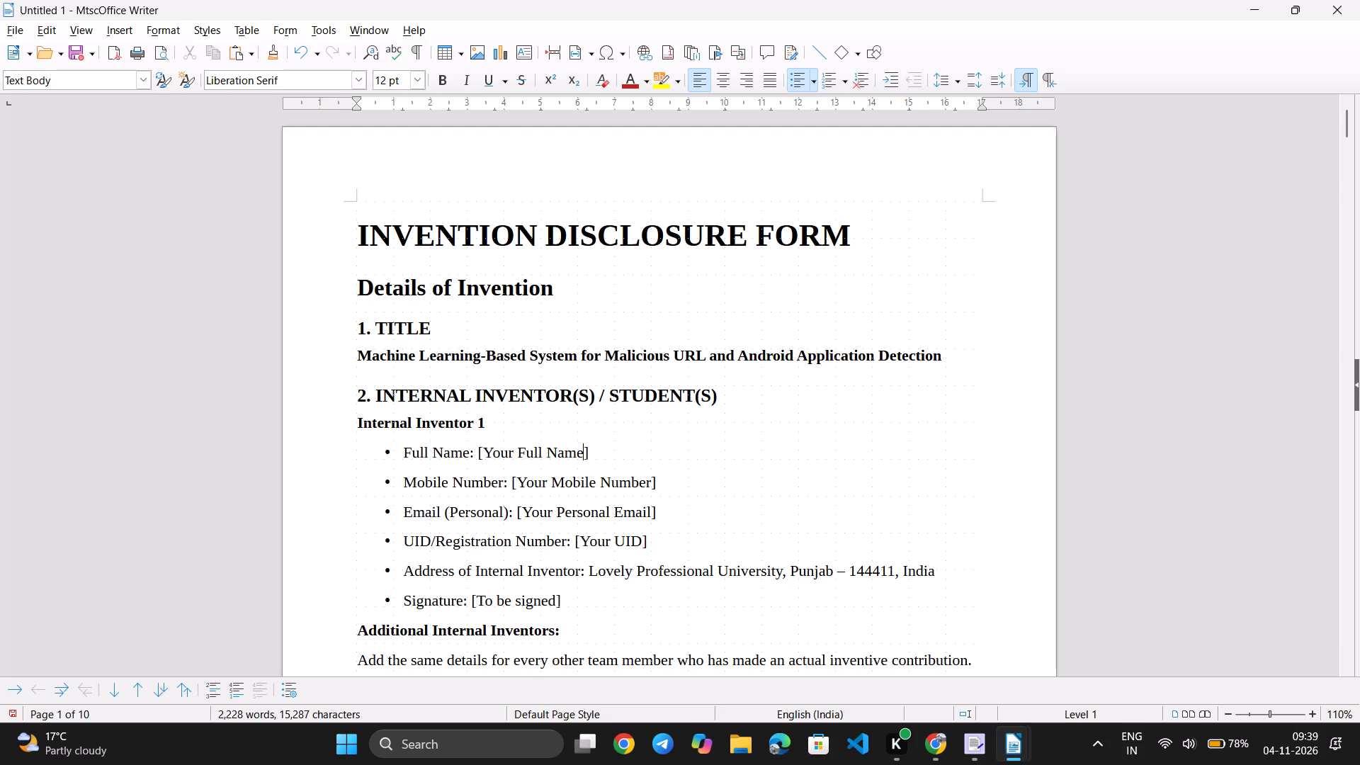
pyautogui.press('BackSpace')
pyautogui.press('BackSpace')
pyautogui.press('BackSpace')
pyautogui.press('BackSpace')
pyautogui.press('BackSpace')
pyautogui.scroll(-3, 581, 452)
pyautogui.press('BackSpace')
# Skim the pasted Invention Disclosure Form from the inventor details through the Keywords section and return to its title.
pyautogui.scroll(-4, 581, 452)
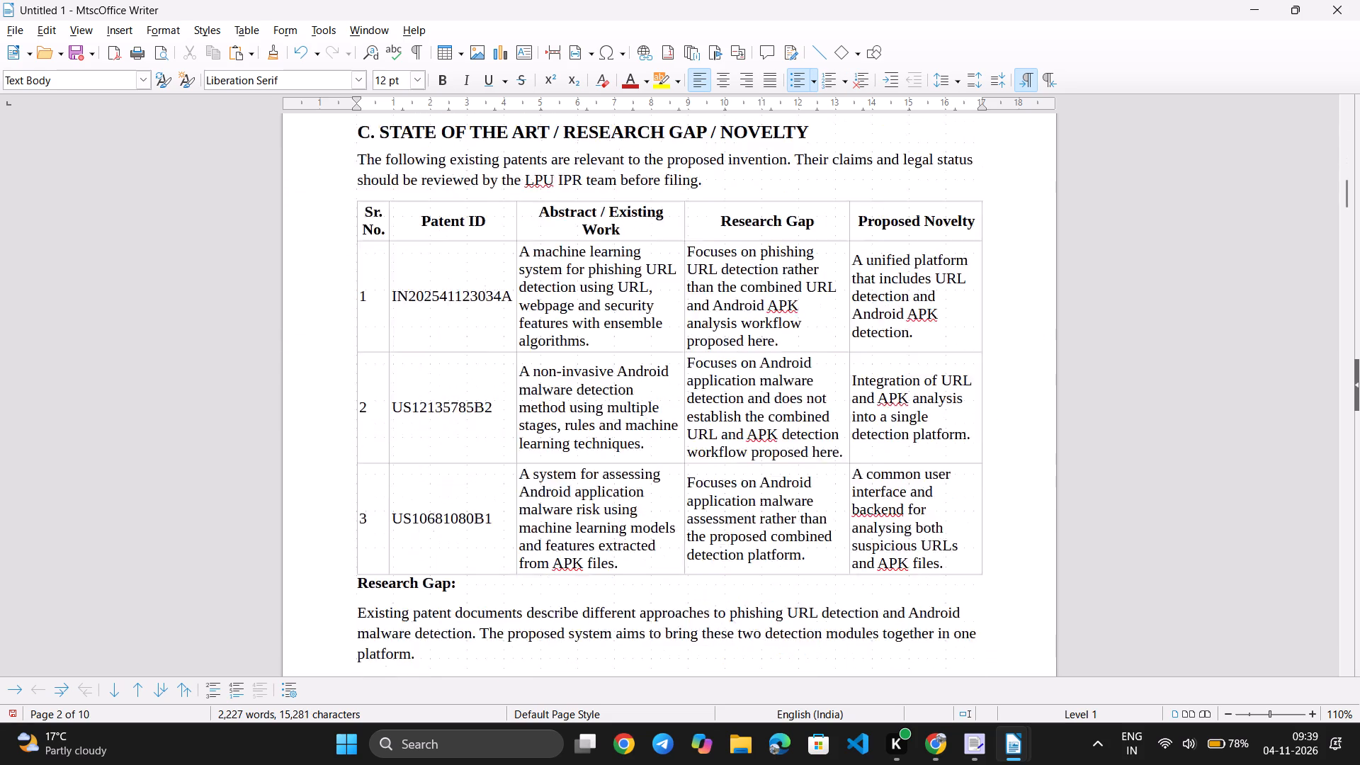
pyautogui.scroll(-8, 581, 452)
pyautogui.scroll(10, 581, 452)
pyautogui.scroll(-1, 581, 452)
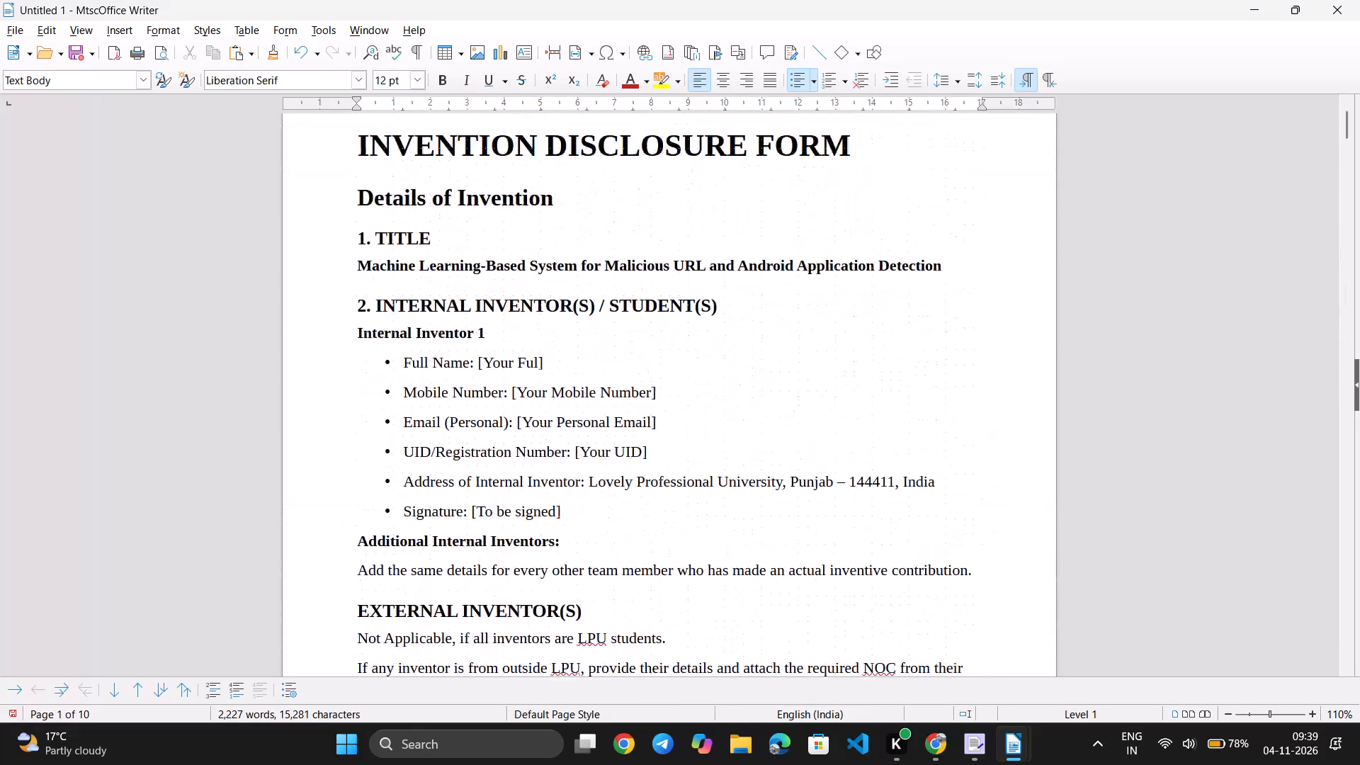
pyautogui.scroll(-8, 581, 452)
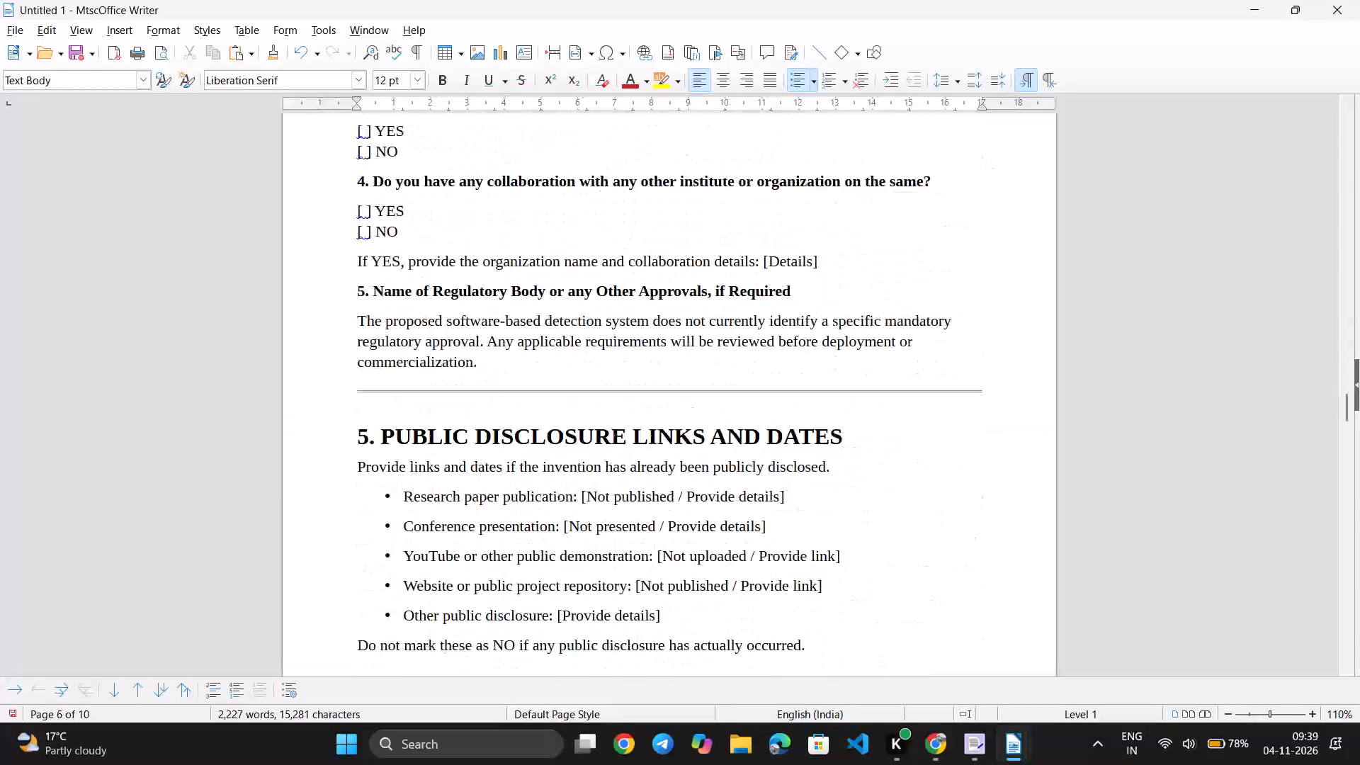
pyautogui.scroll(-3, 581, 452)
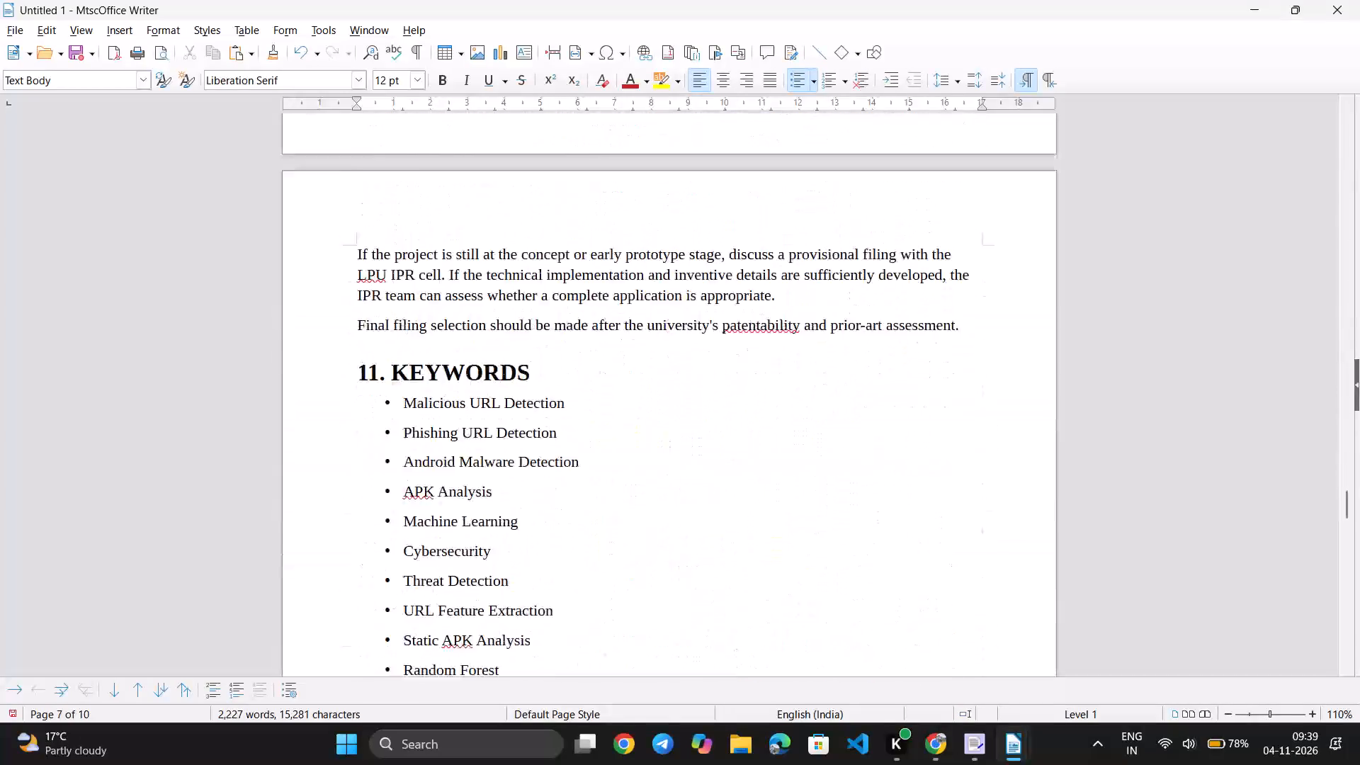
pyautogui.scroll(-1, 581, 452)
pyautogui.scroll(20, 581, 452)
pyautogui.scroll(1, 581, 452)
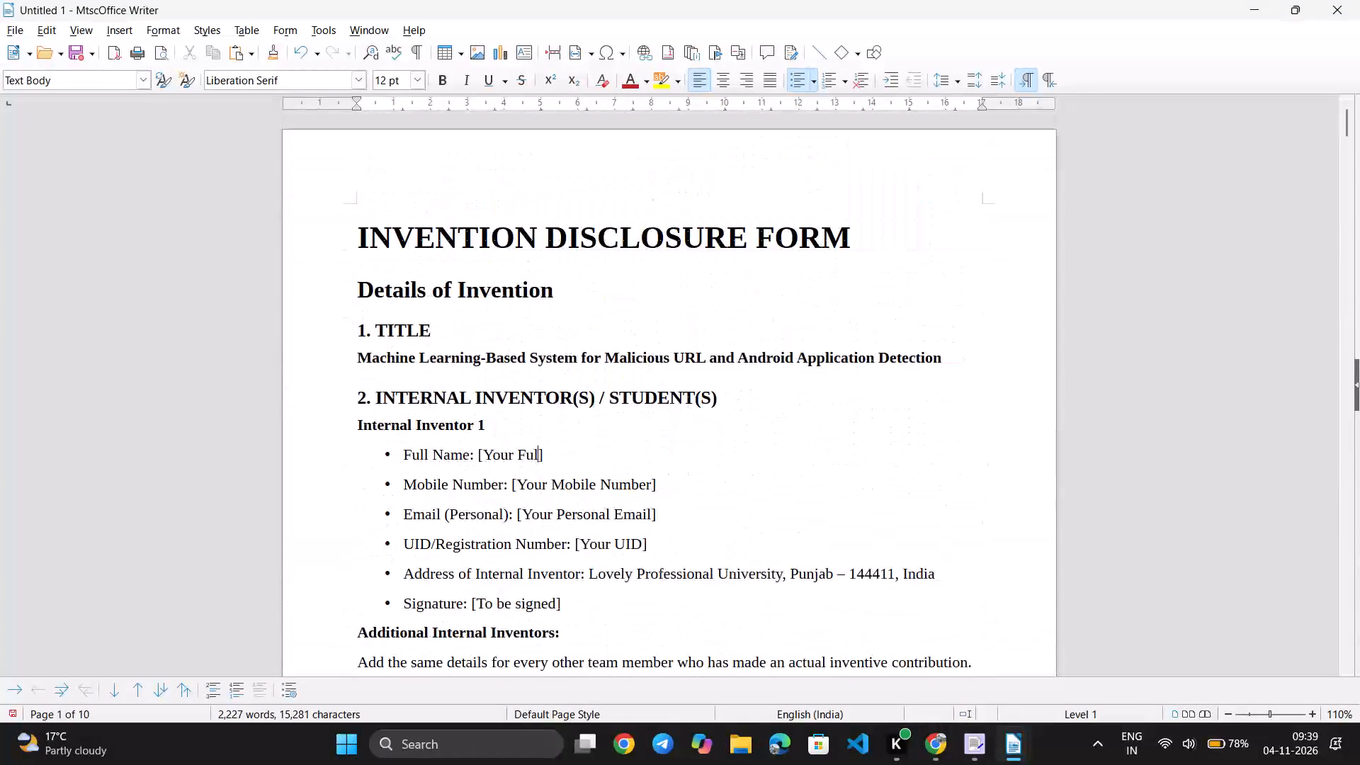
pyautogui.scroll(1, 581, 452)
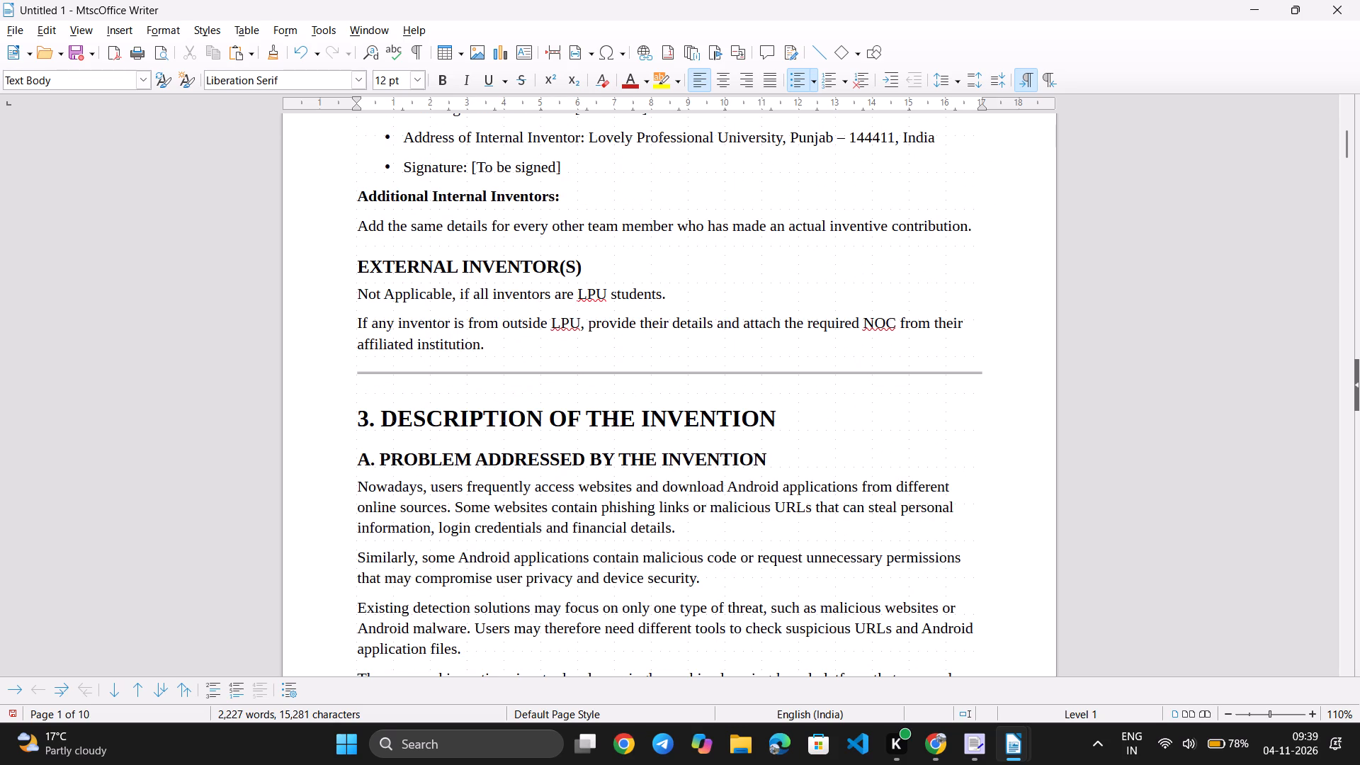
# Read the form's Description of the Invention from the problem addressed through the objectives, patent comparison table and detailed module description.
pyautogui.scroll(-1, 764, 424)
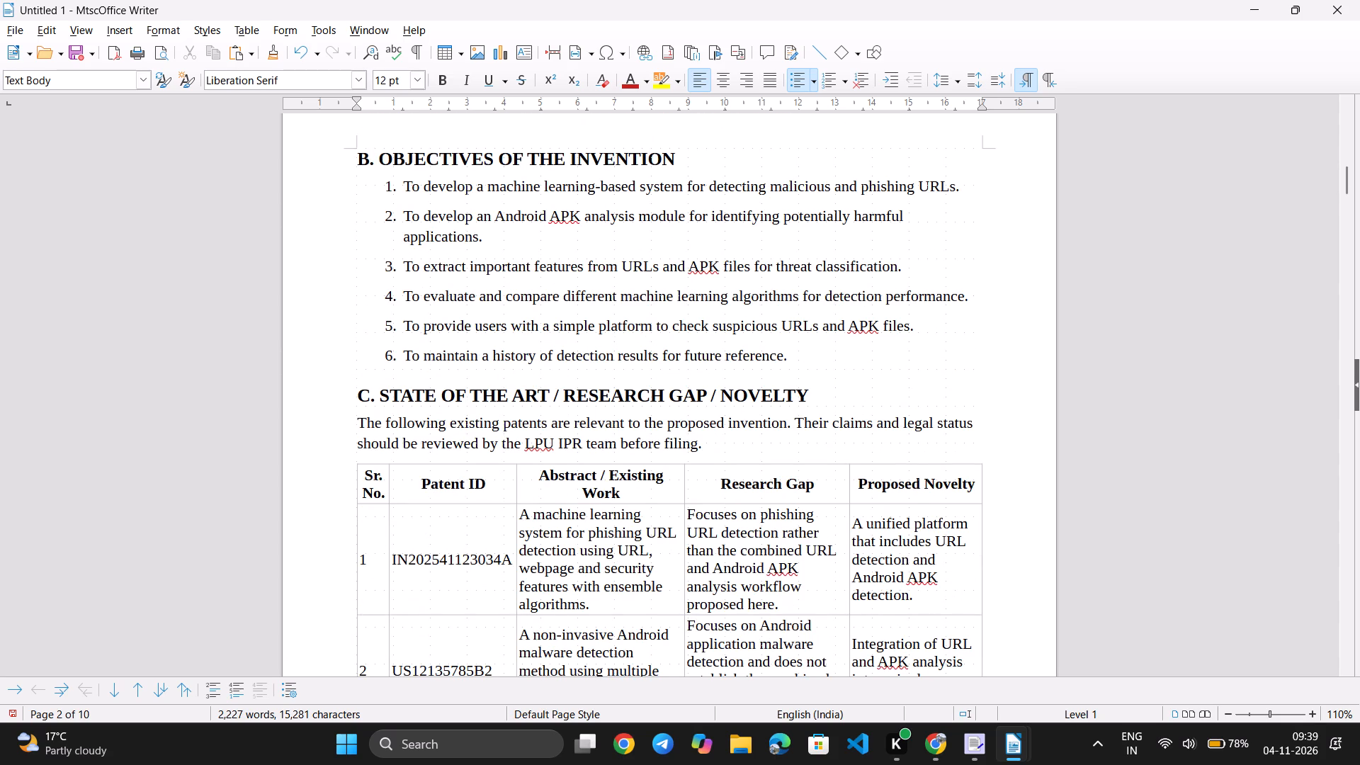
pyautogui.scroll(-1, 993, 371)
pyautogui.scroll(1, 993, 371)
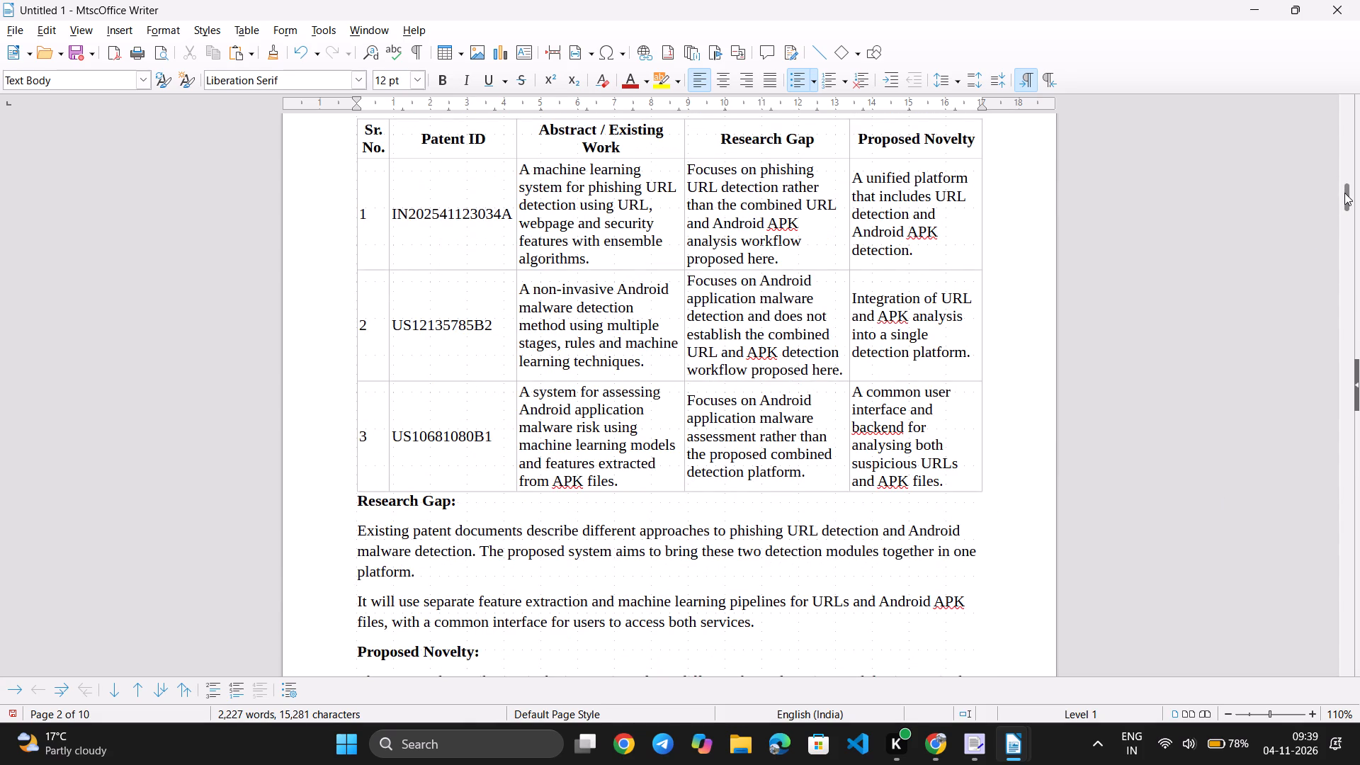
pyautogui.moveTo(1344, 193); pyautogui.dragTo(1351, 215)
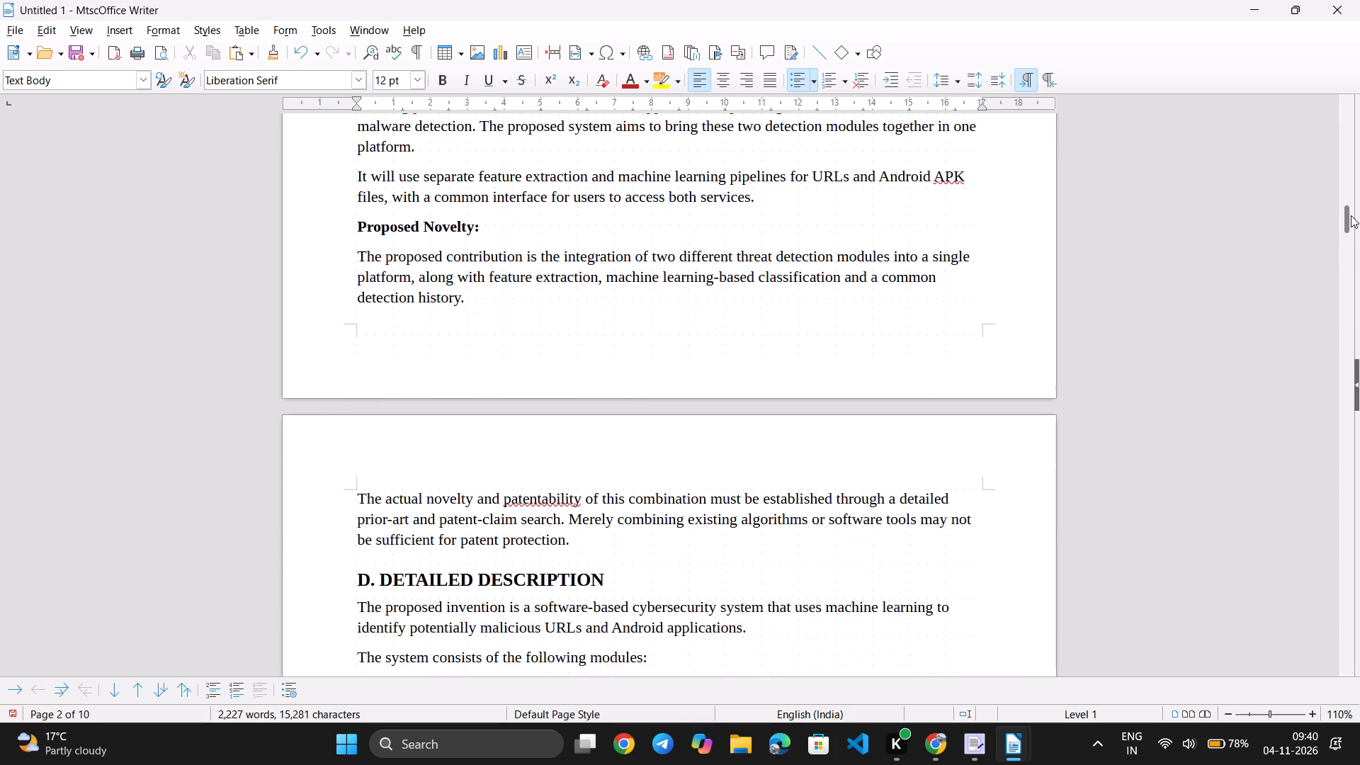
pyautogui.moveTo(1351, 215); pyautogui.dragTo(1354, 232)
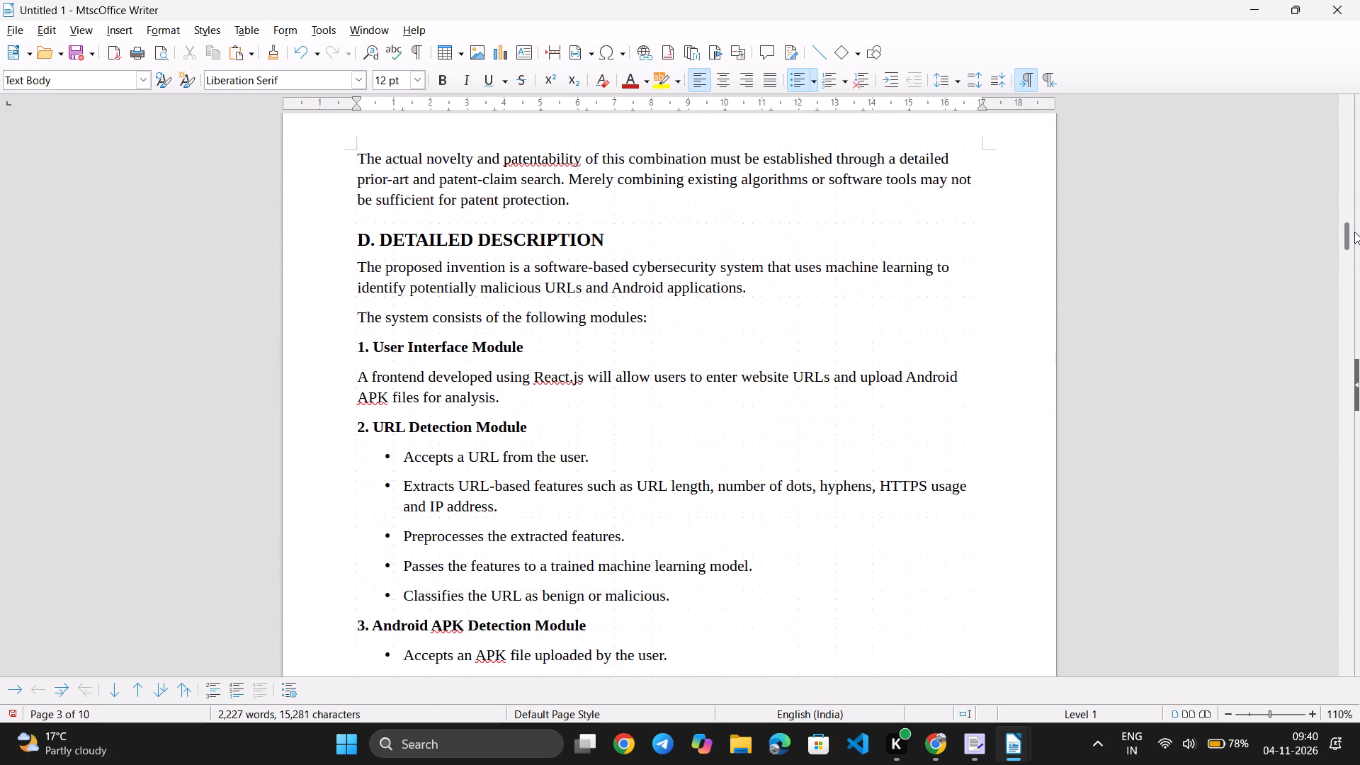
pyautogui.moveTo(1354, 232); pyautogui.dragTo(1355, 232)
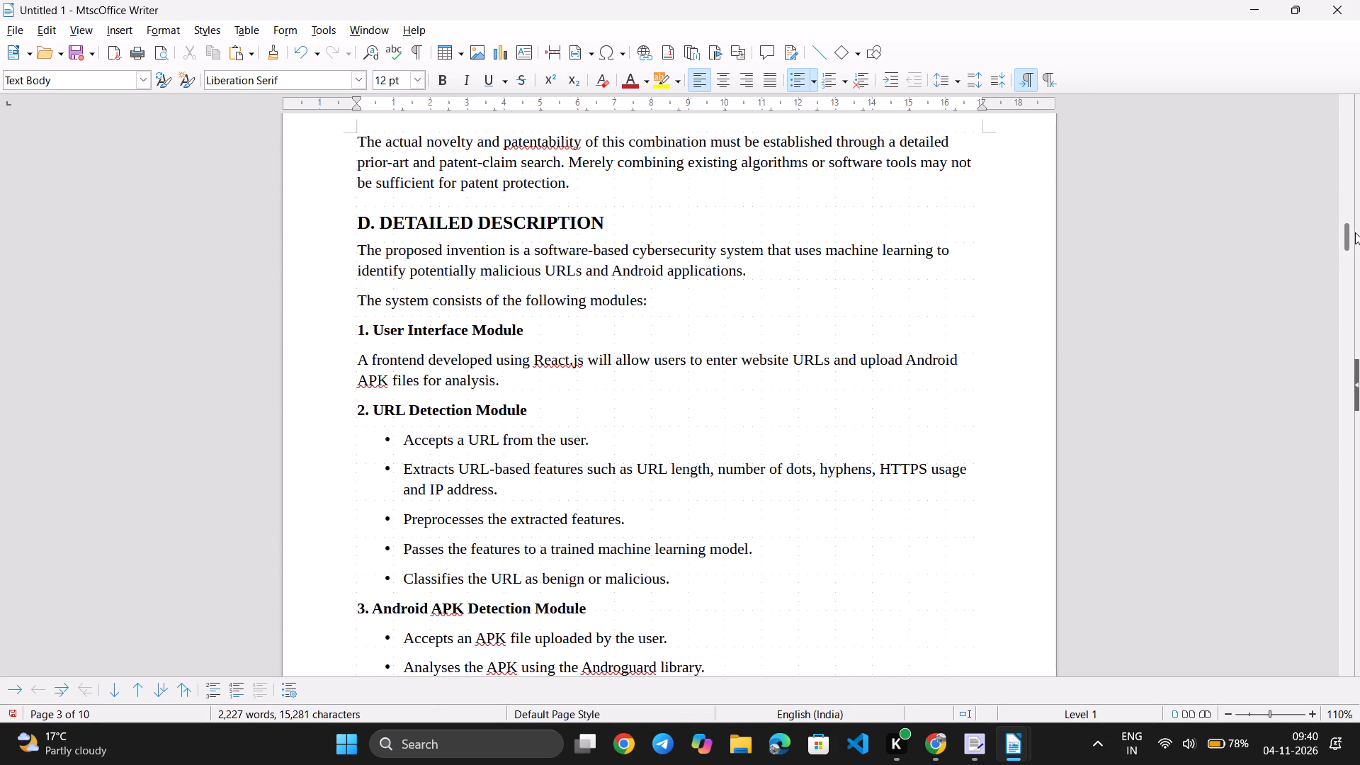
pyautogui.moveTo(1355, 232); pyautogui.dragTo(1357, 243)
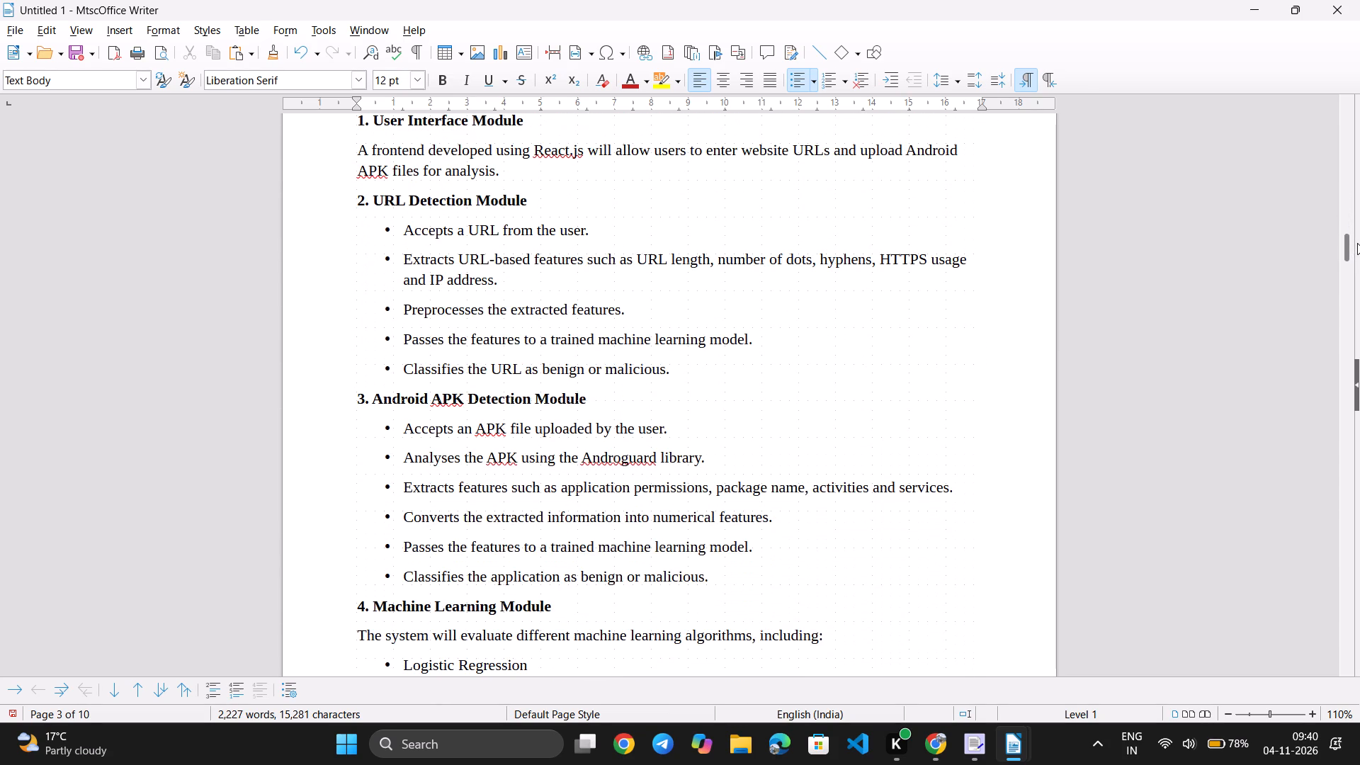
pyautogui.moveTo(1357, 243); pyautogui.dragTo(1358, 260)
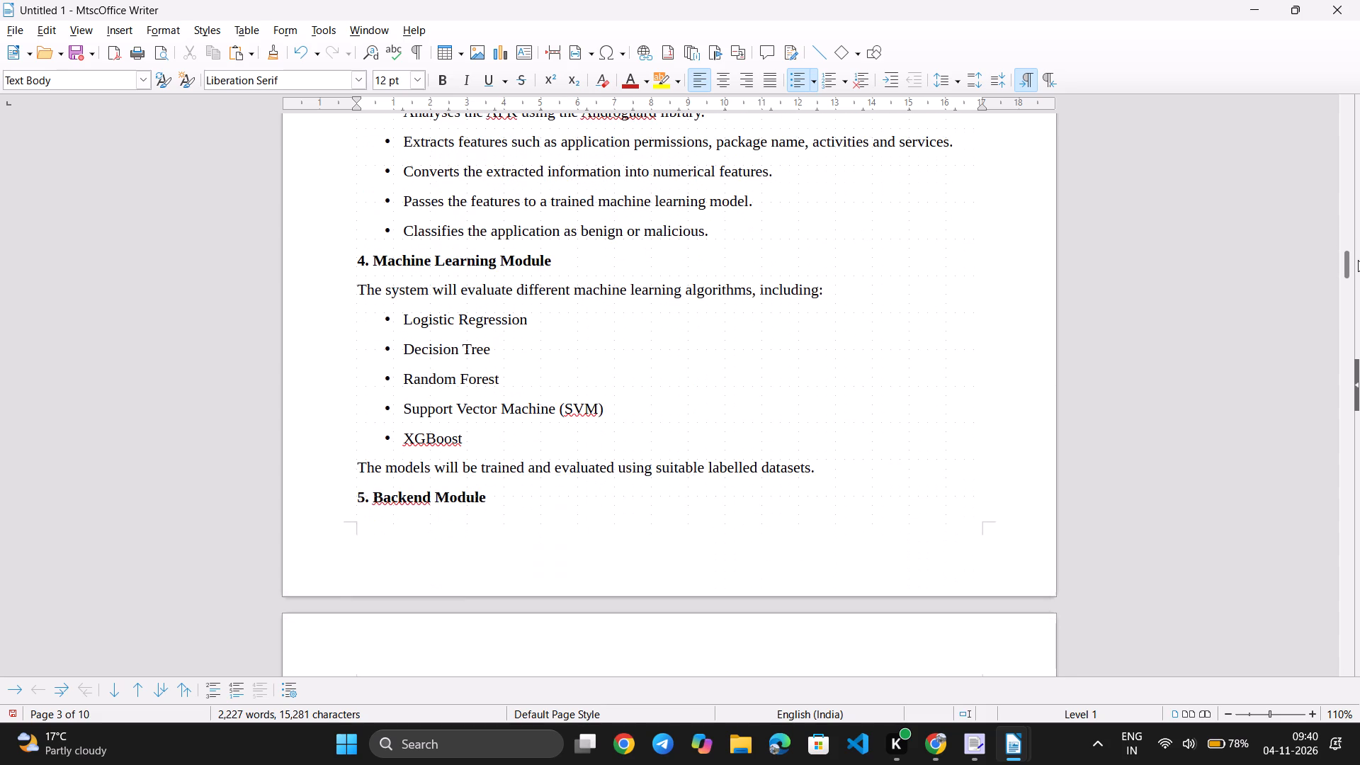
pyautogui.moveTo(1358, 260); pyautogui.dragTo(1359, 278)
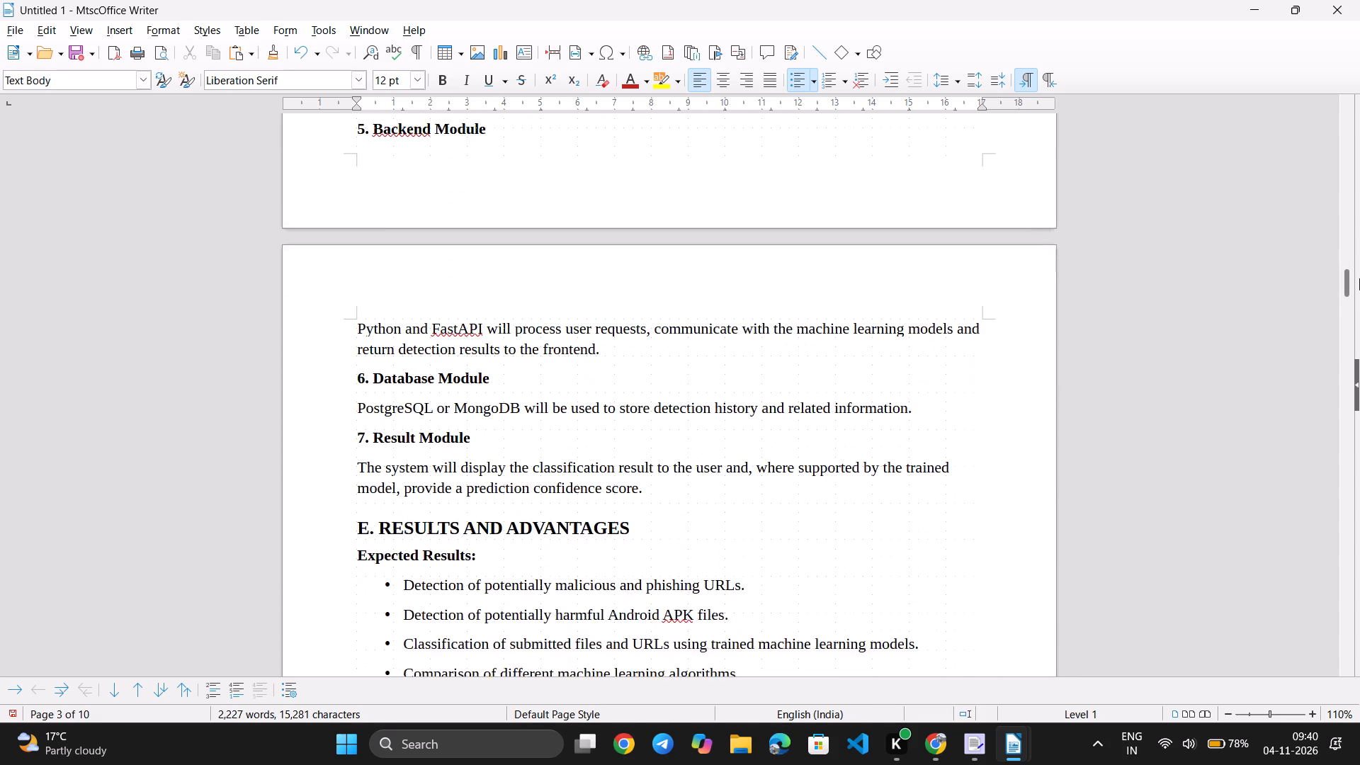
# Examine the Results and Advantages section of the form and continue to the Expansion section.
pyautogui.moveTo(1359, 278); pyautogui.dragTo(1359, 281)
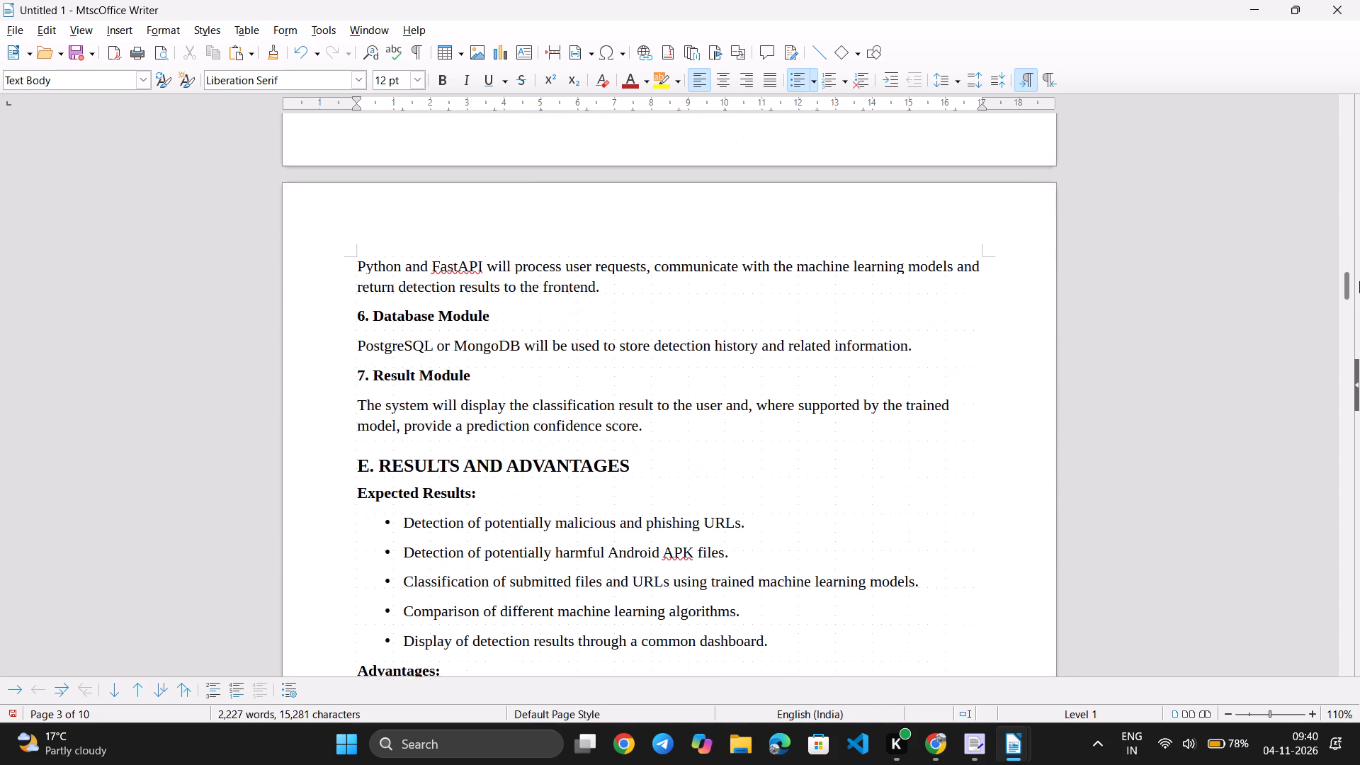
pyautogui.moveTo(1359, 281); pyautogui.dragTo(1359, 279)
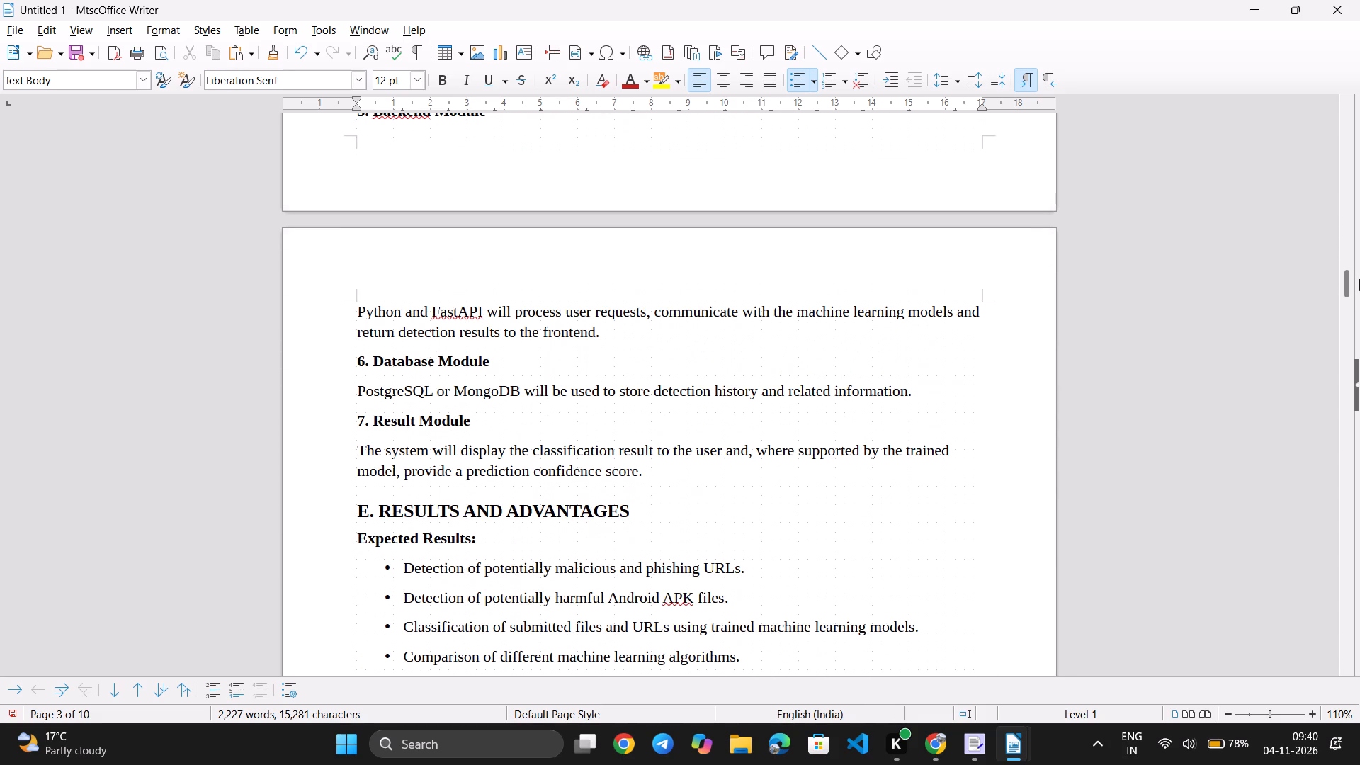
pyautogui.moveTo(1359, 279); pyautogui.dragTo(1359, 292)
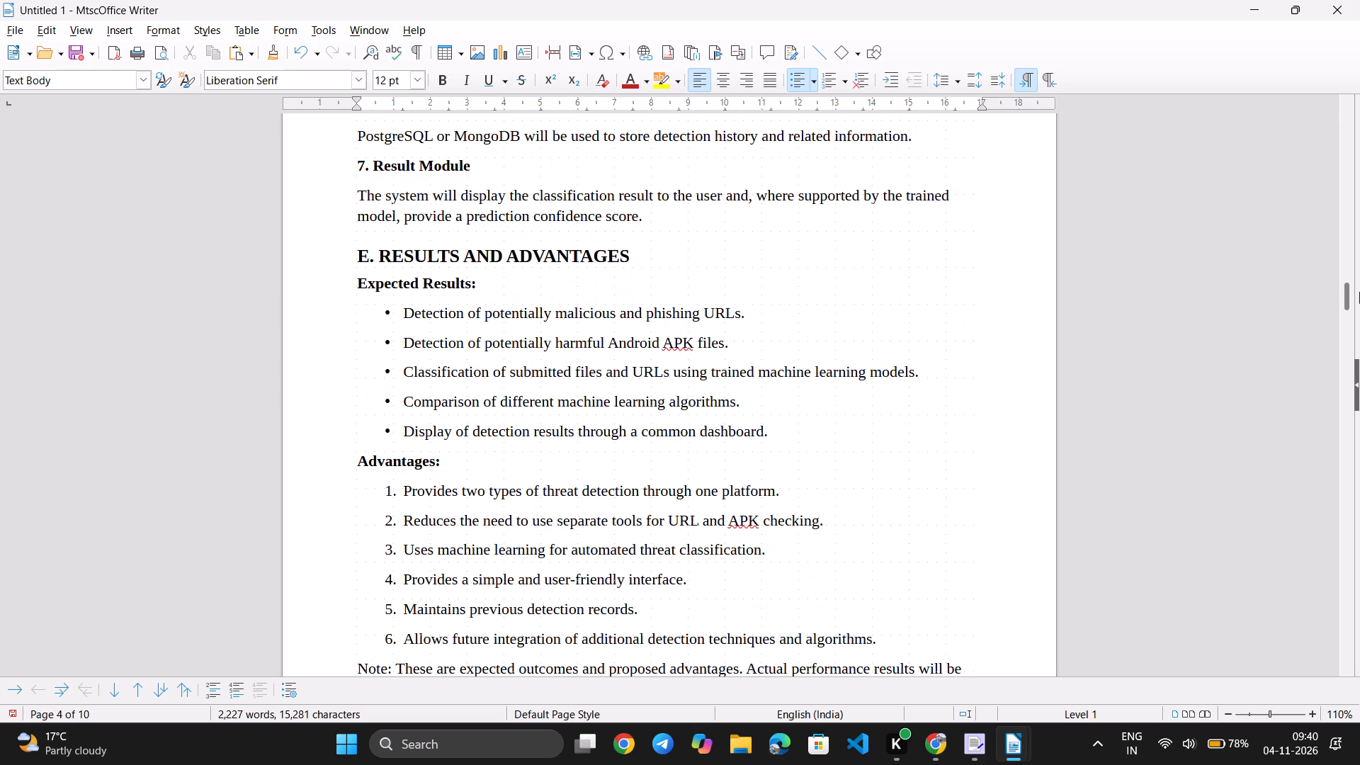
pyautogui.moveTo(1359, 292); pyautogui.dragTo(1359, 294)
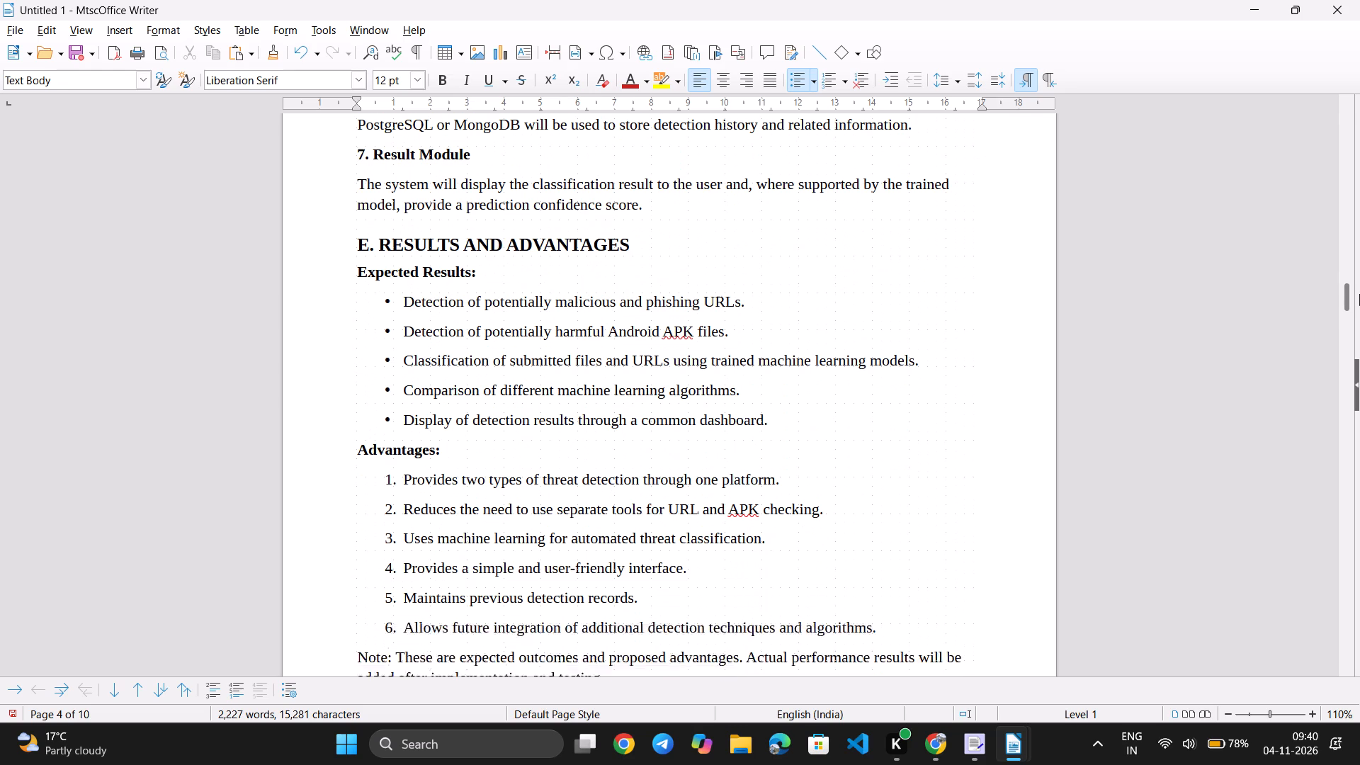
pyautogui.moveTo(1359, 294); pyautogui.dragTo(1357, 295)
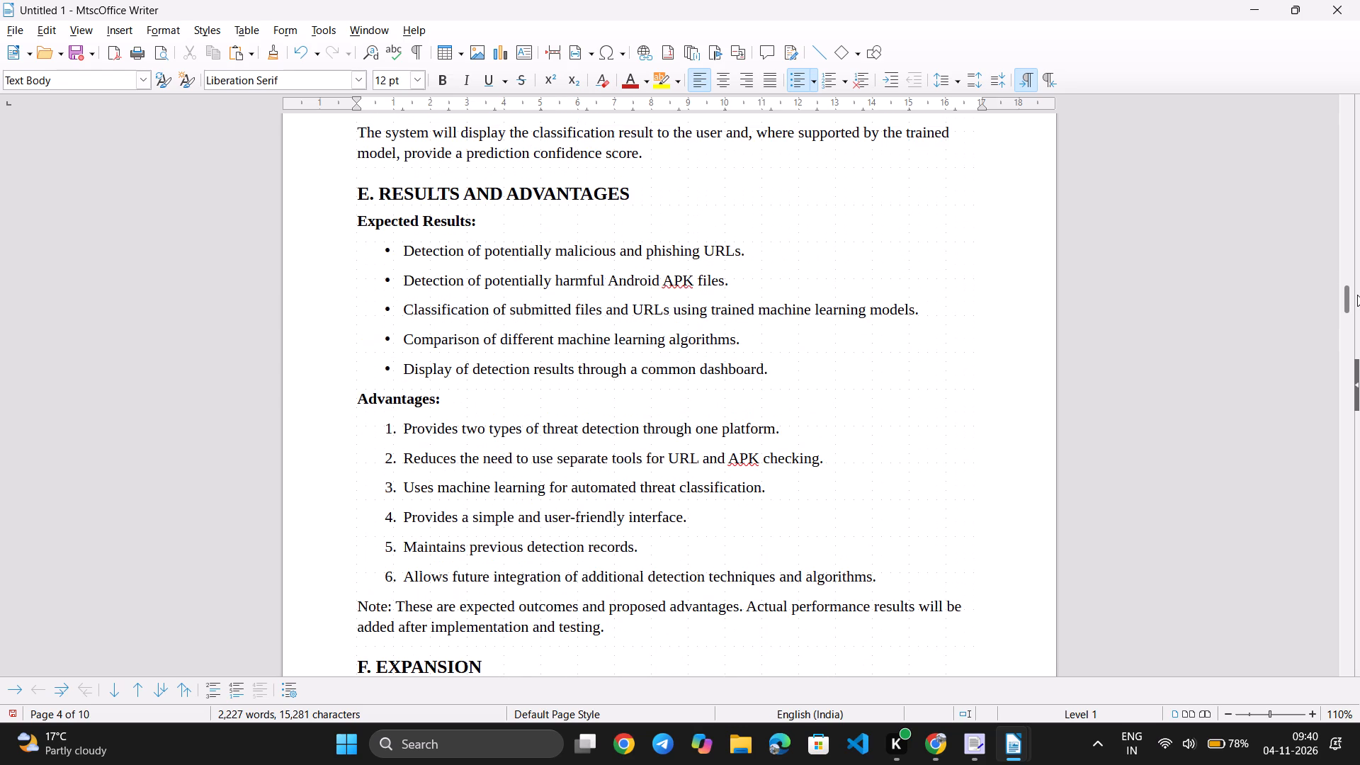
pyautogui.moveTo(1357, 295); pyautogui.dragTo(1357, 293)
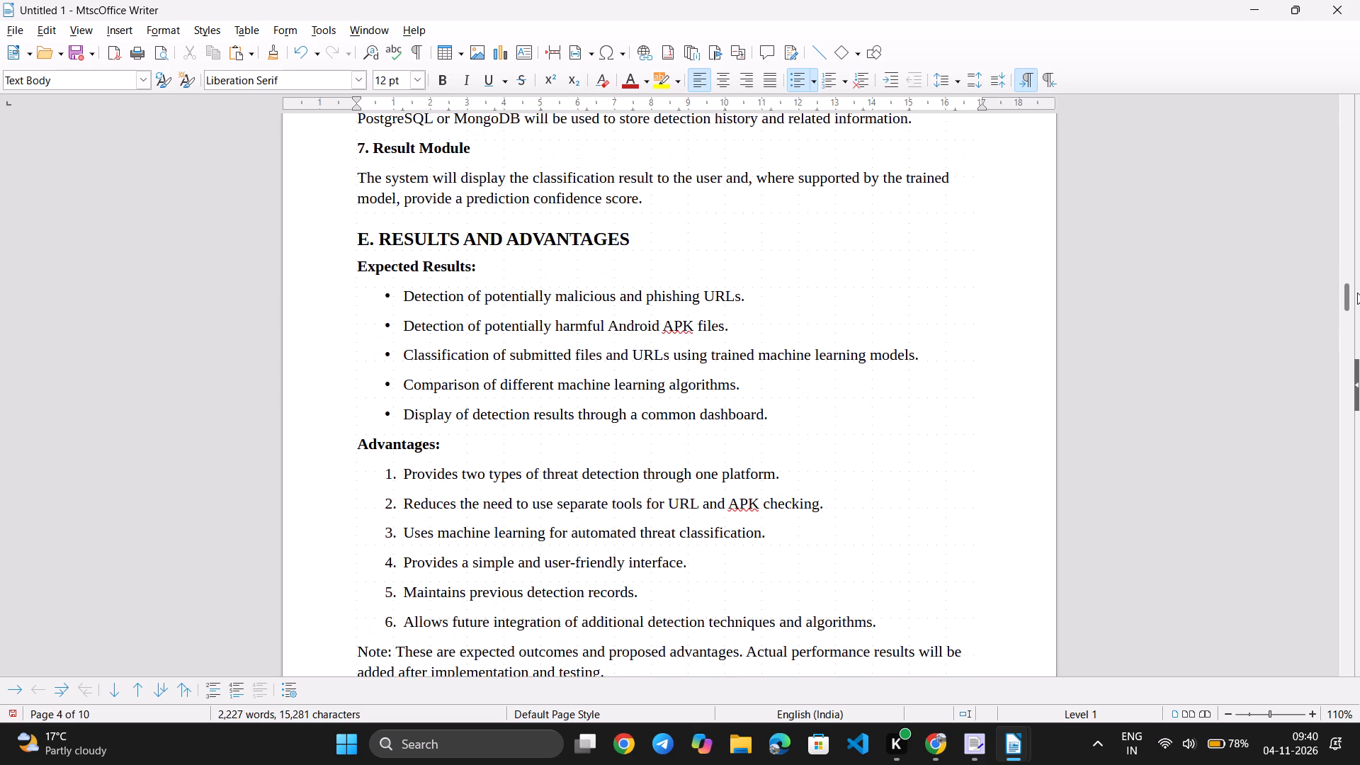
pyautogui.moveTo(1357, 293); pyautogui.dragTo(1357, 300)
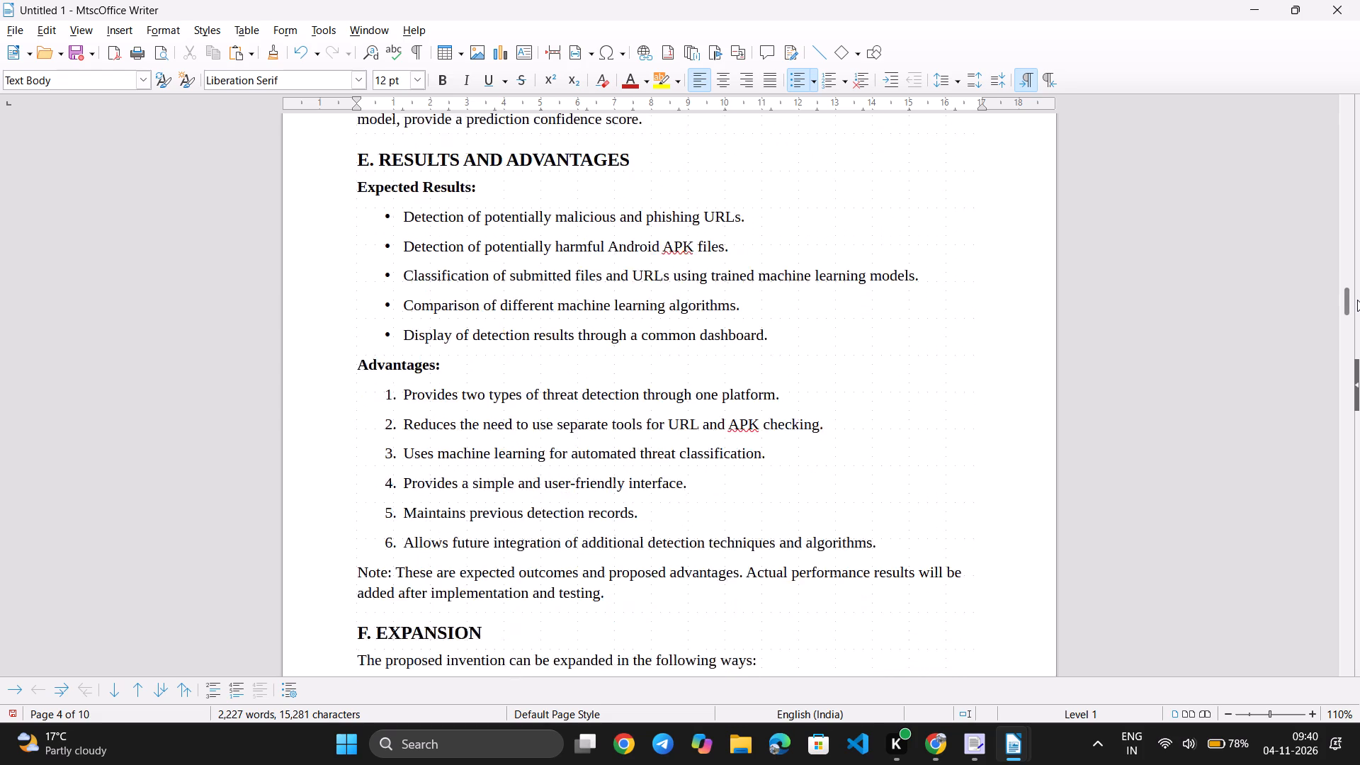
pyautogui.moveTo(1357, 300); pyautogui.dragTo(1357, 305)
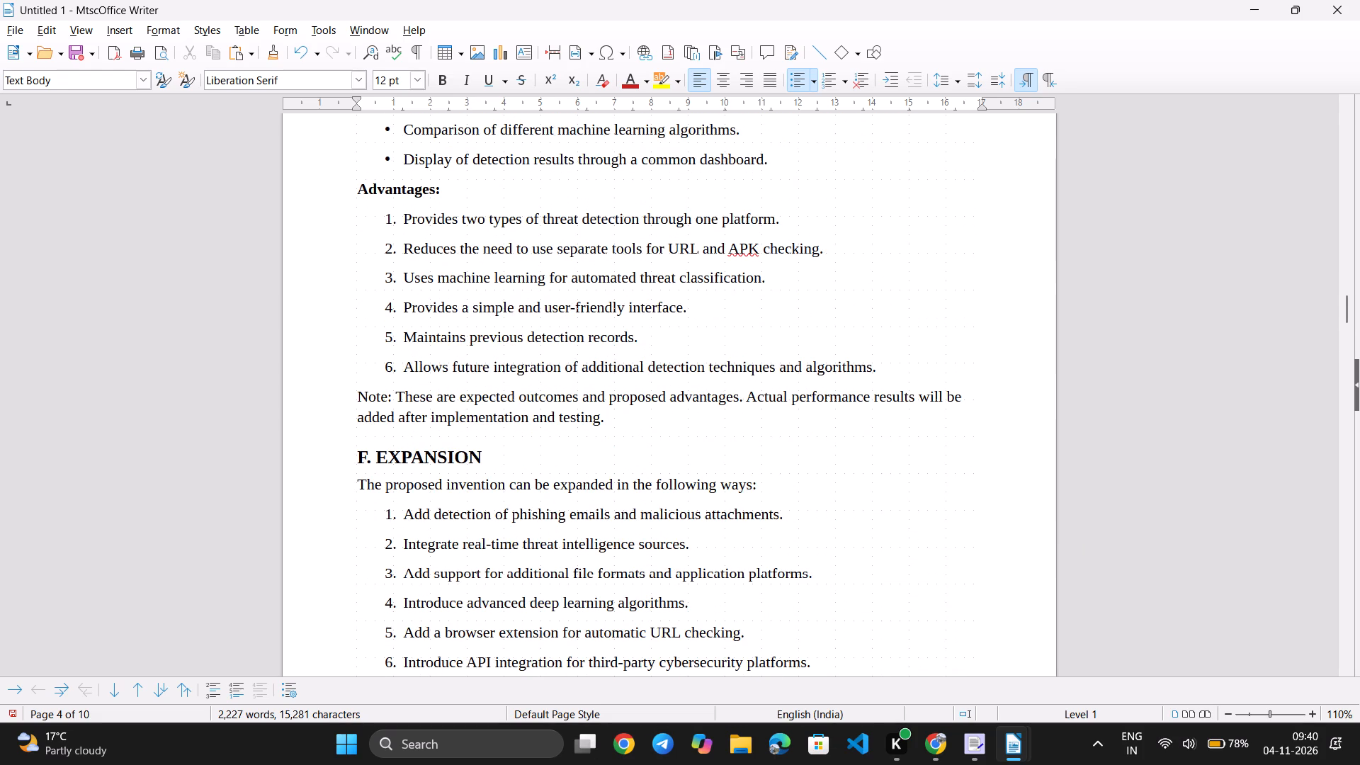
# Review the form from the YES/NO disclosure questions through the No Objection Certificate, then return to Potential Chances of Commercialization.
pyautogui.scroll(-2, 703, 445)
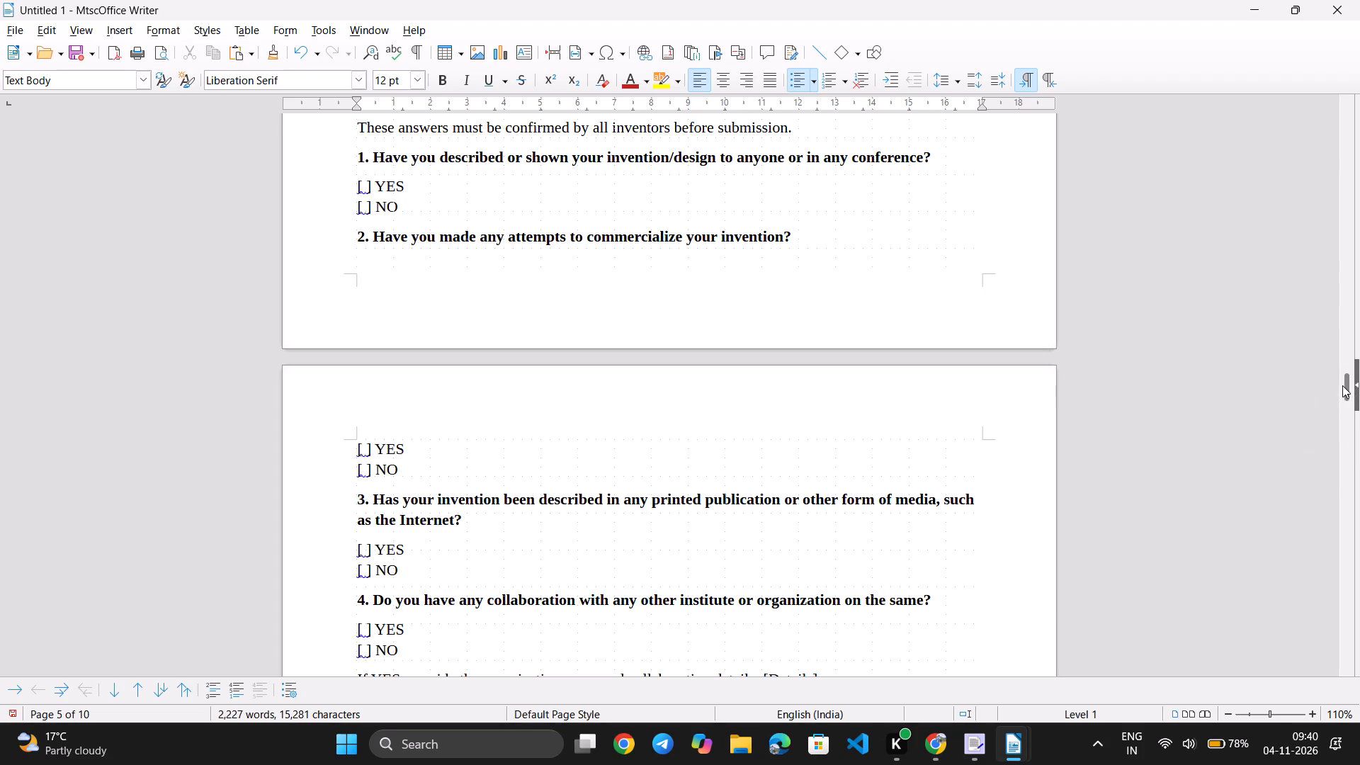
pyautogui.moveTo(1349, 384); pyautogui.dragTo(1349, 406)
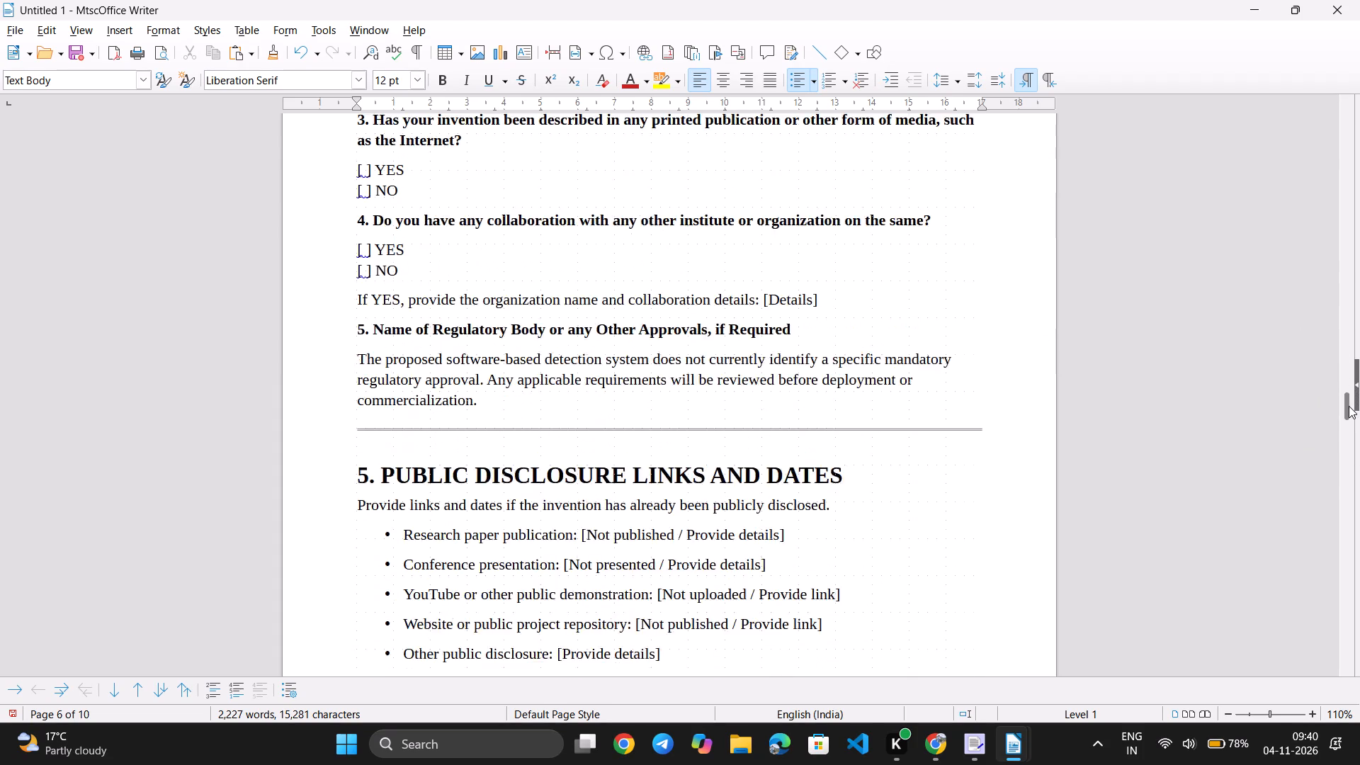
pyautogui.moveTo(1349, 406); pyautogui.dragTo(1349, 409)
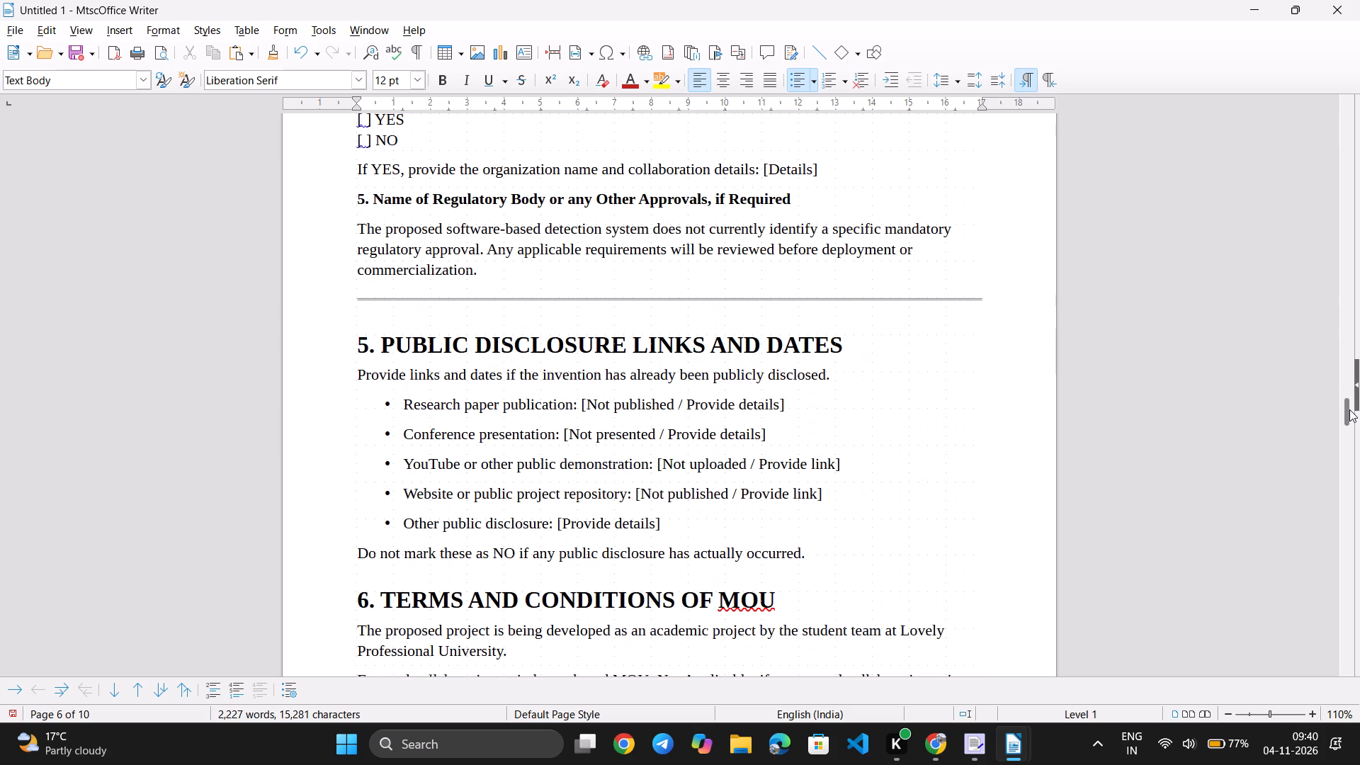
pyautogui.moveTo(1349, 409); pyautogui.dragTo(1349, 444)
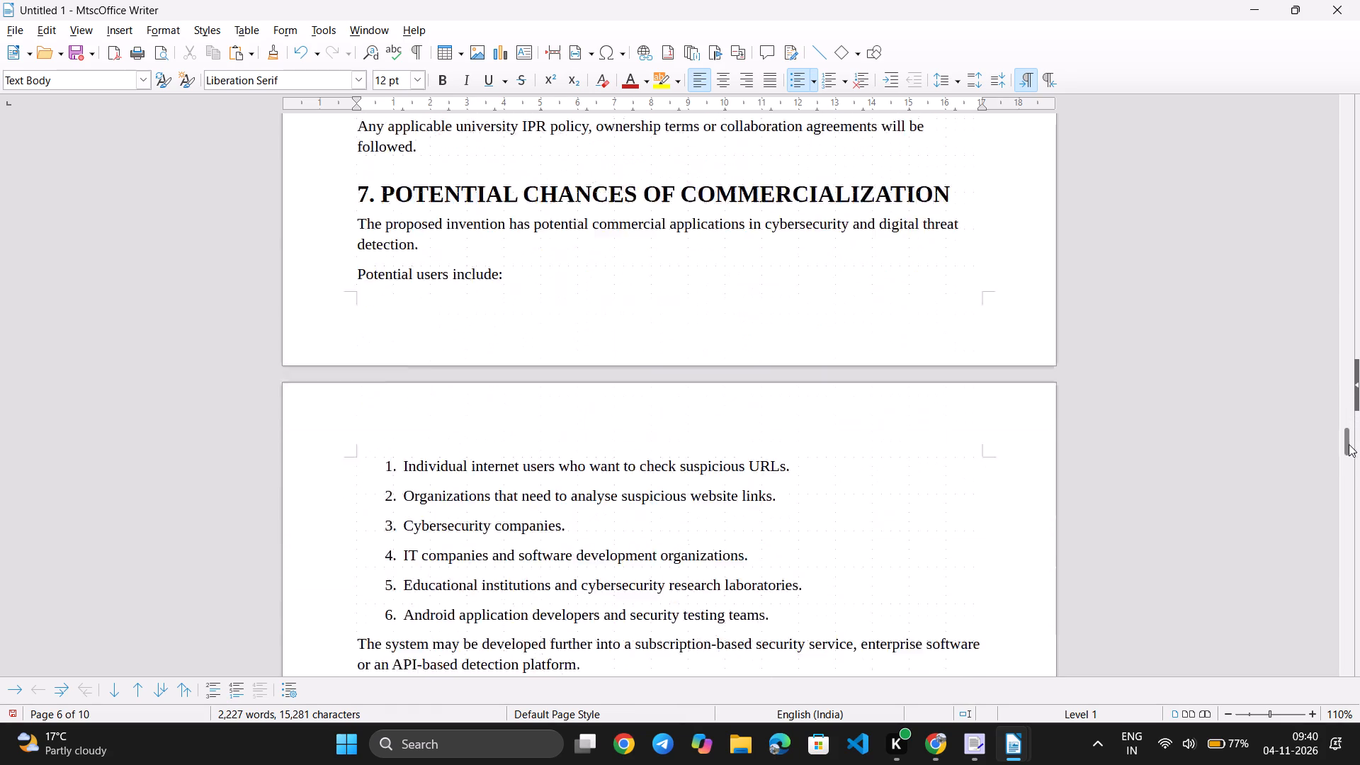
pyautogui.moveTo(1349, 444); pyautogui.dragTo(1349, 473)
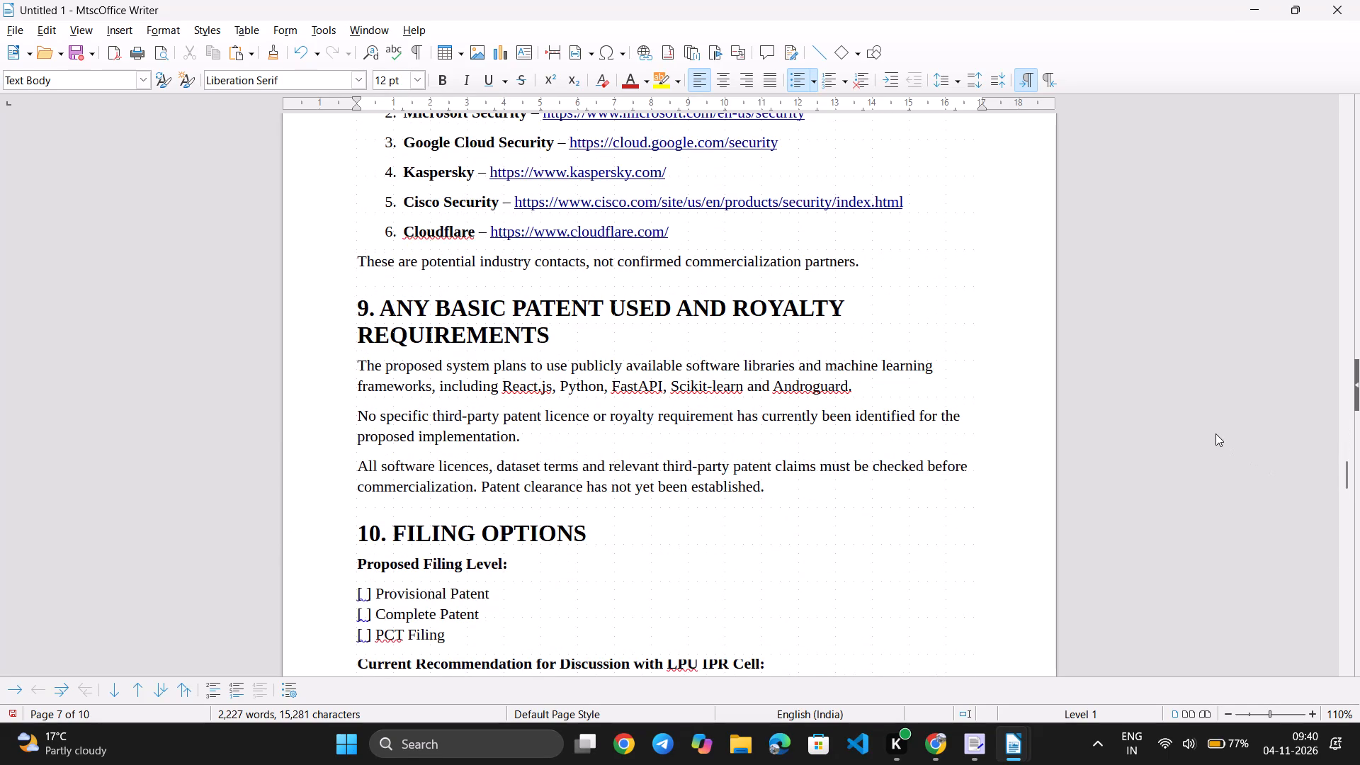
pyautogui.scroll(-1, 1215, 433)
pyautogui.scroll(1, 1215, 433)
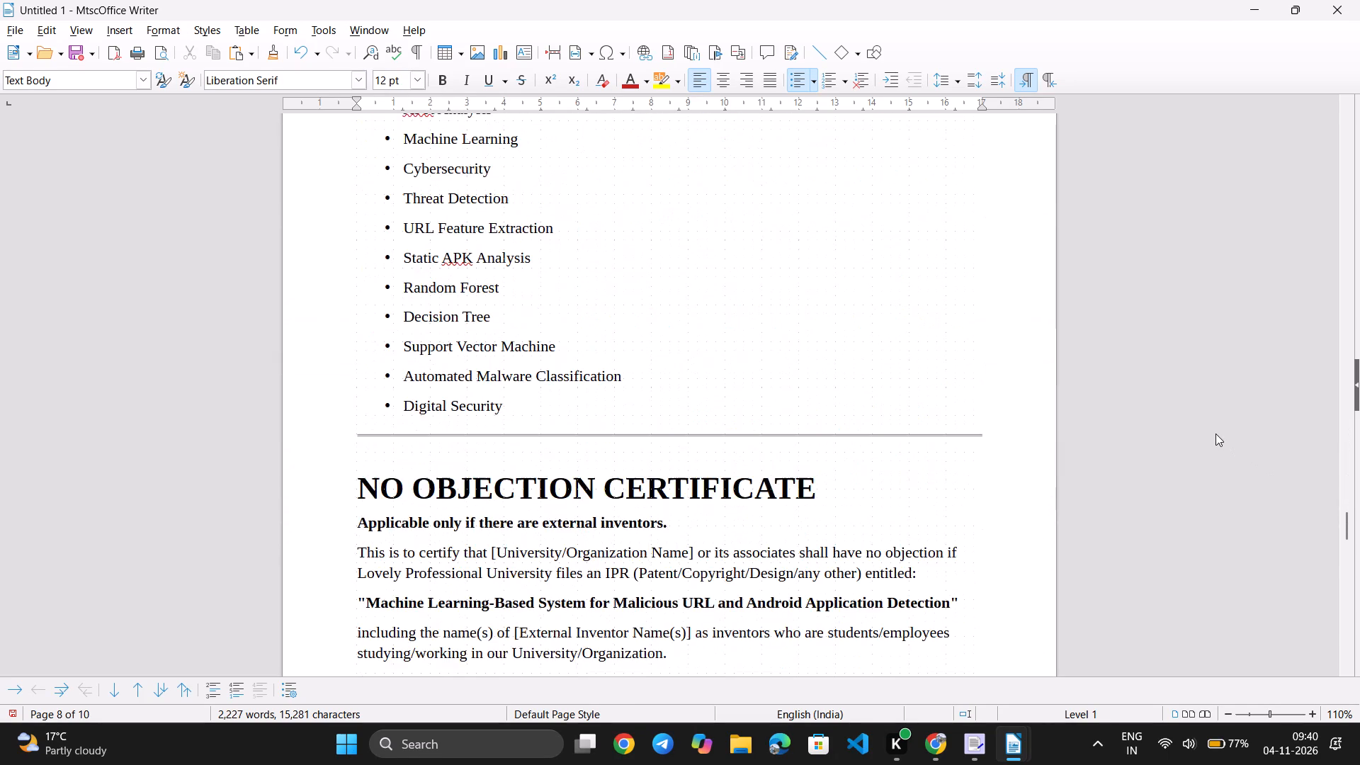
pyautogui.scroll(3, 1215, 433)
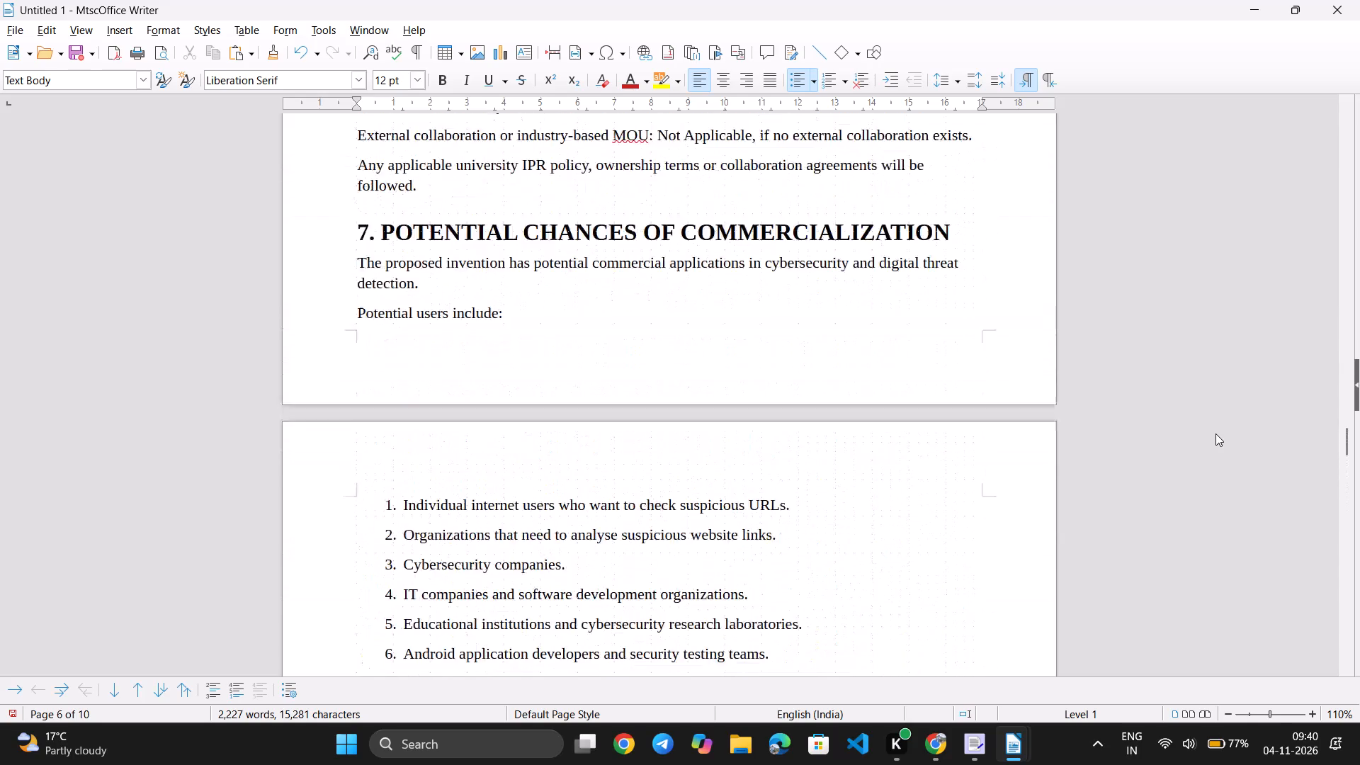
pyautogui.scroll(1, 1215, 433)
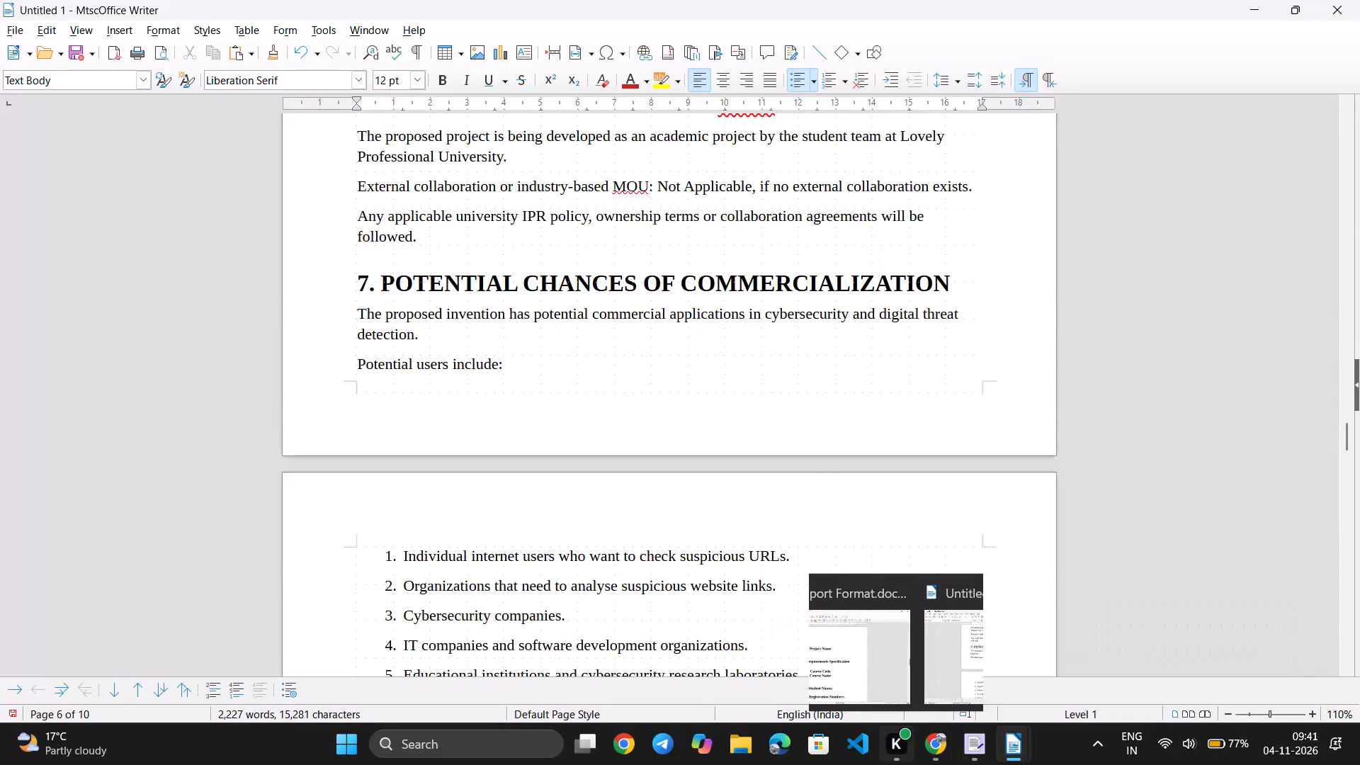
# Show the hidden sidebar beside the document.
pyautogui.click(1359, 351)
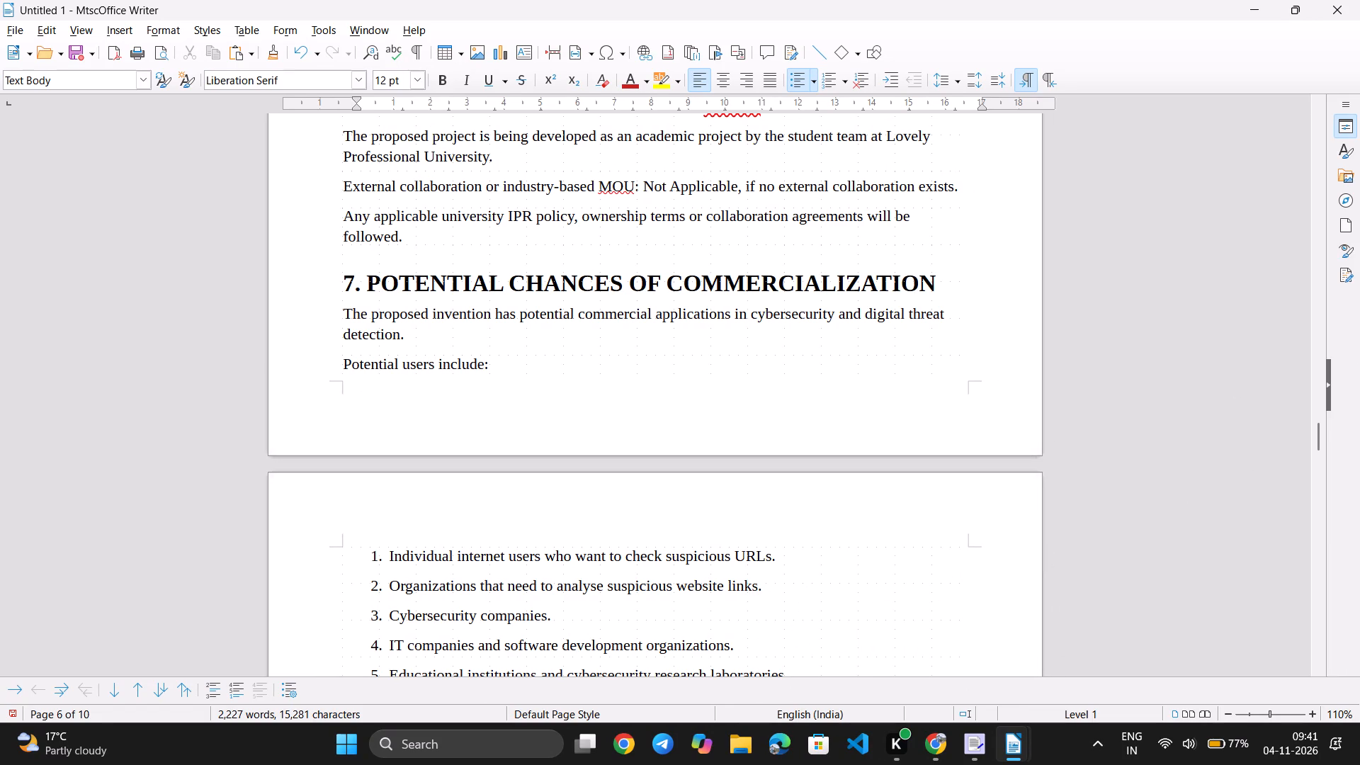
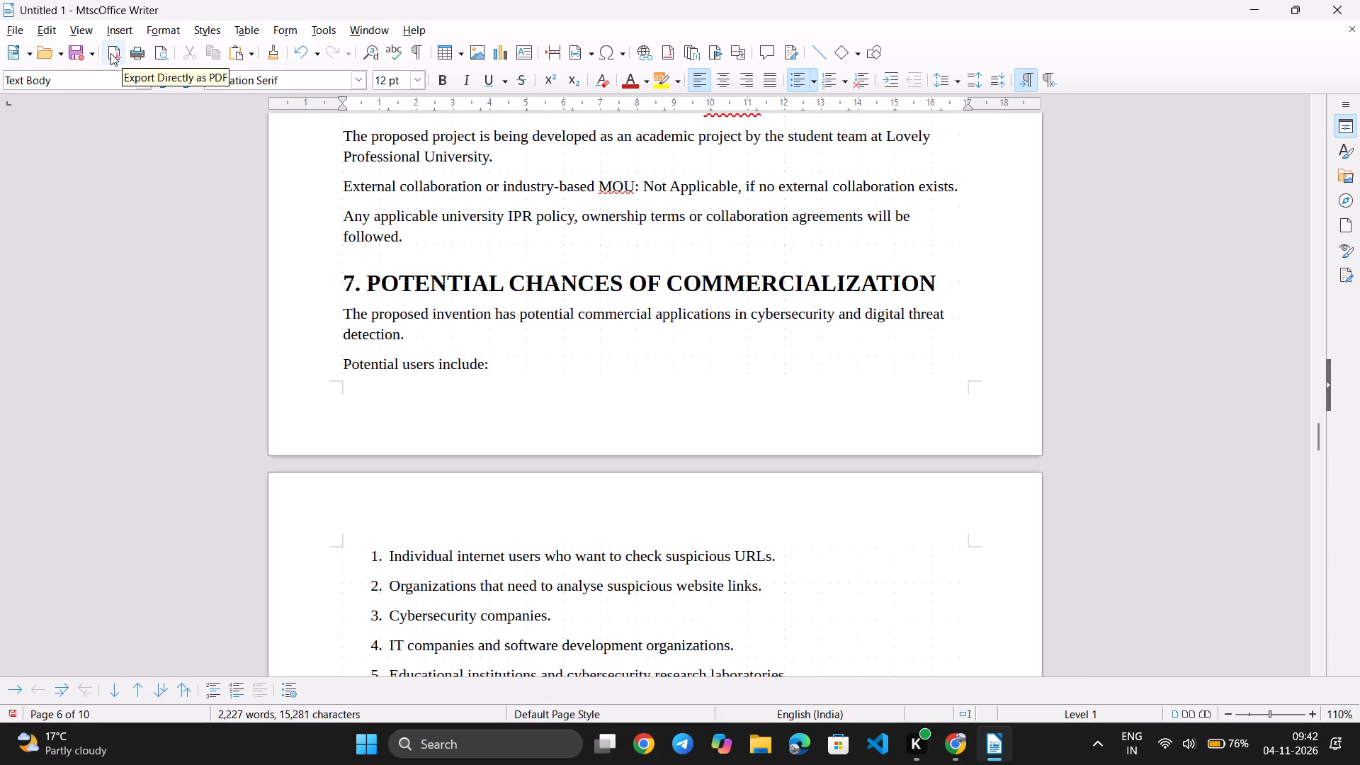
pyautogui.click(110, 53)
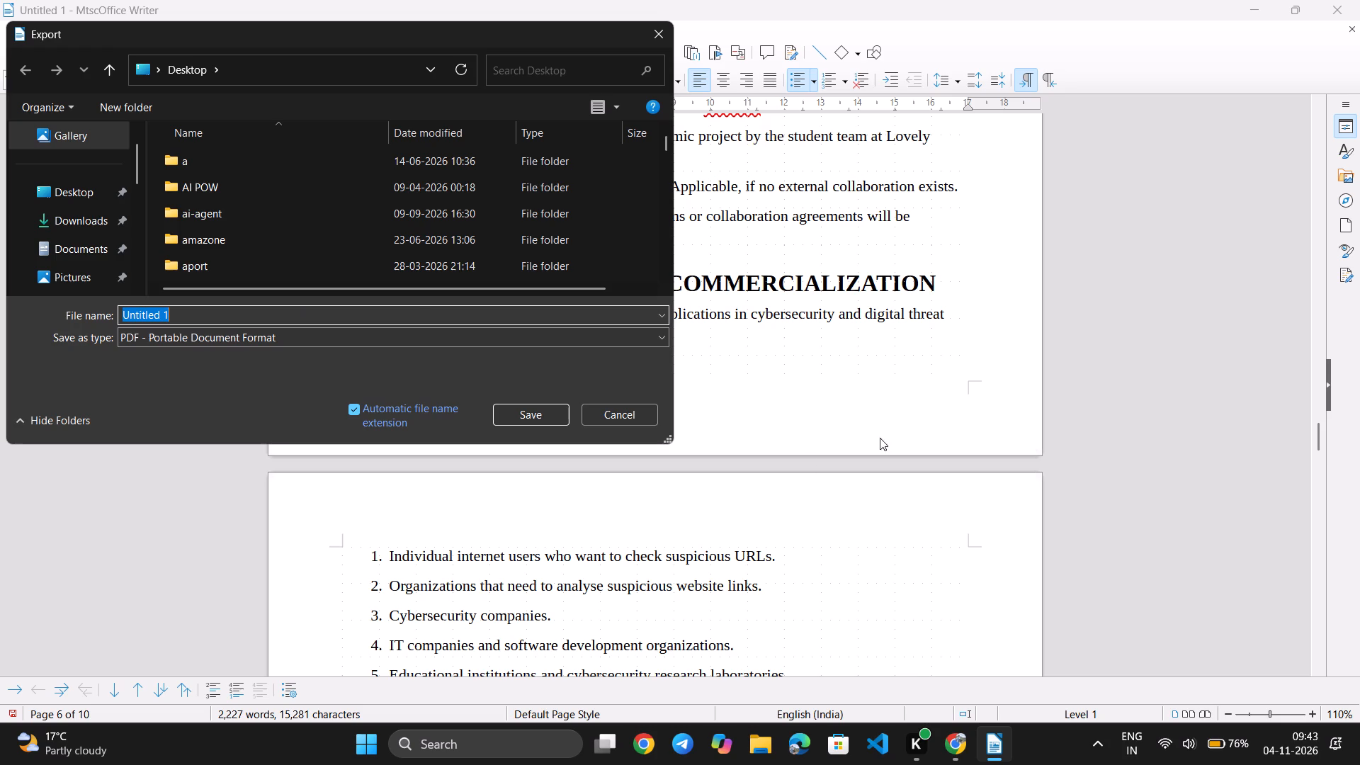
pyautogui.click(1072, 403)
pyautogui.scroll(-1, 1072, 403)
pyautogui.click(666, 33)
# Delete the surplus blank lines between the Official Seal line and the Research Paper Summary heading.
pyautogui.scroll(-14, 709, 341)
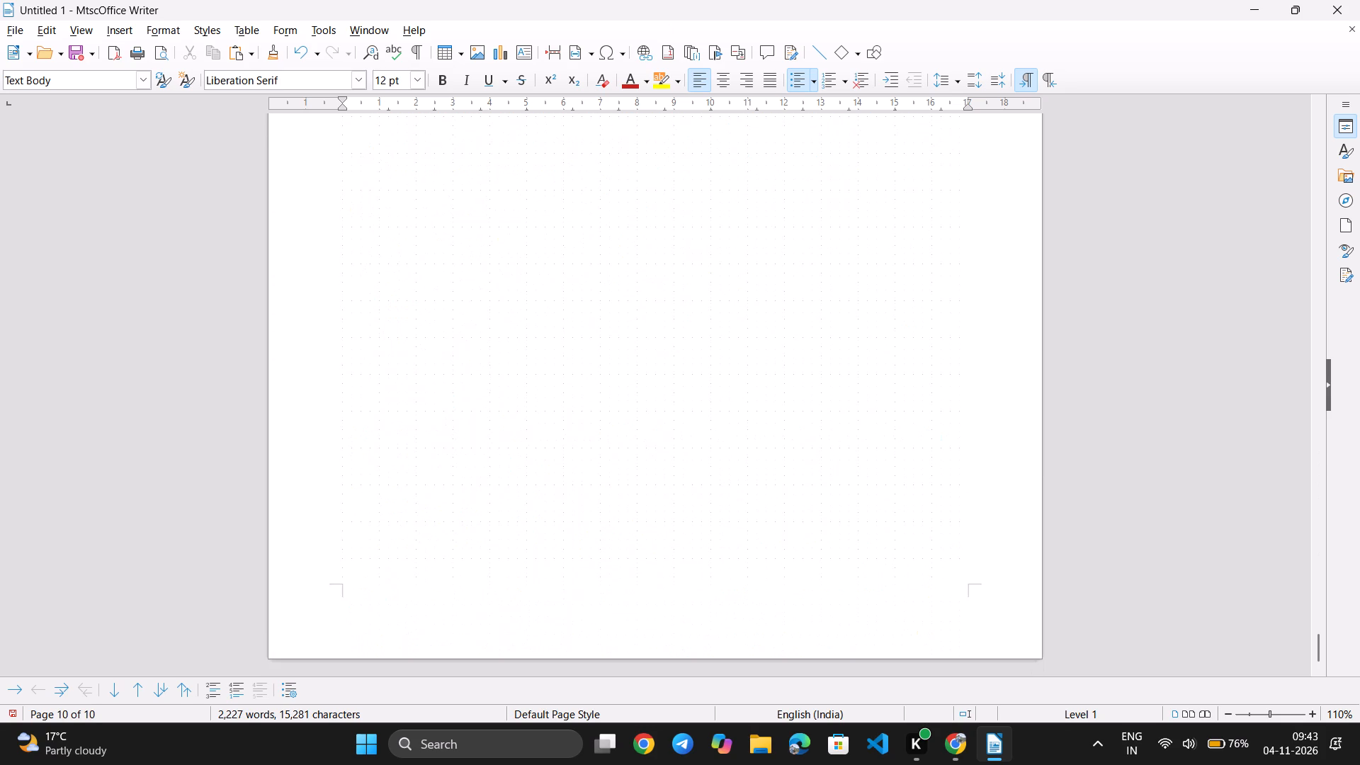
pyautogui.scroll(-2, 709, 341)
pyautogui.scroll(3, 709, 341)
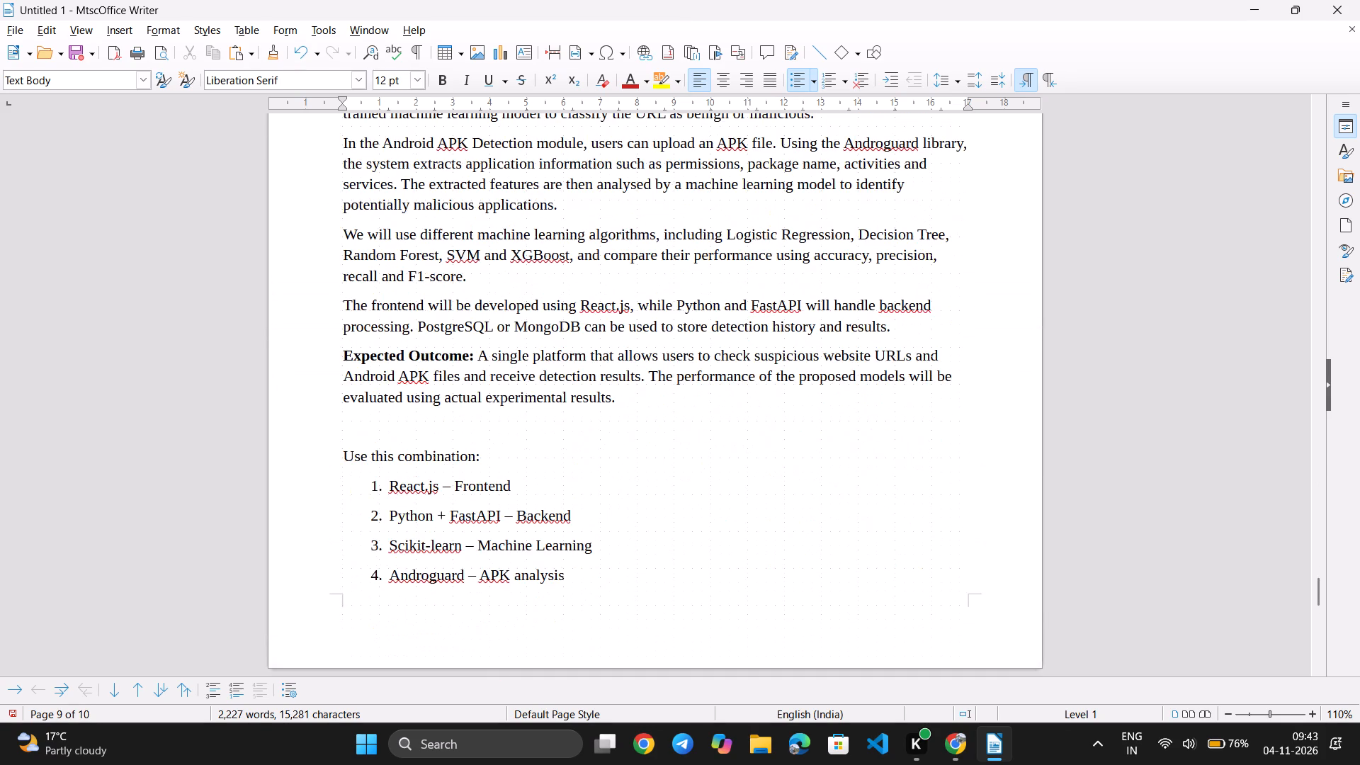
pyautogui.scroll(2, 709, 341)
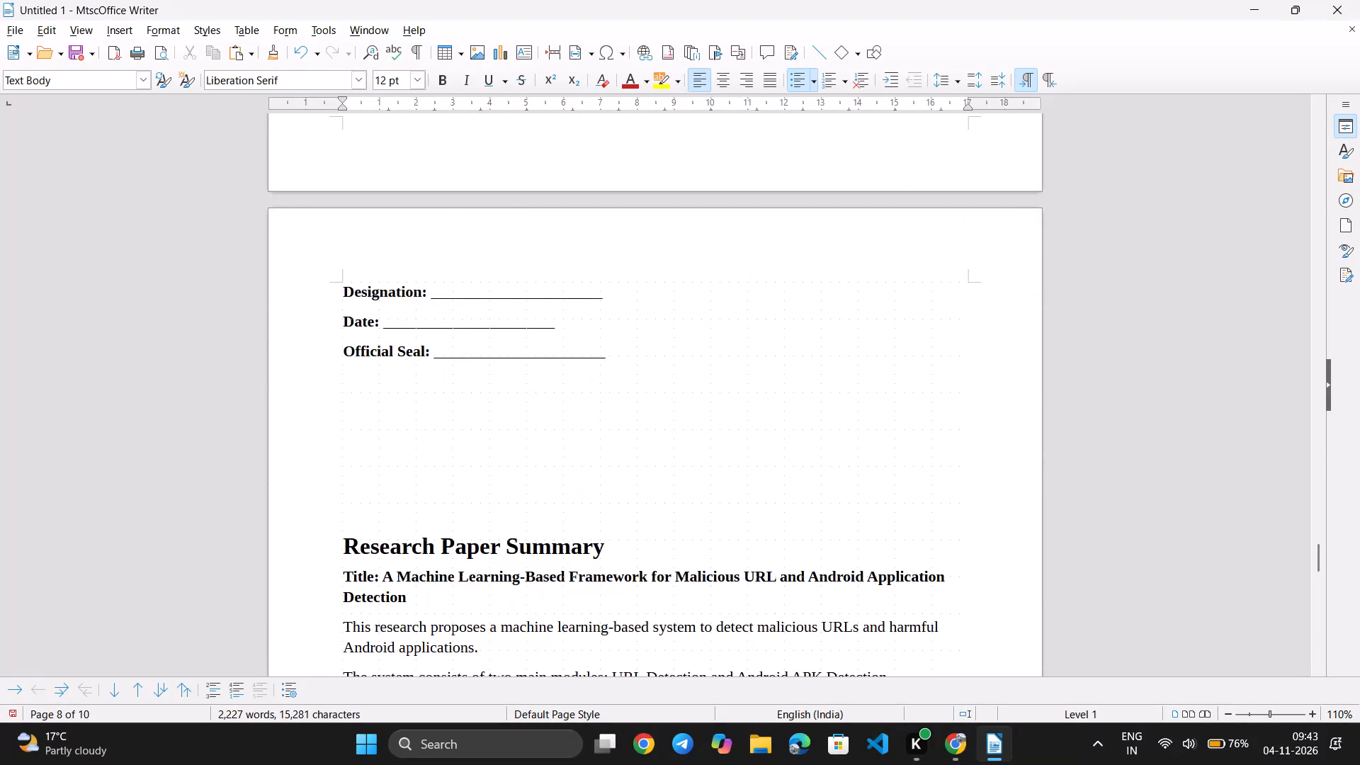
pyautogui.click(345, 505)
pyautogui.press('BackSpace')
pyautogui.press('BackSpace')
pyautogui.press('BackSpace')
pyautogui.press('BackSpace')
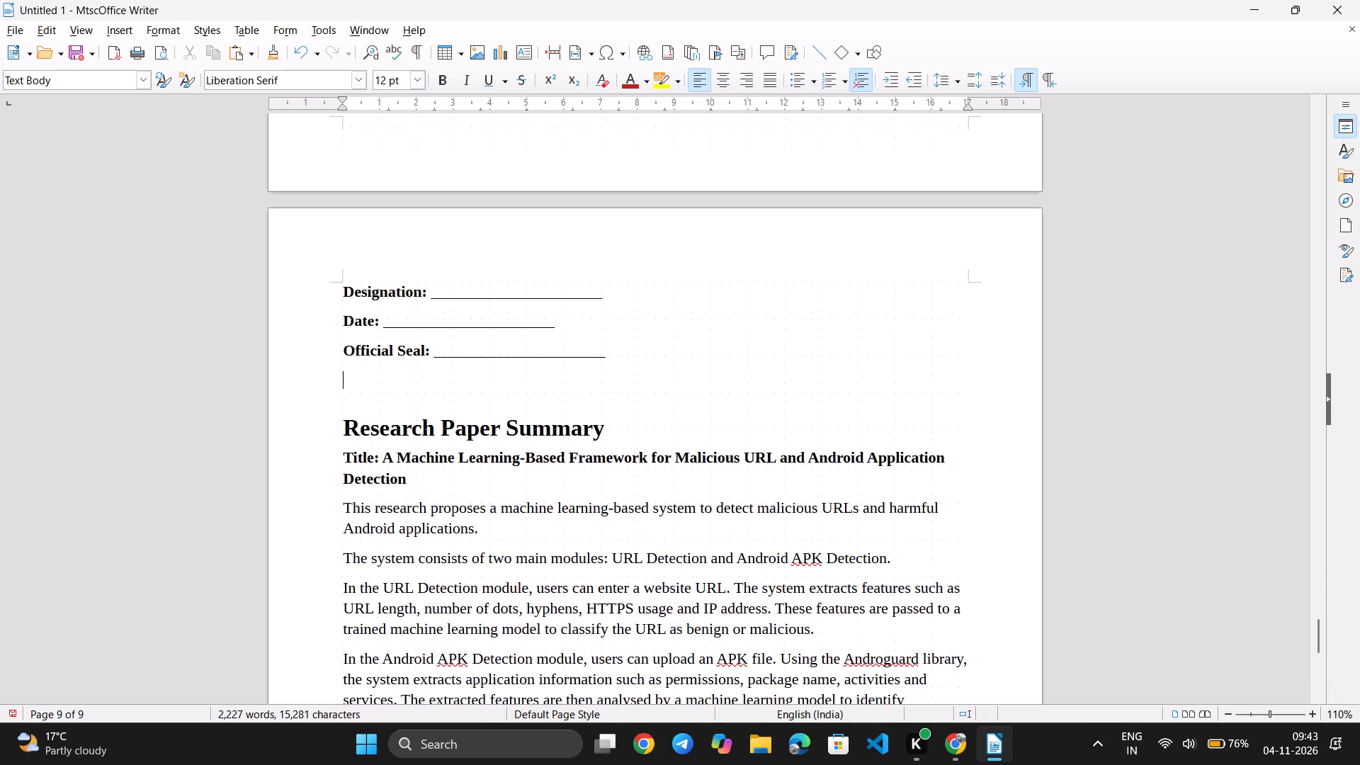
pyautogui.press('Down')
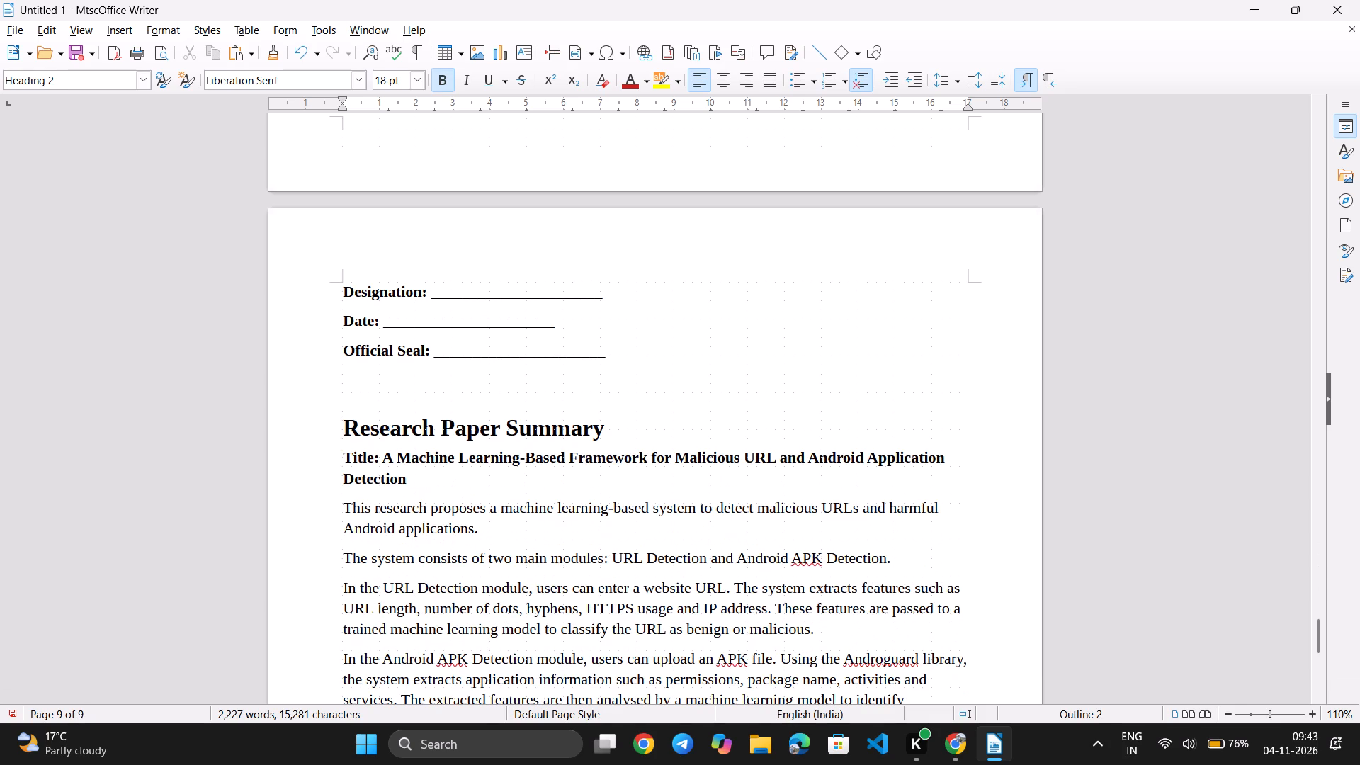
pyautogui.press('Up')
# Cut the whole Research Paper Summary, including the technology list at its end, out of the document after the Official Seal line.
pyautogui.scroll(1, 345, 505)
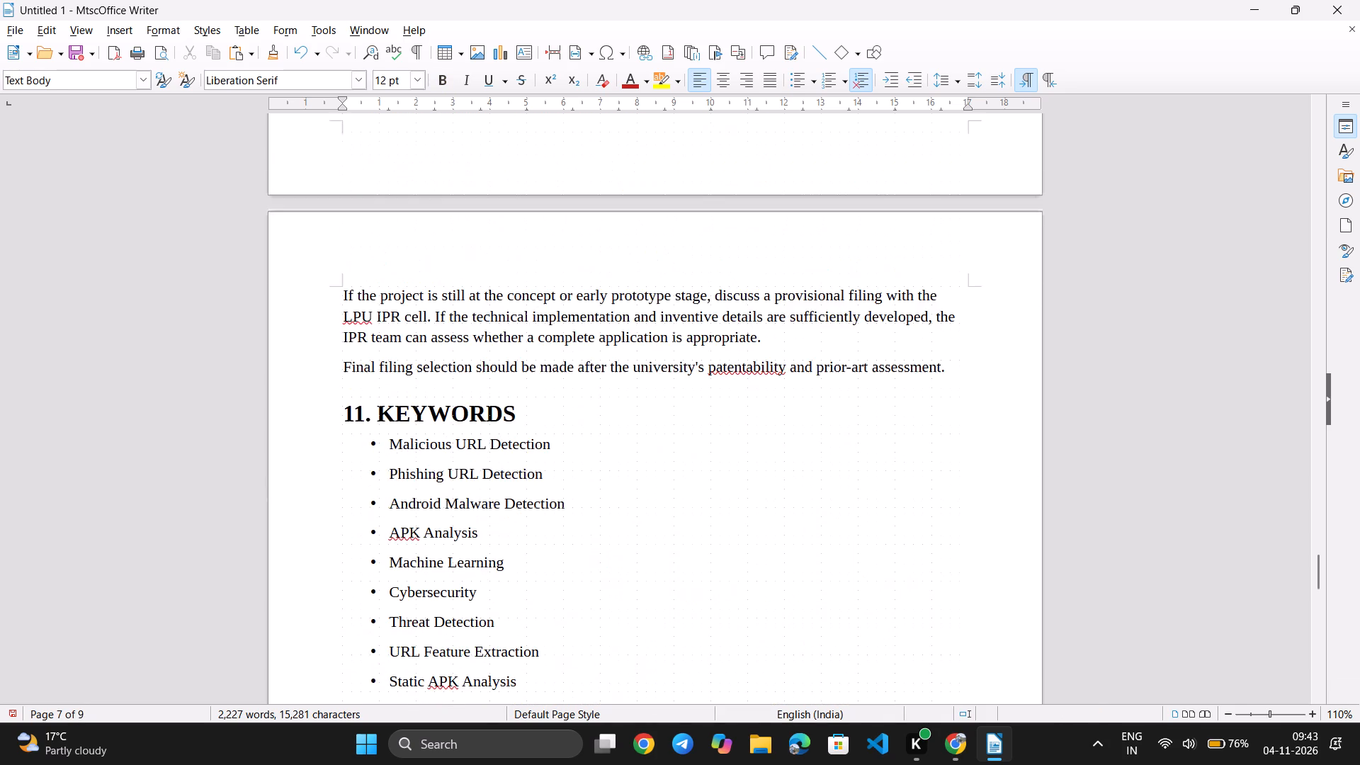
pyautogui.scroll(2, 345, 505)
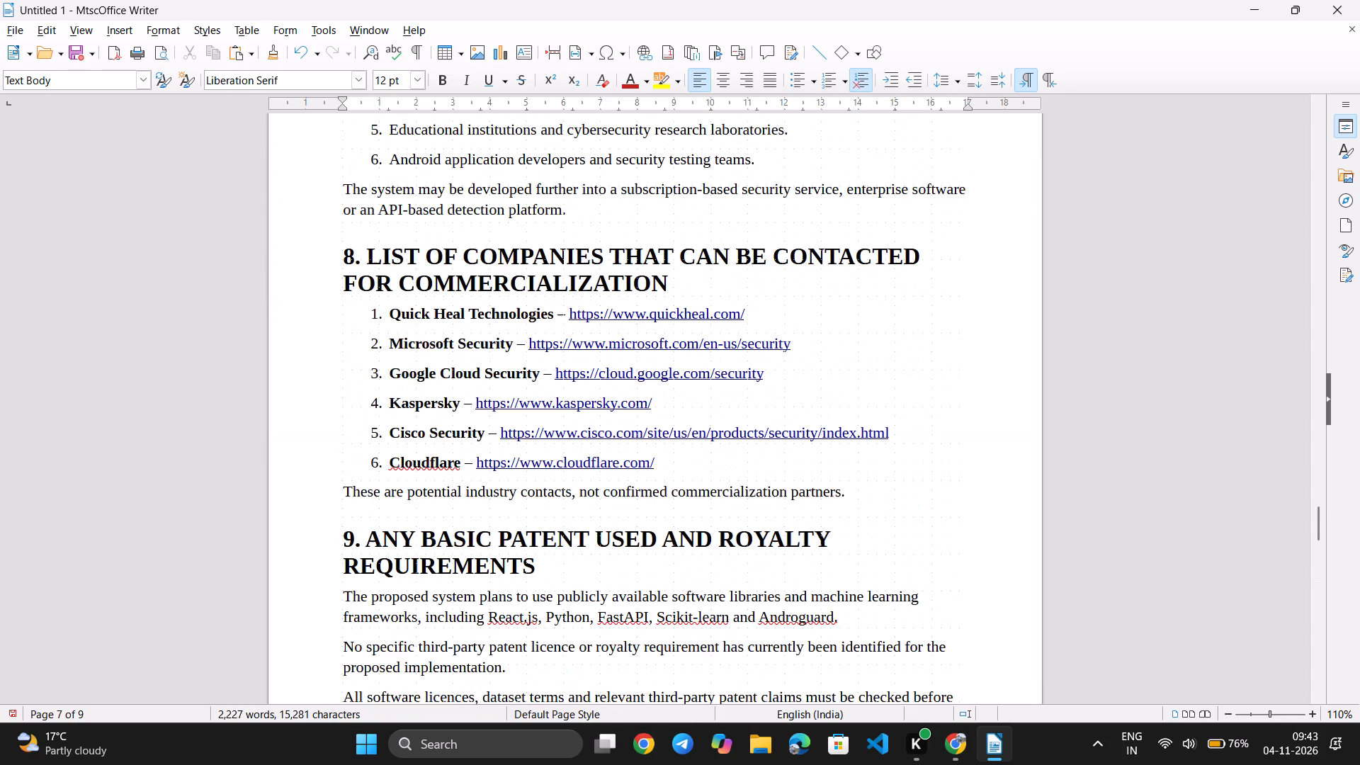
pyautogui.scroll(-9, 345, 505)
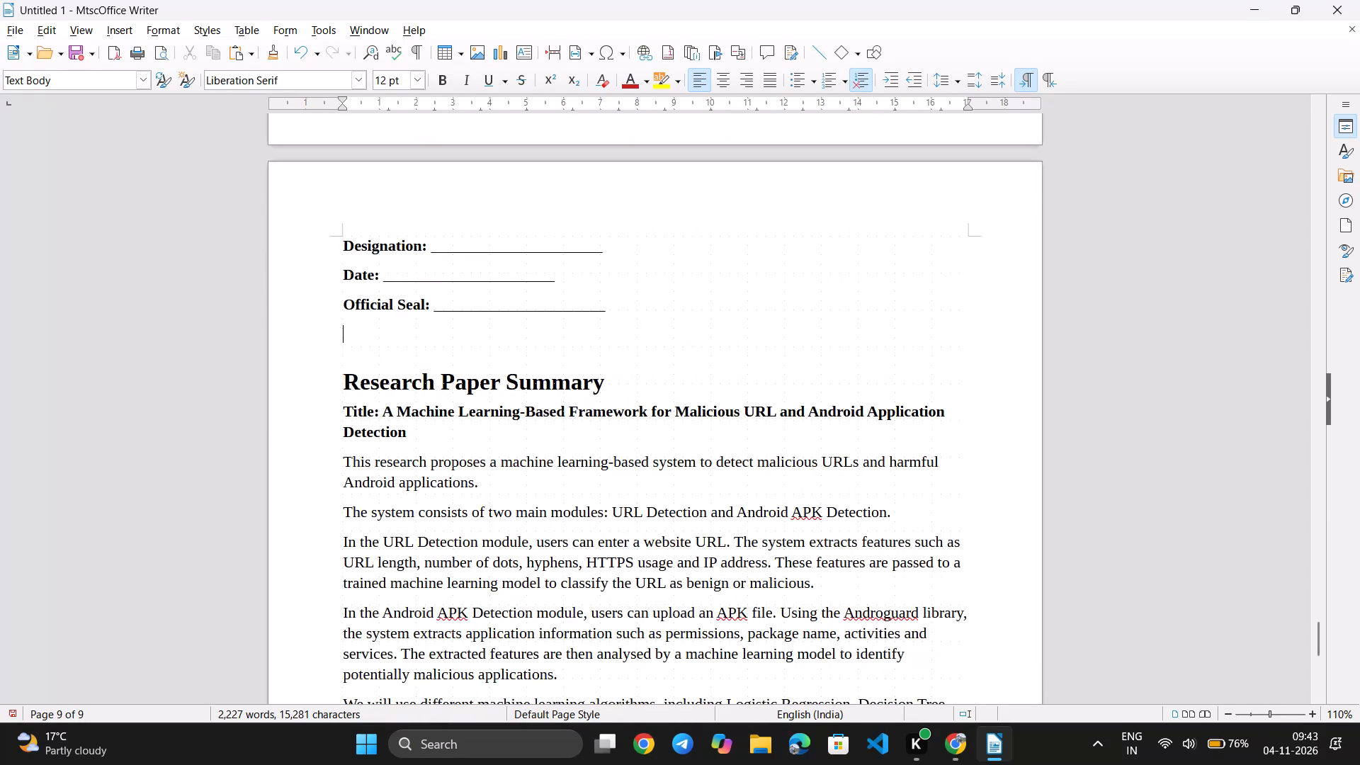
pyautogui.moveTo(343, 340); pyautogui.dragTo(575, 548)
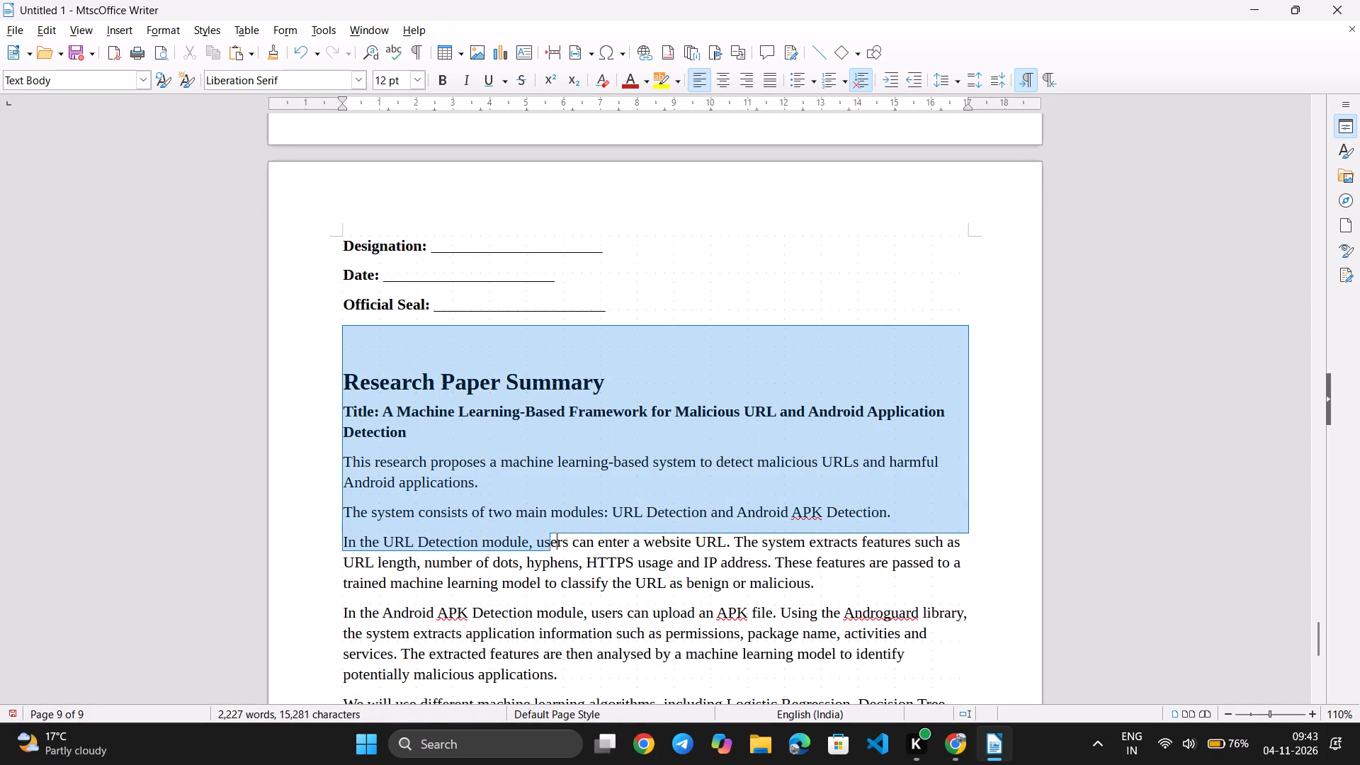
pyautogui.moveTo(575, 548); pyautogui.dragTo(617, 681)
pyautogui.hotkey('ctrl', 'x')
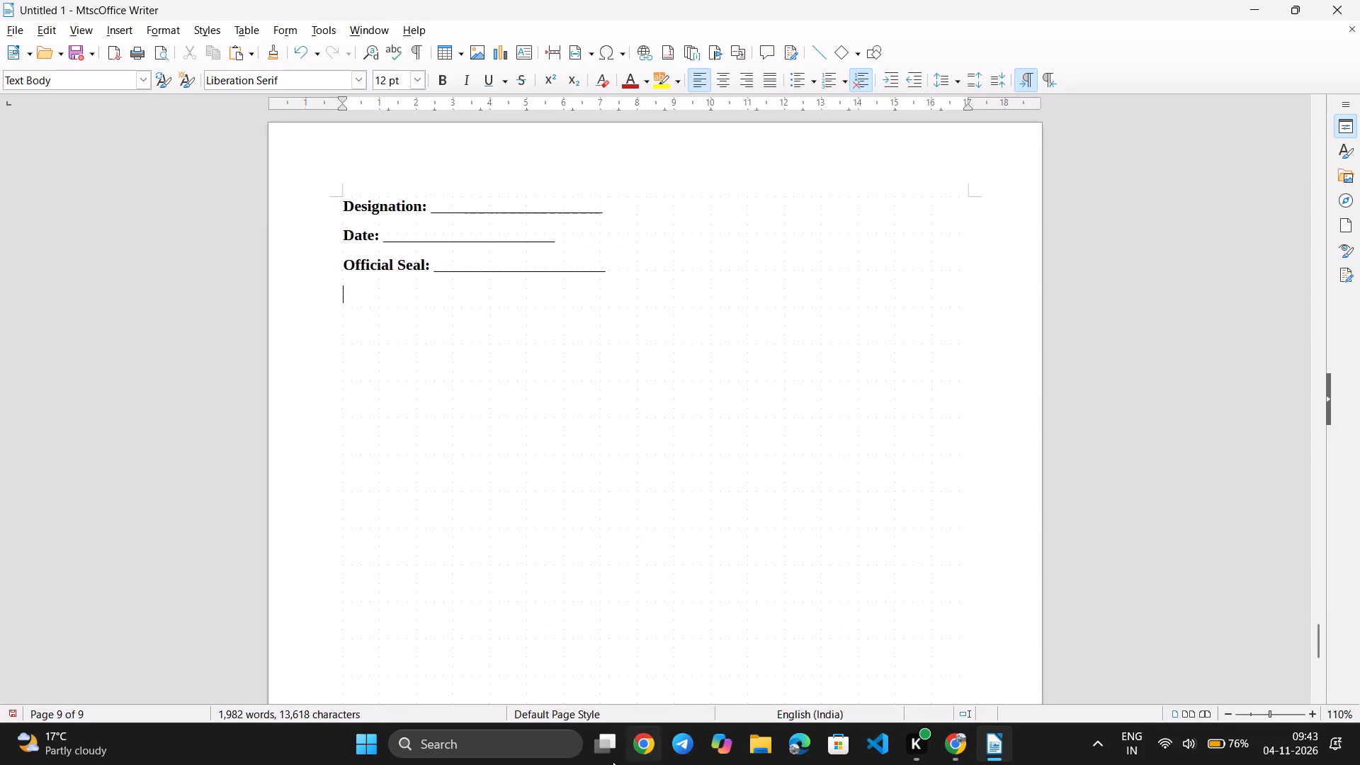
# Paste the cut Research Paper Summary into a new Notepad tab and close Notepad.
pyautogui.click(538, 745)
pyautogui.write('no')
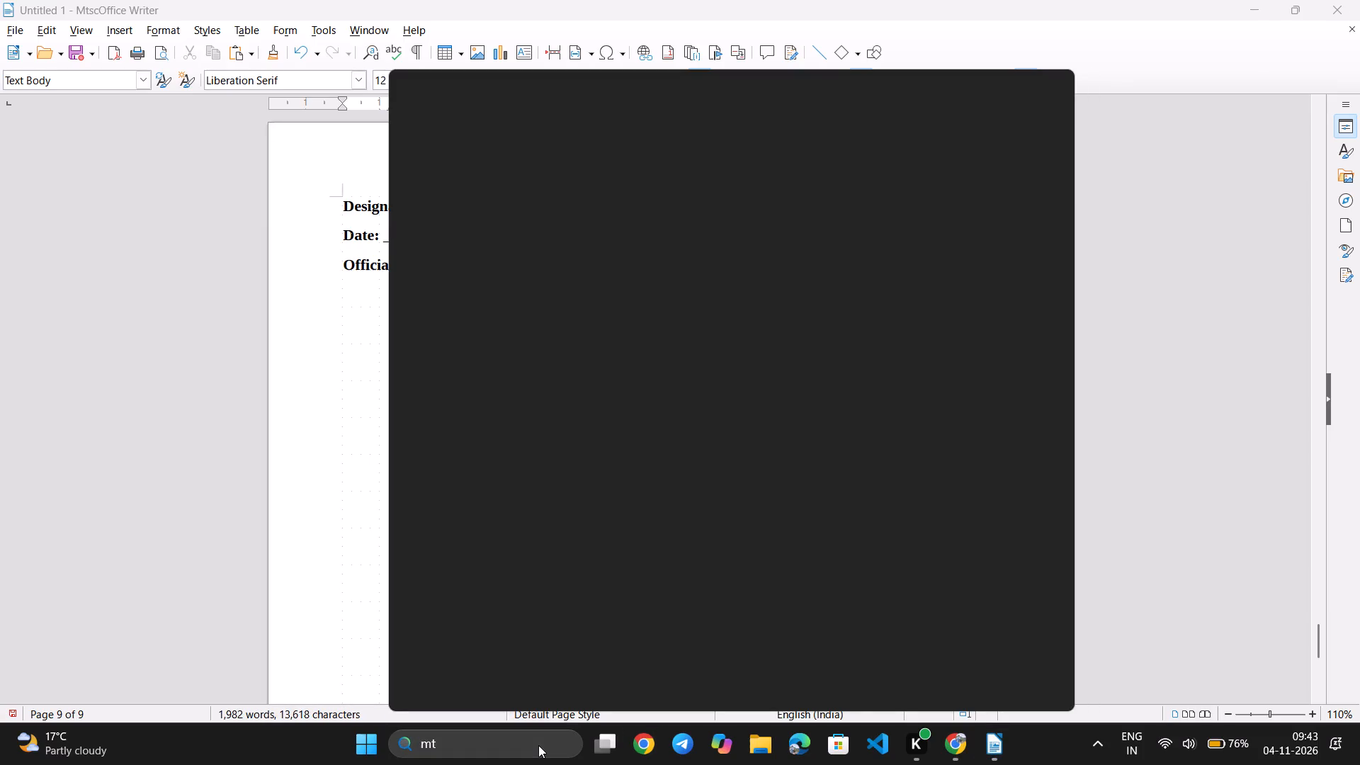
pyautogui.press('Return')
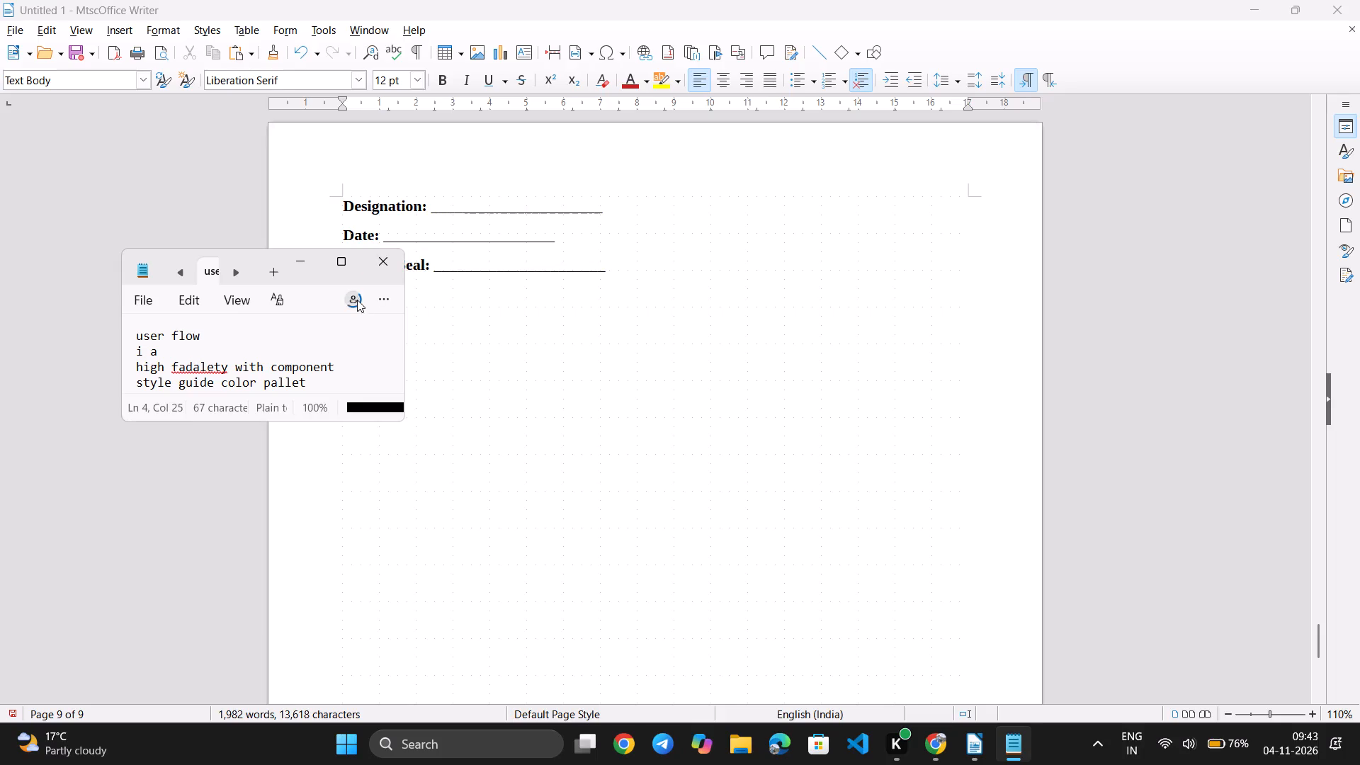
pyautogui.click(276, 273)
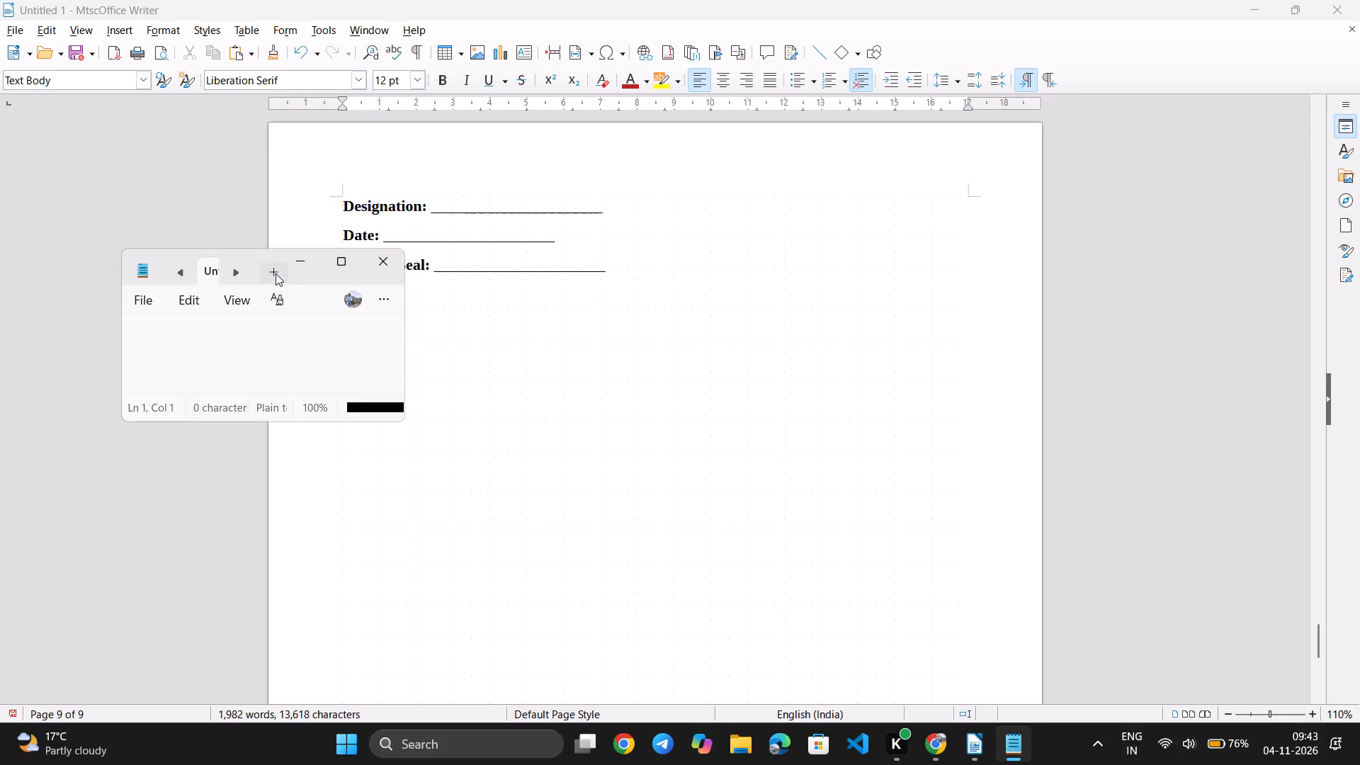
pyautogui.hotkey('ctrl', 'v')
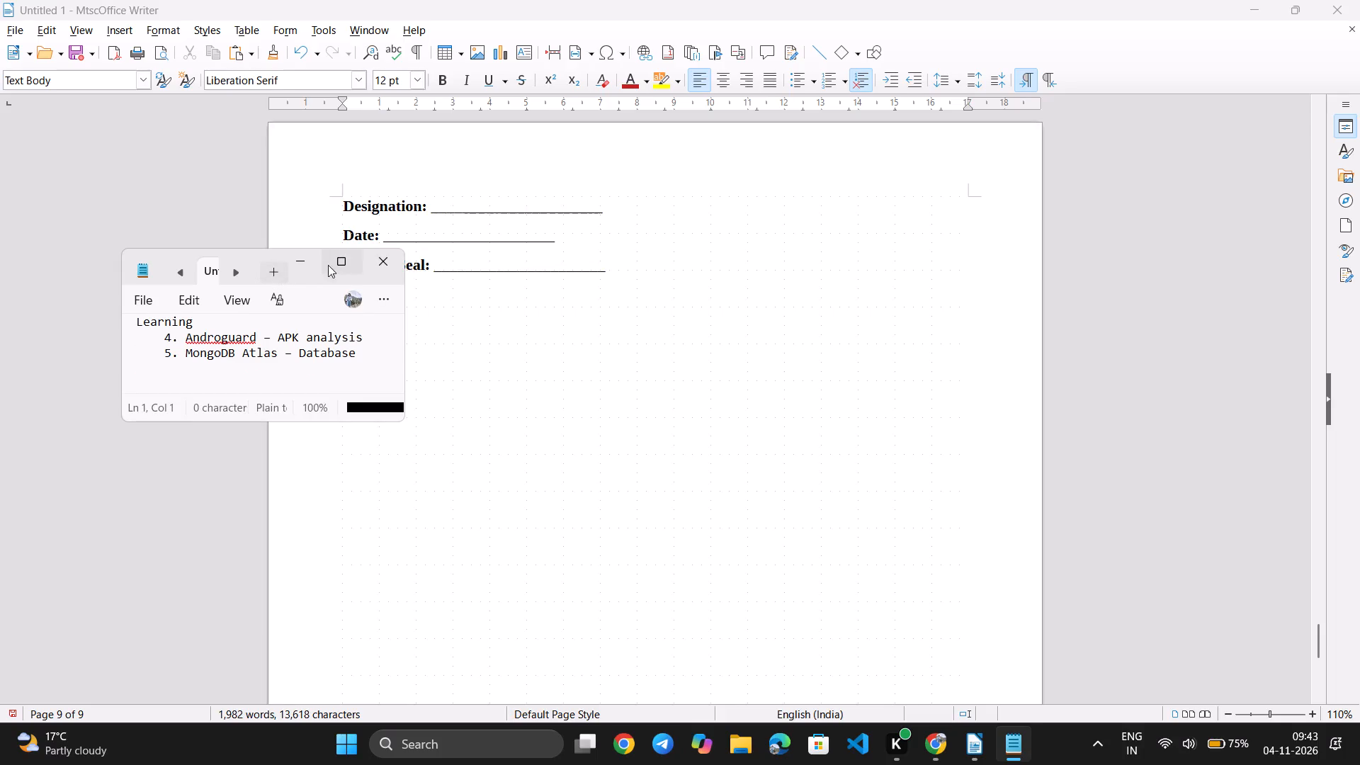
pyautogui.click(388, 254)
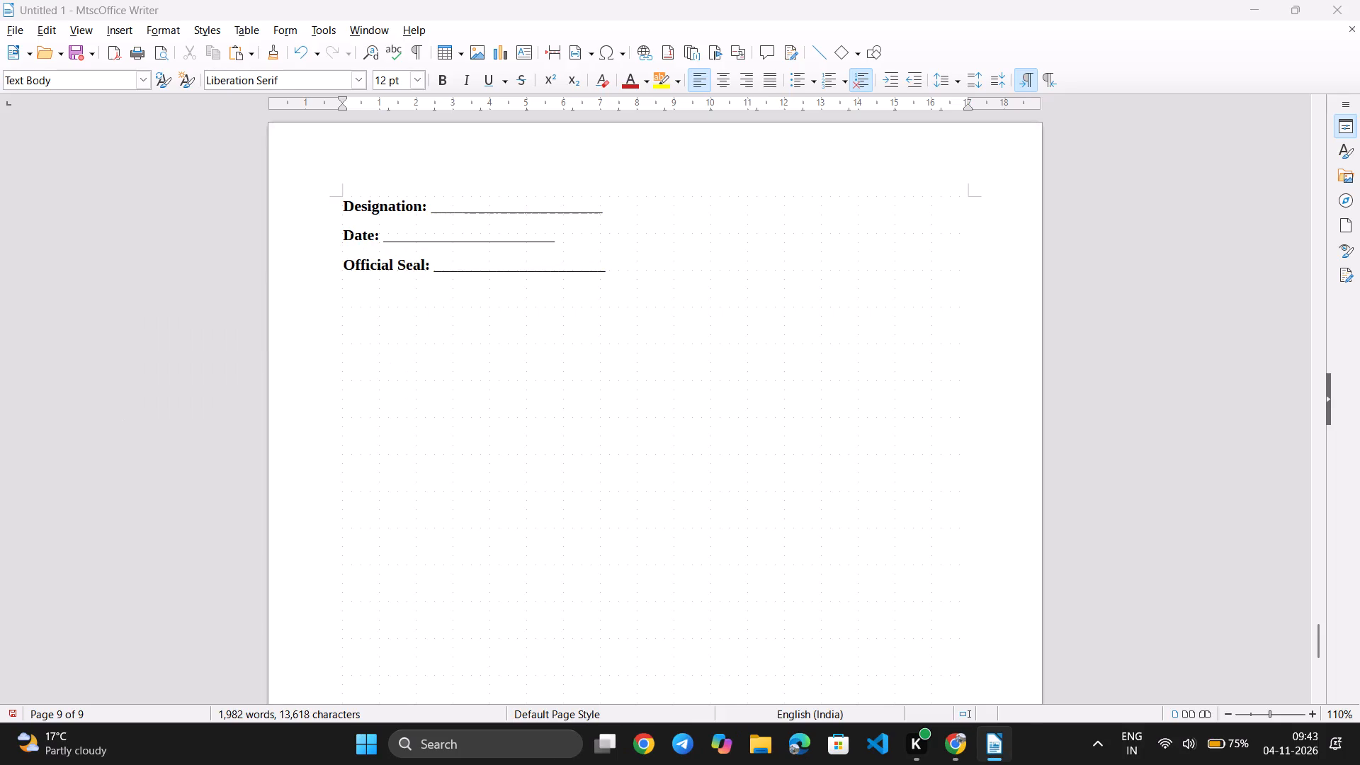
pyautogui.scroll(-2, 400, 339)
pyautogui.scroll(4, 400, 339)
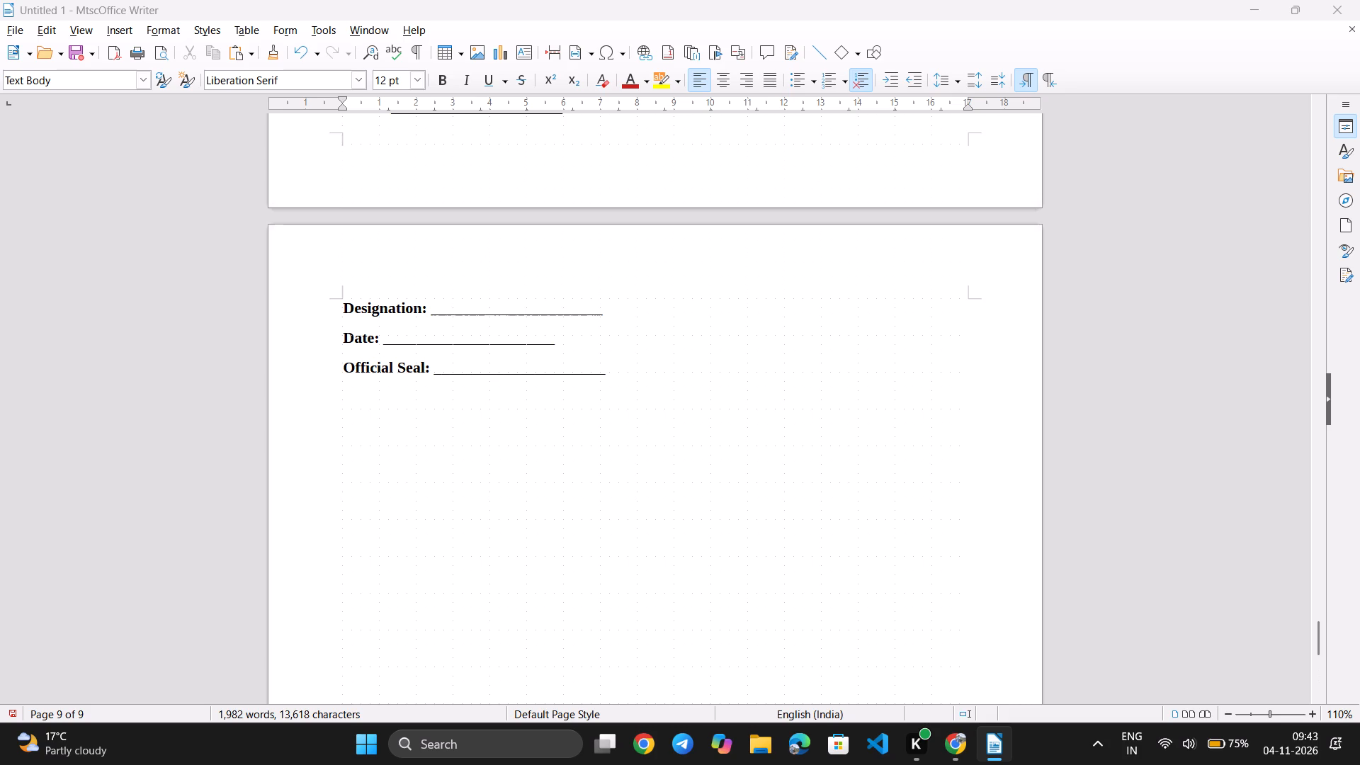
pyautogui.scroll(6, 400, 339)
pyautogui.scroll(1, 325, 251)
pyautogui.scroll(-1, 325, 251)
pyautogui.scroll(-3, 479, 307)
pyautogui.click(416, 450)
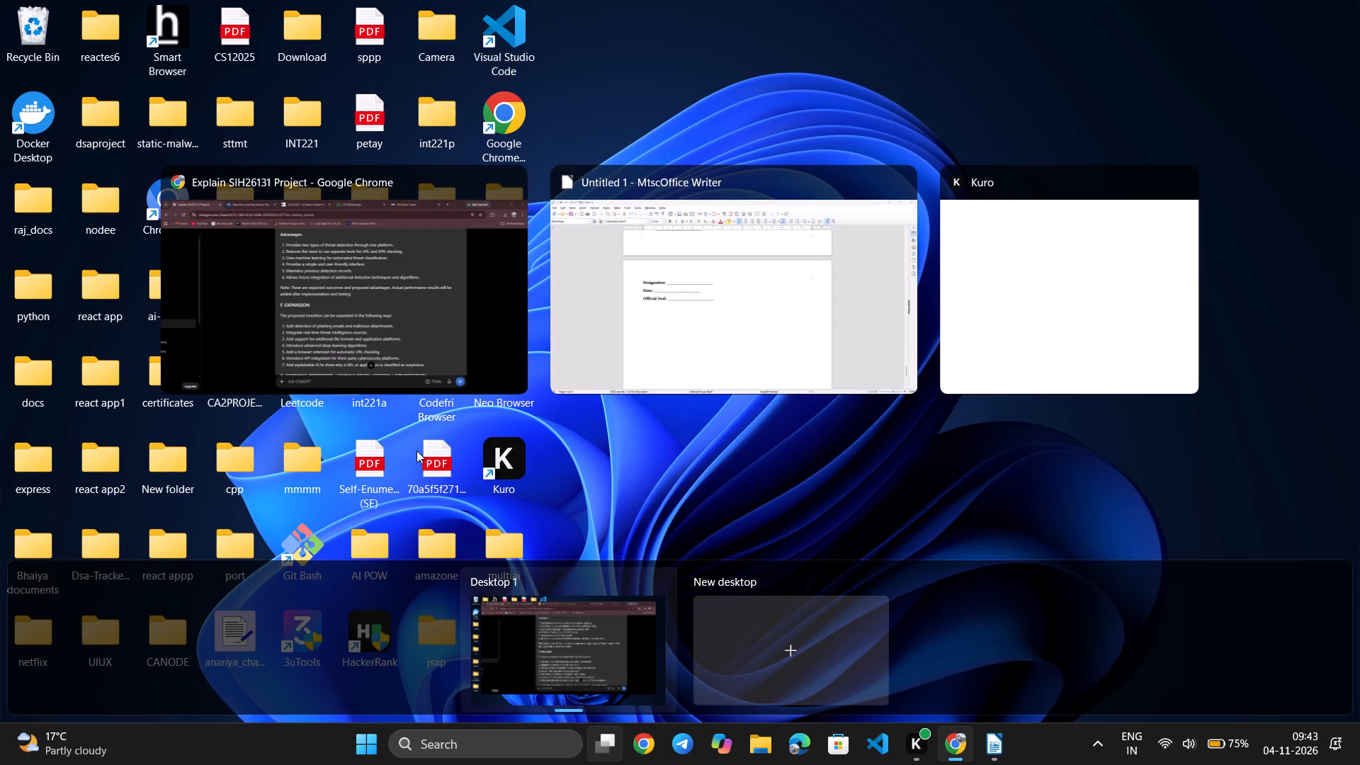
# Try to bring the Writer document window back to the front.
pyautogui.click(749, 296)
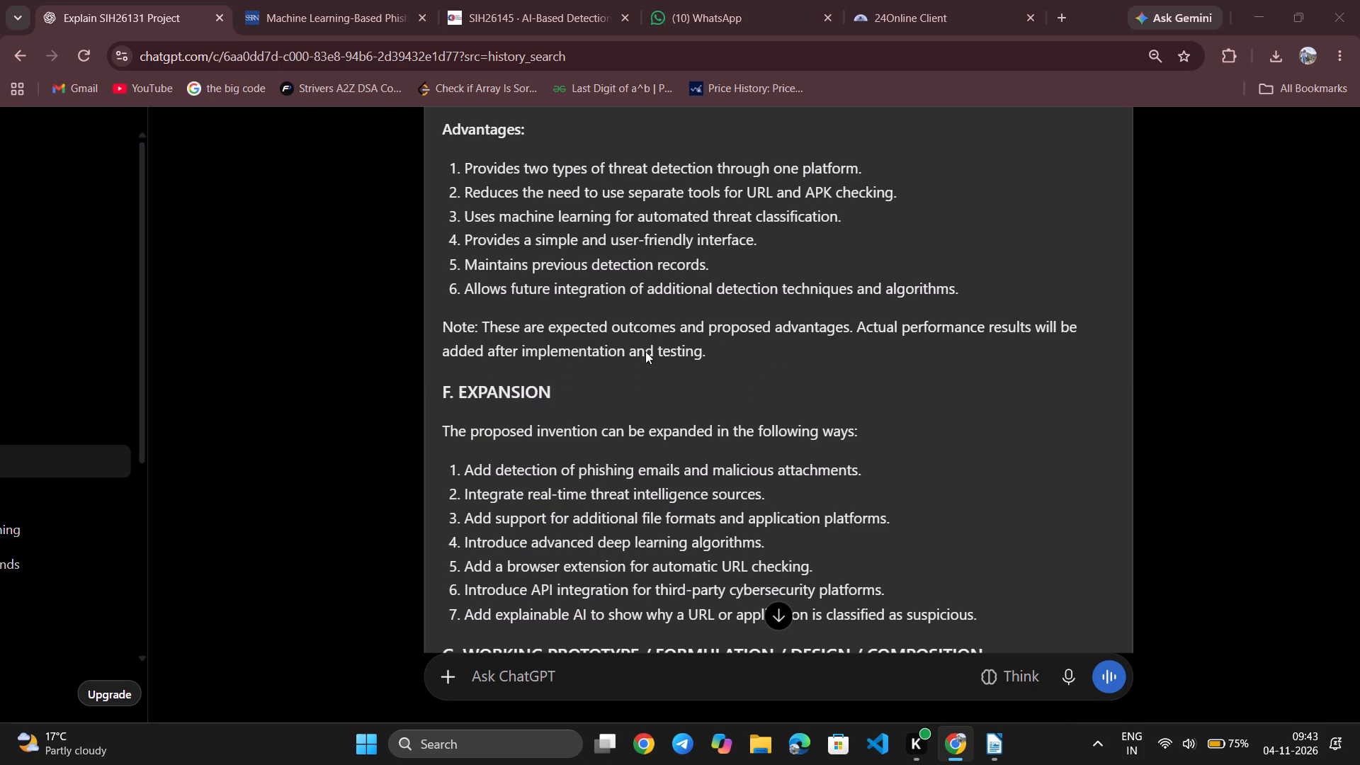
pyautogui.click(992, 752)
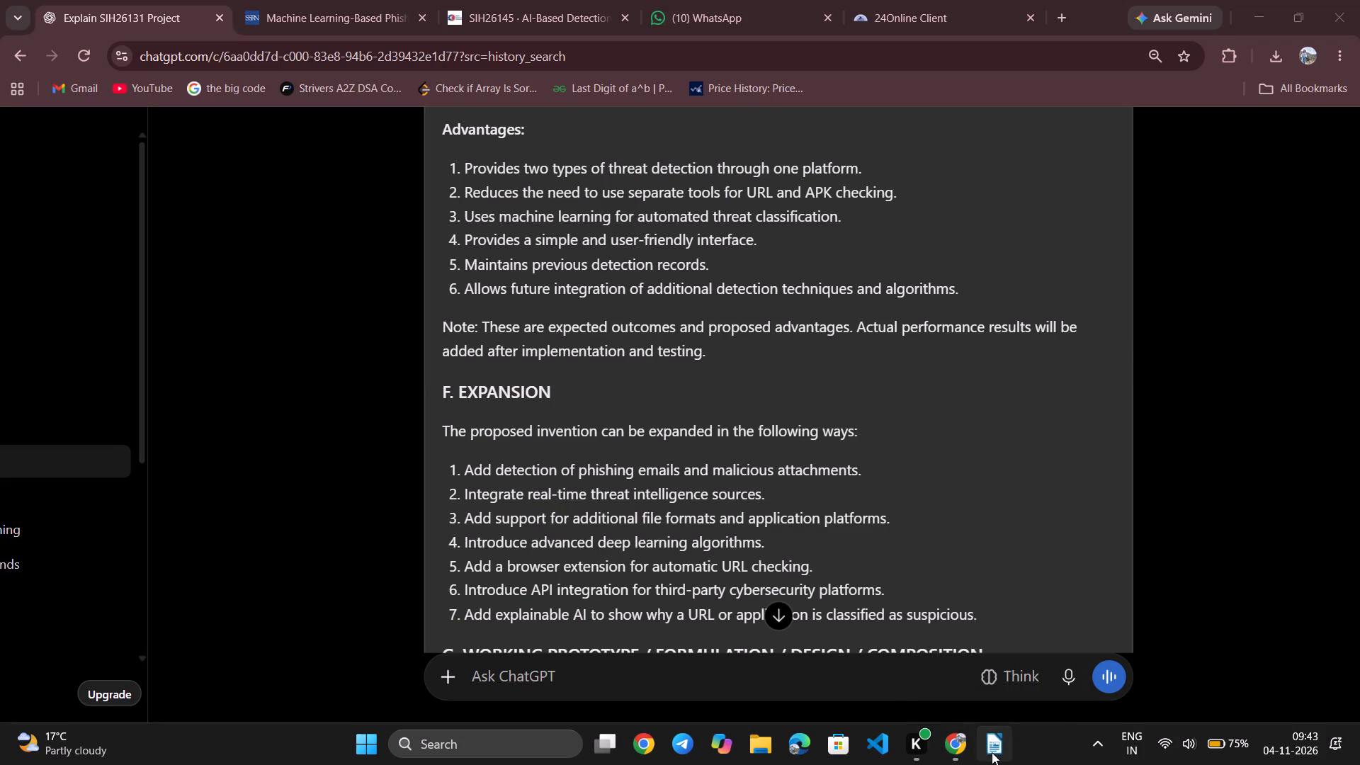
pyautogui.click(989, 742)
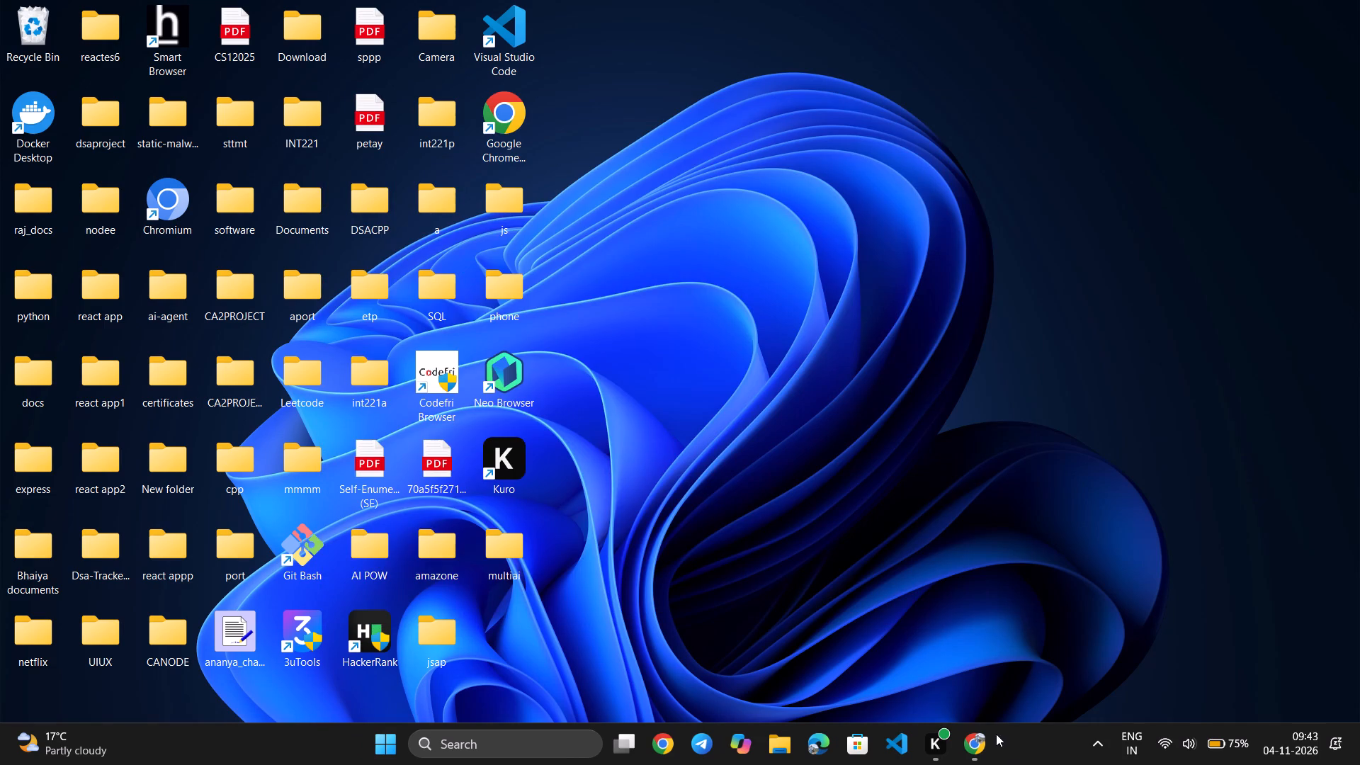
# Find Mtsc Office - DOCX, XLSX & PDF through the Windows search and launch it again.
pyautogui.click(491, 747)
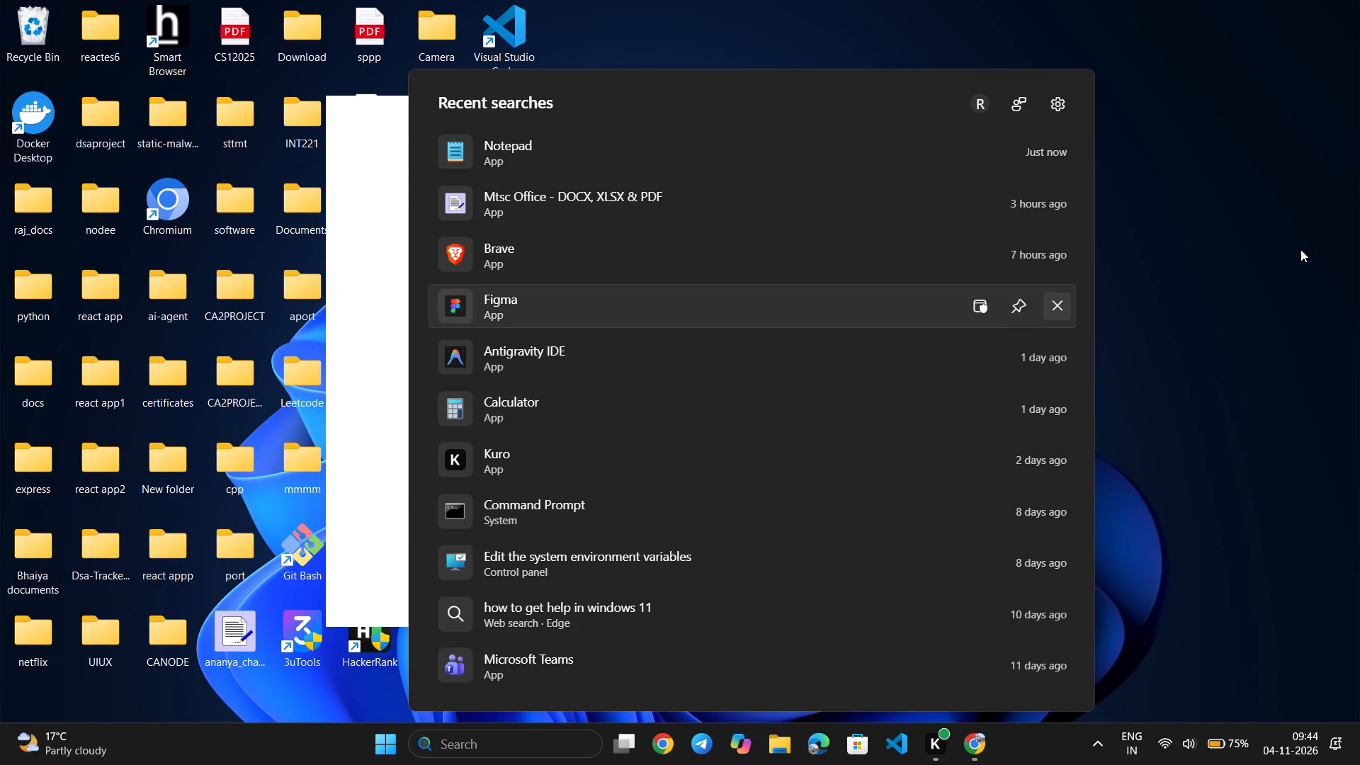
pyautogui.click(1300, 249)
pyautogui.click(531, 748)
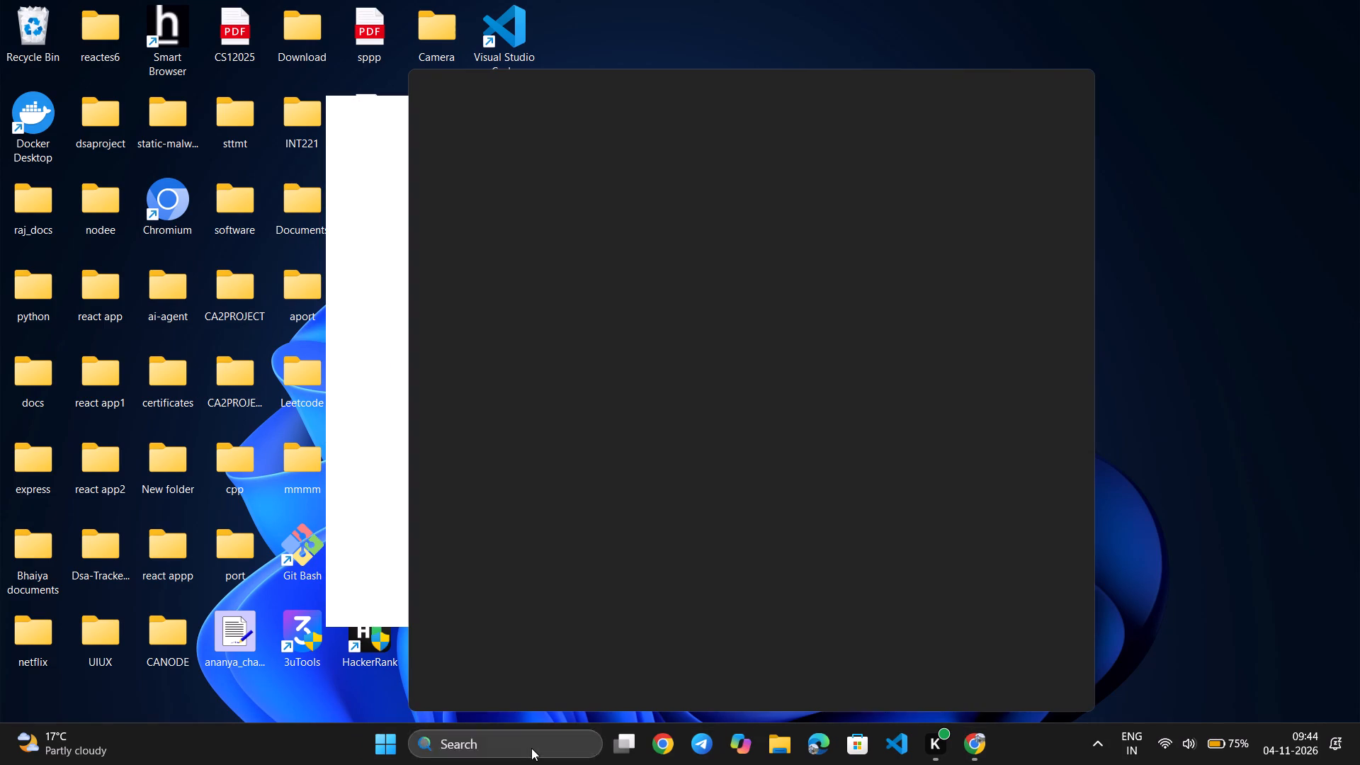
pyautogui.write('mt')
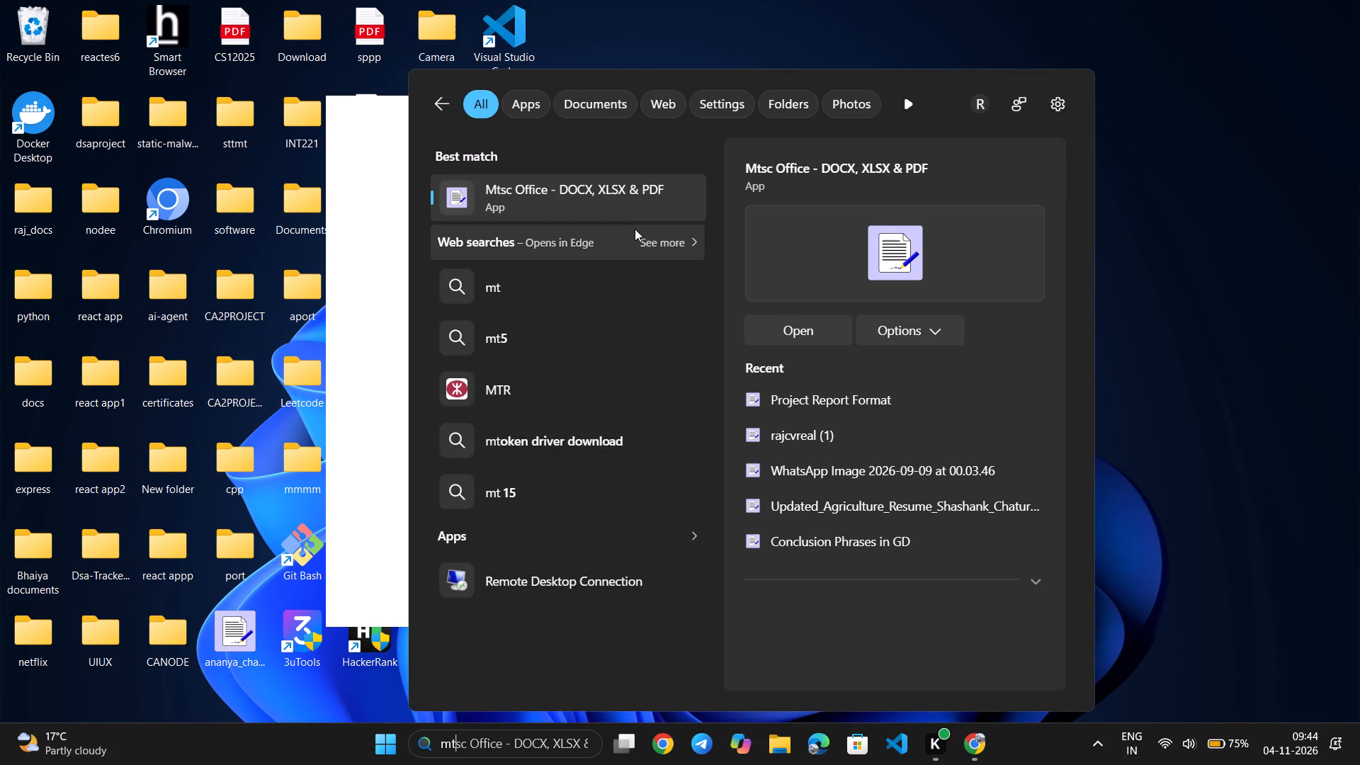
pyautogui.click(625, 187)
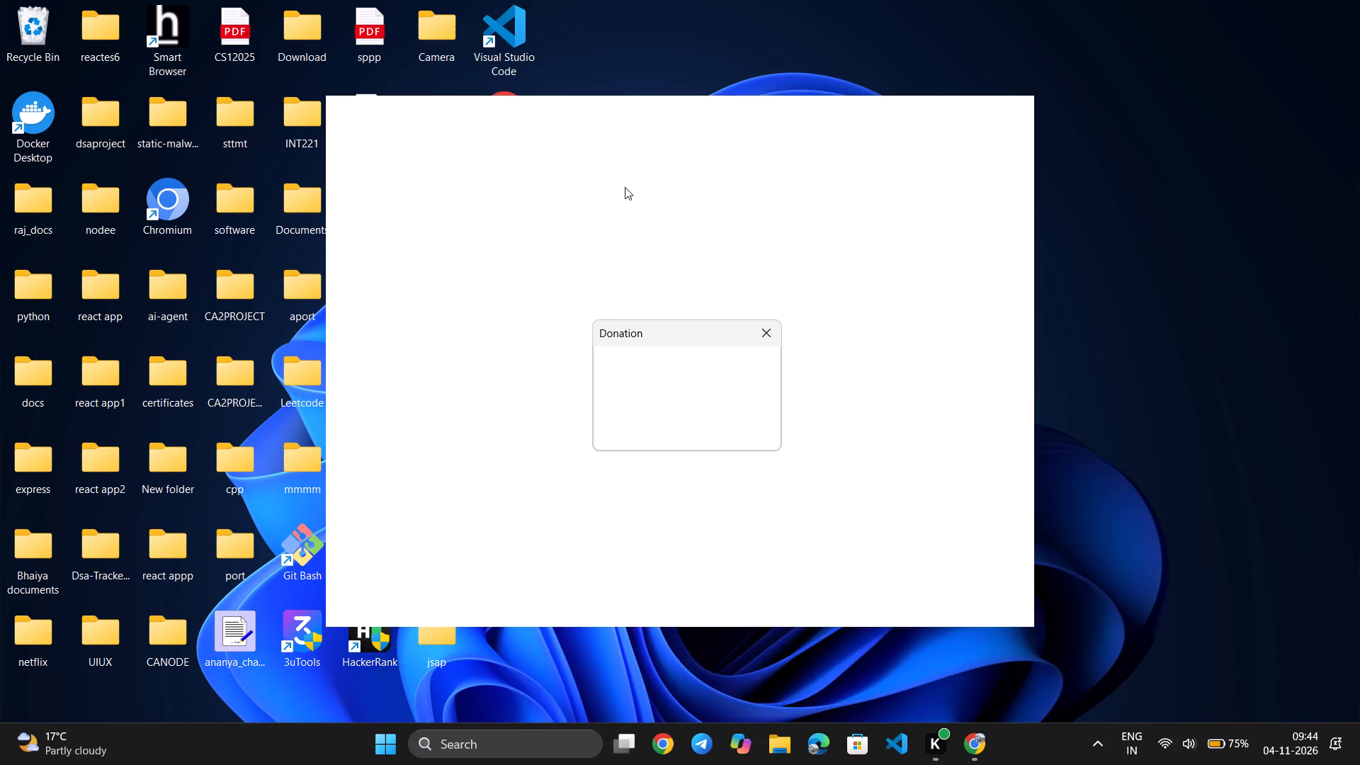
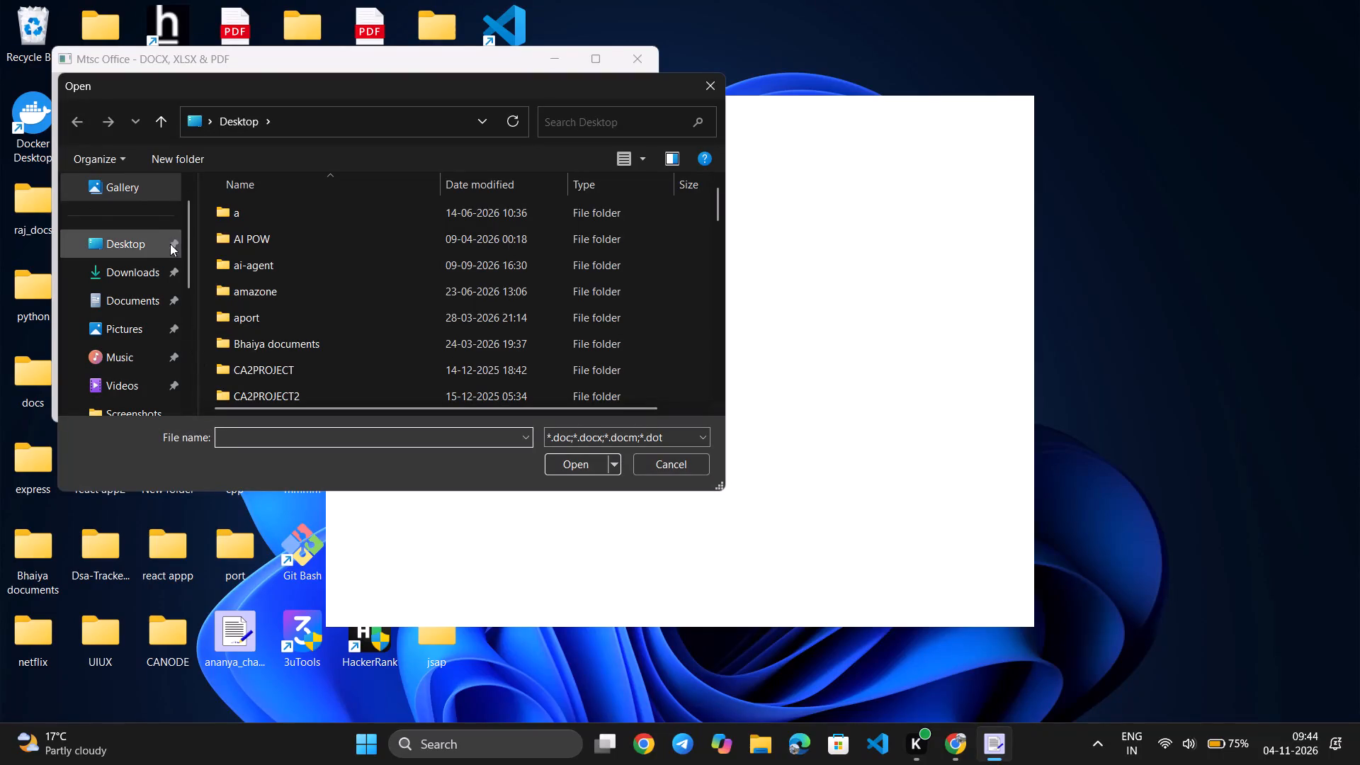
# Open the document Annexure1Sample (1) from the Downloads folder.
pyautogui.click(140, 263)
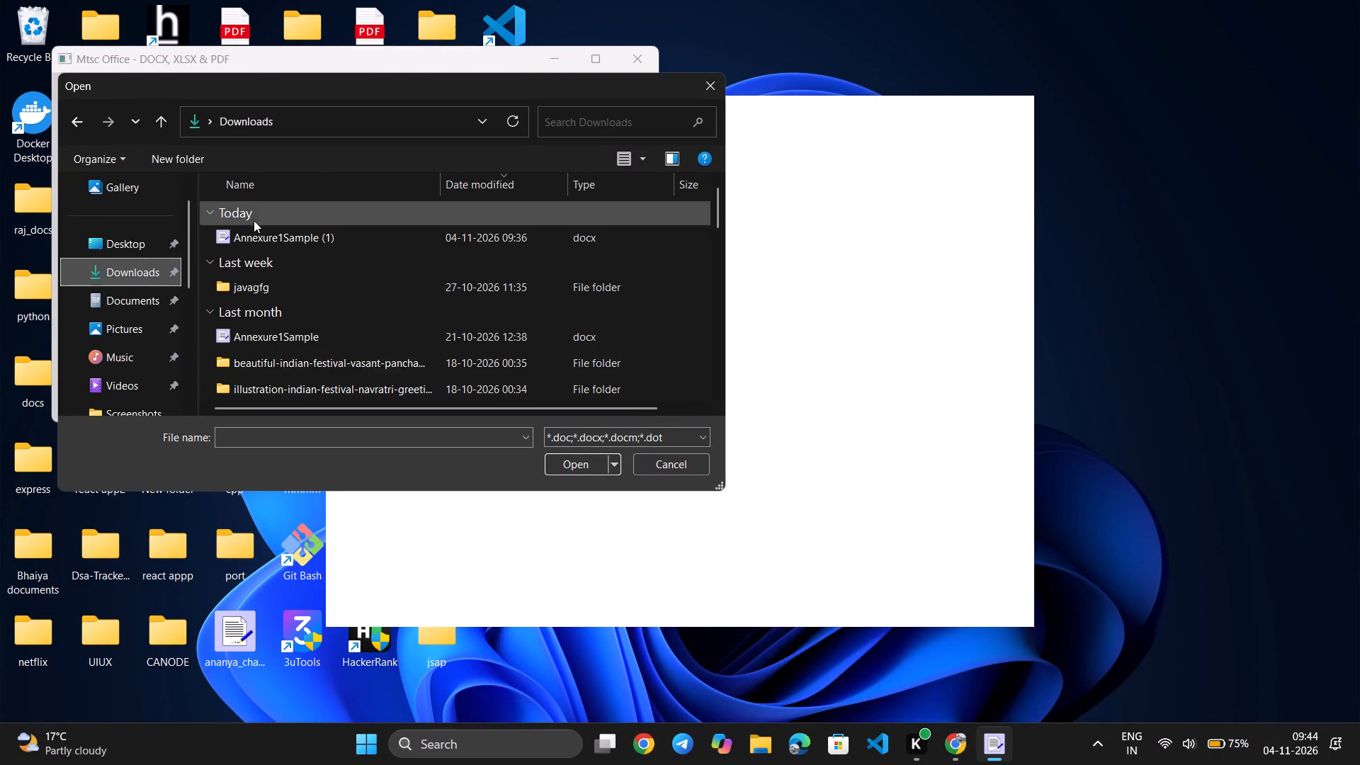
pyautogui.click(284, 235)
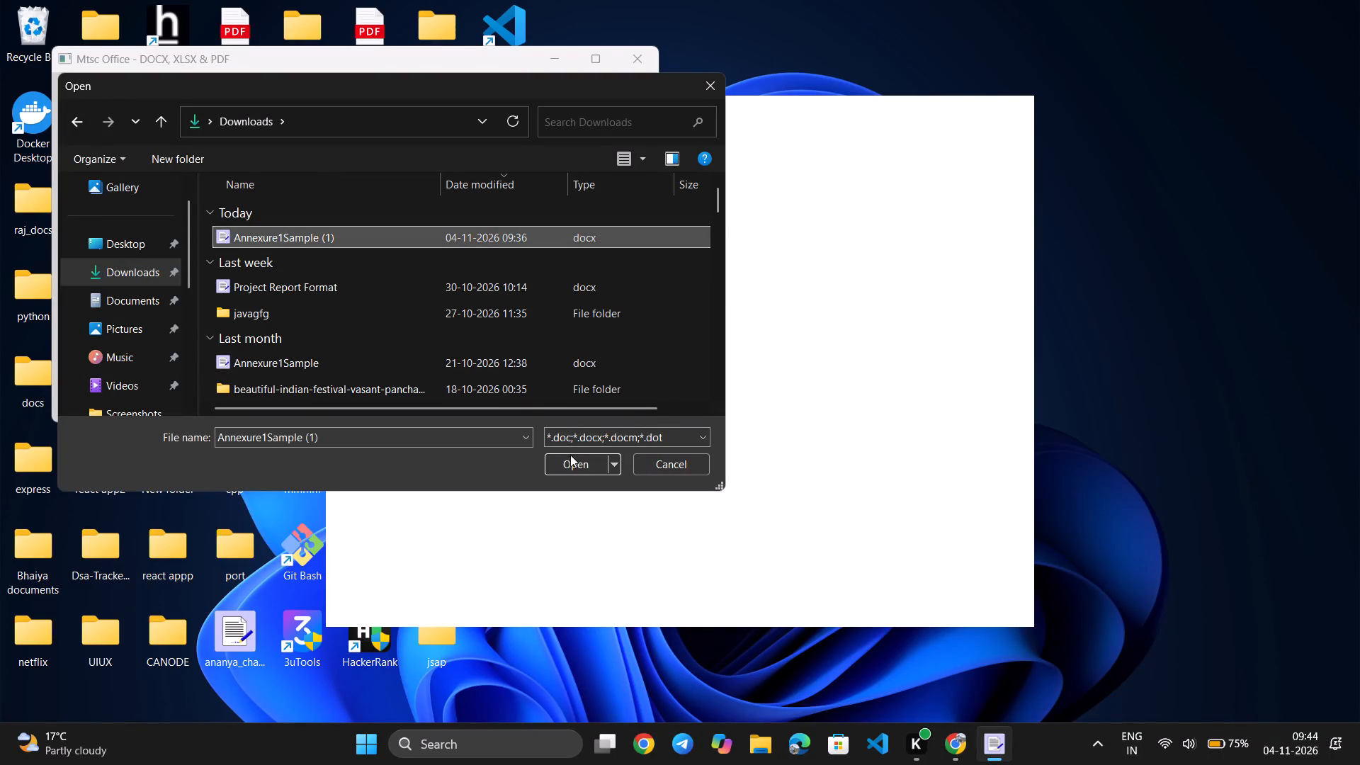
pyautogui.click(576, 465)
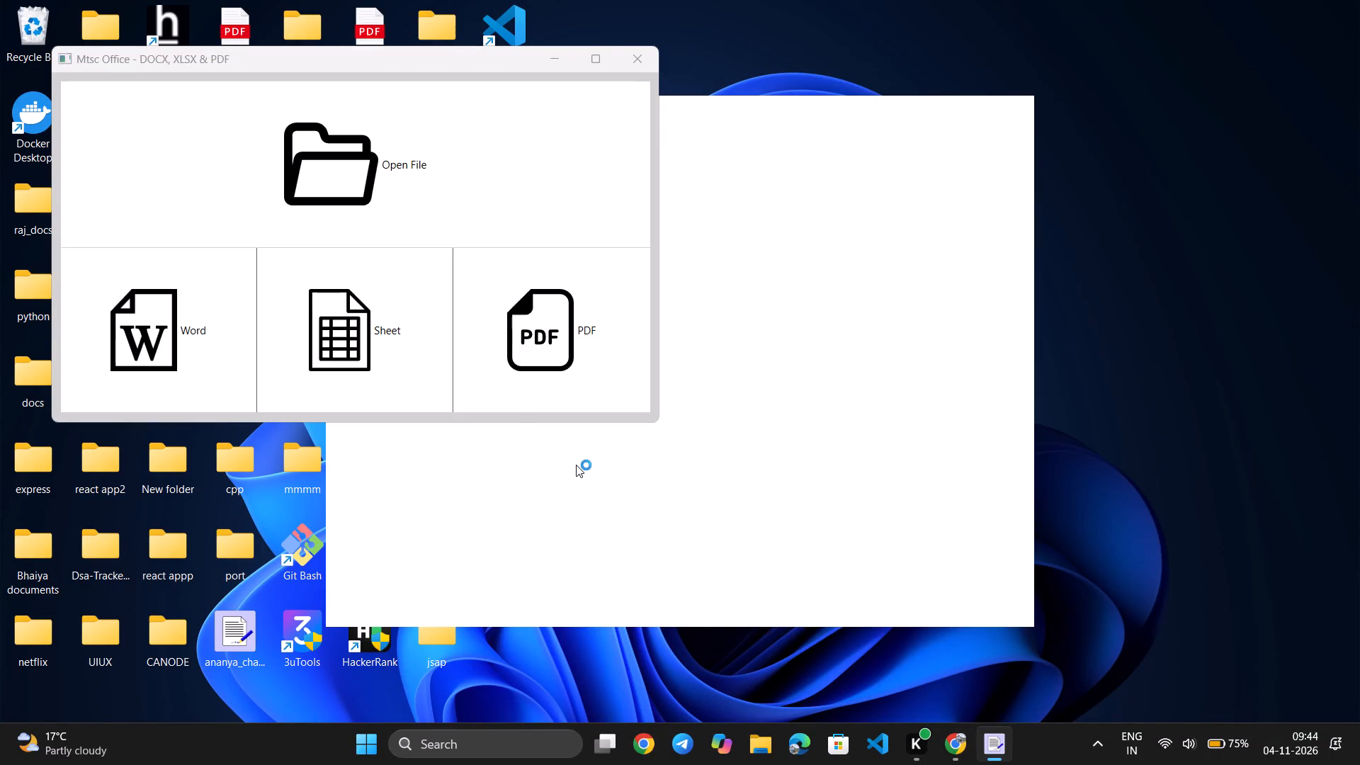
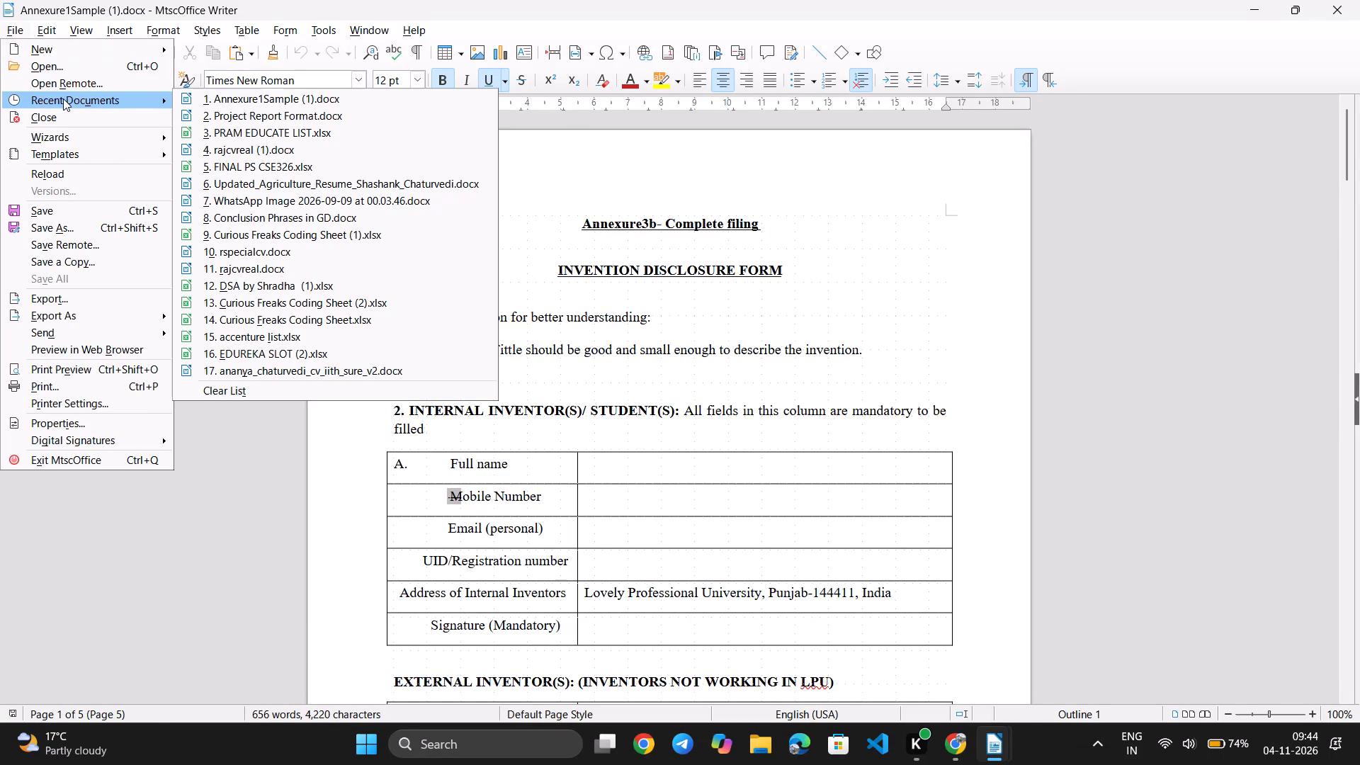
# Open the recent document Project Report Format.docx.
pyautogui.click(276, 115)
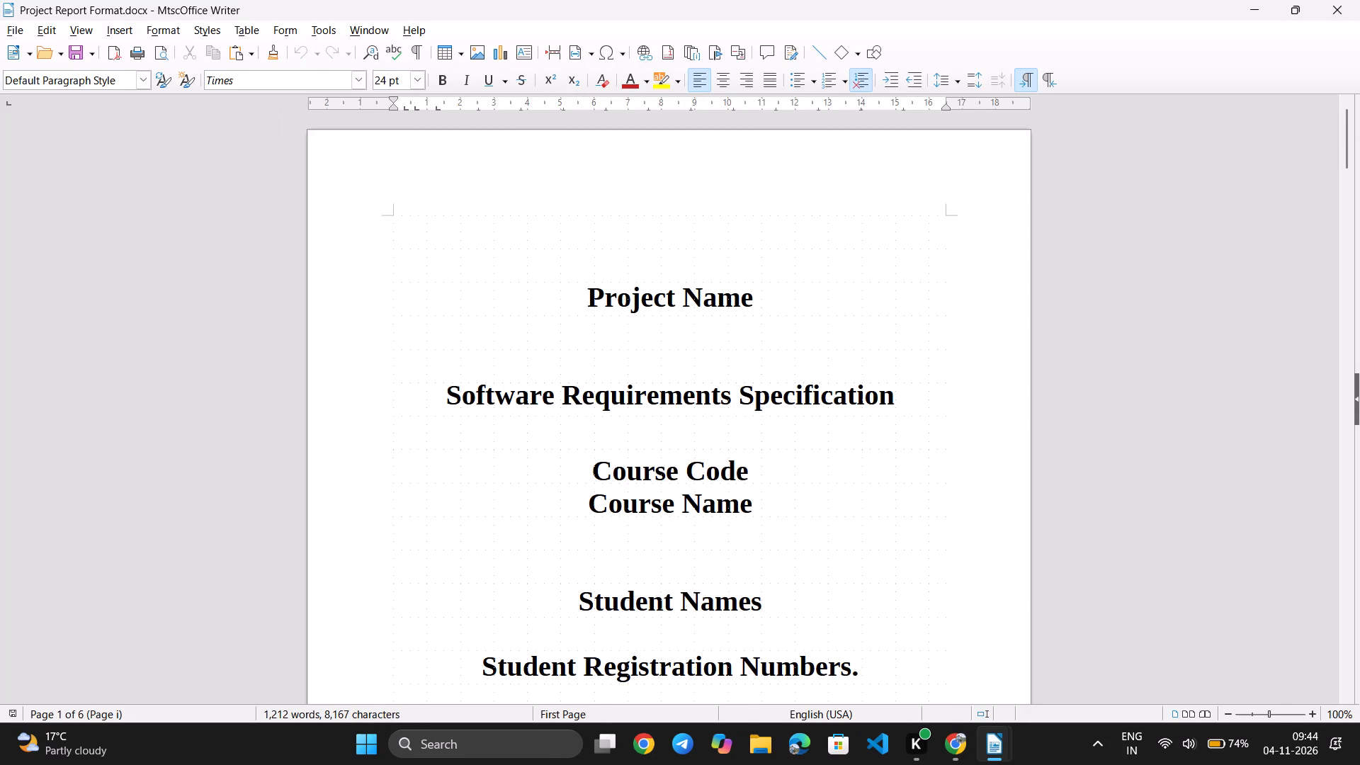
pyautogui.click(11, 30)
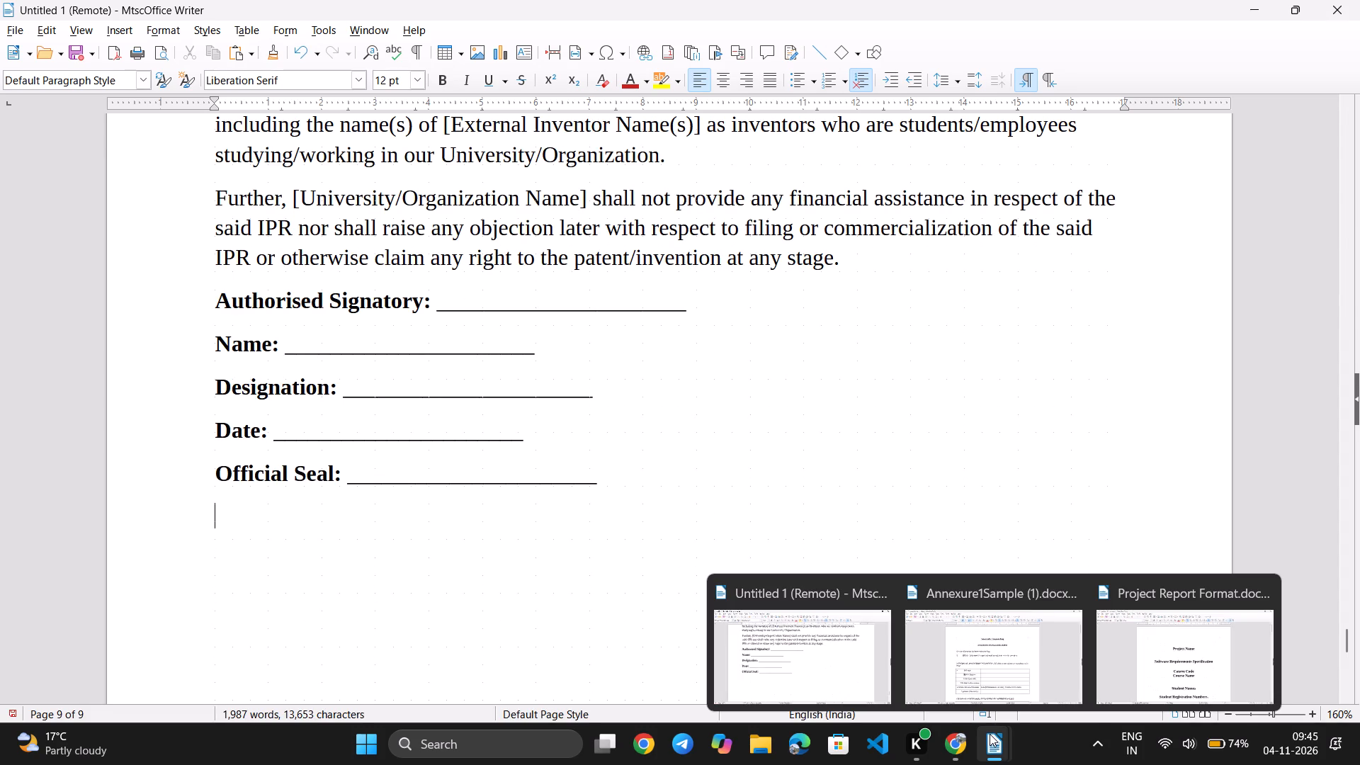
# Close the Annexure1Sample (1) and Project Report Format documents, keeping the untitled form document open.
pyautogui.click(1070, 594)
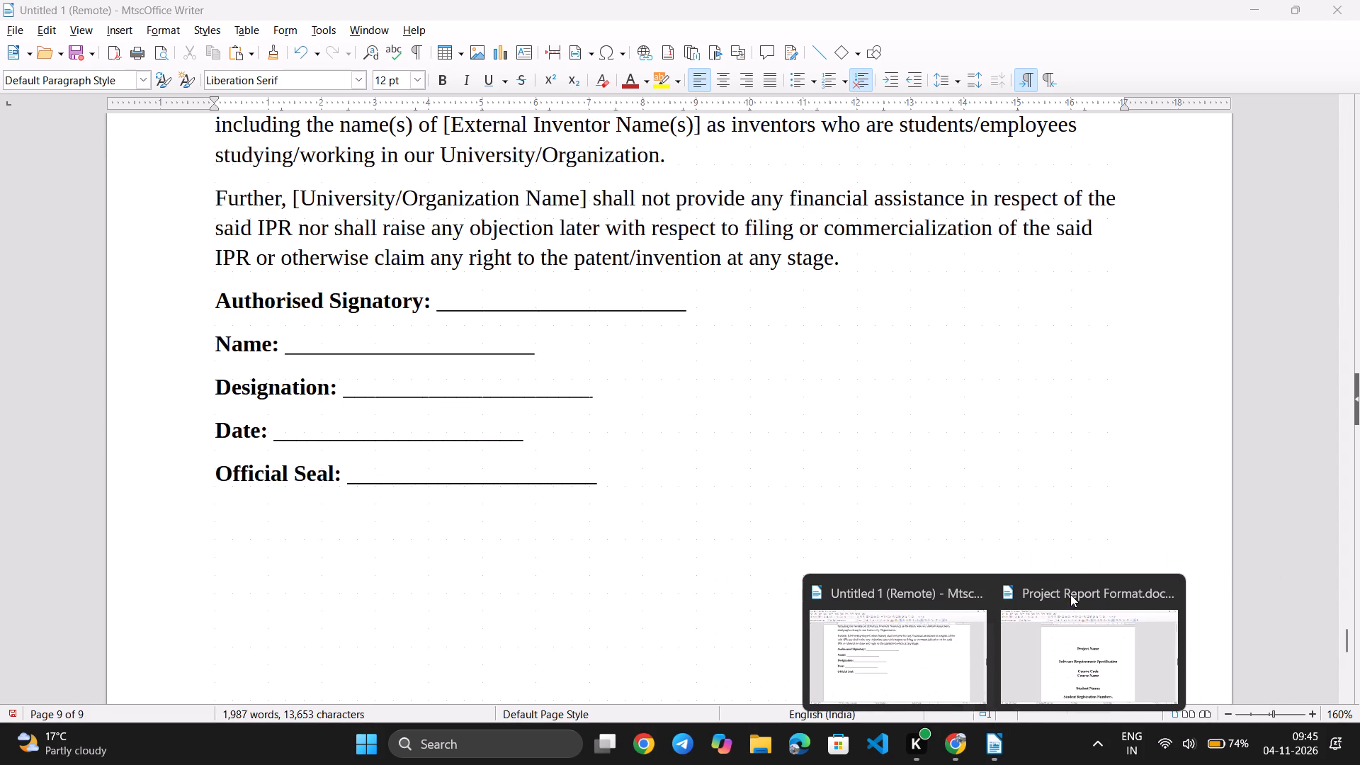
pyautogui.click(1164, 589)
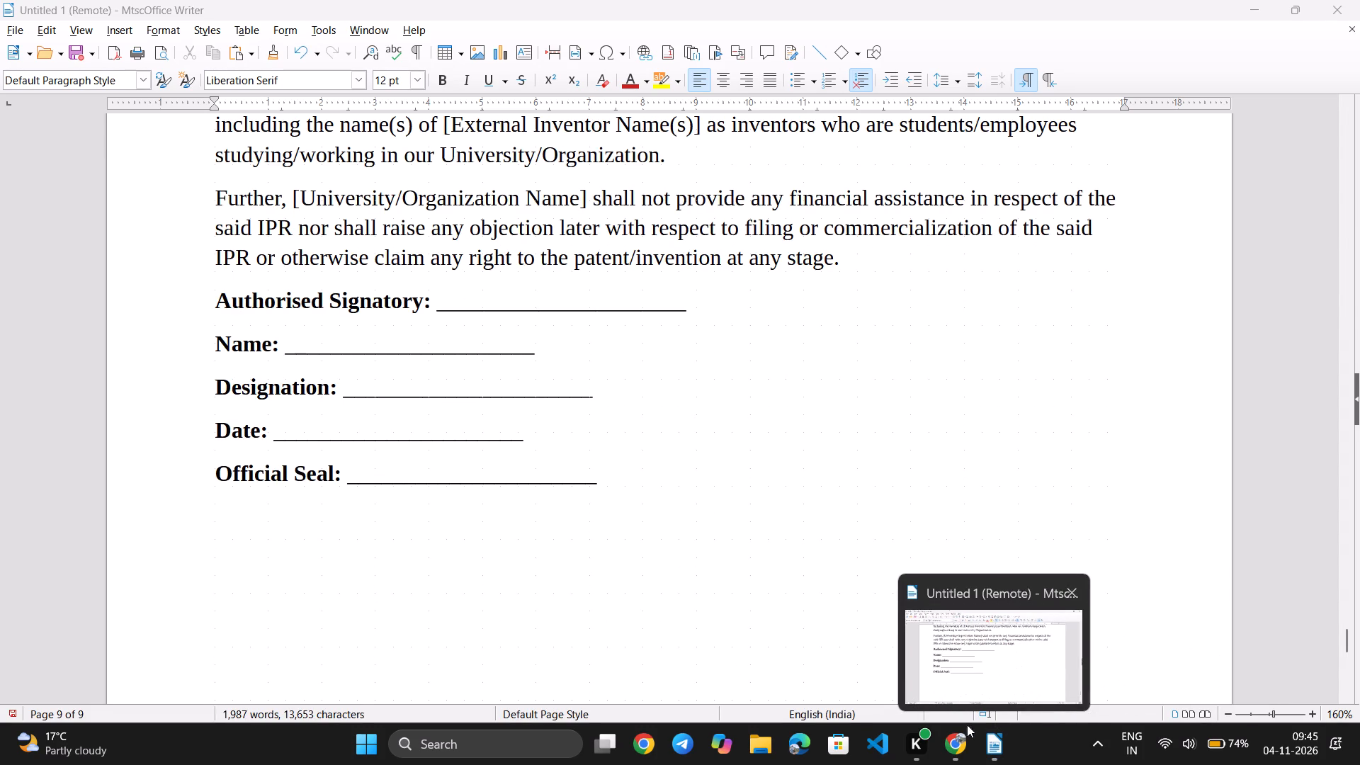
pyautogui.click(1133, 434)
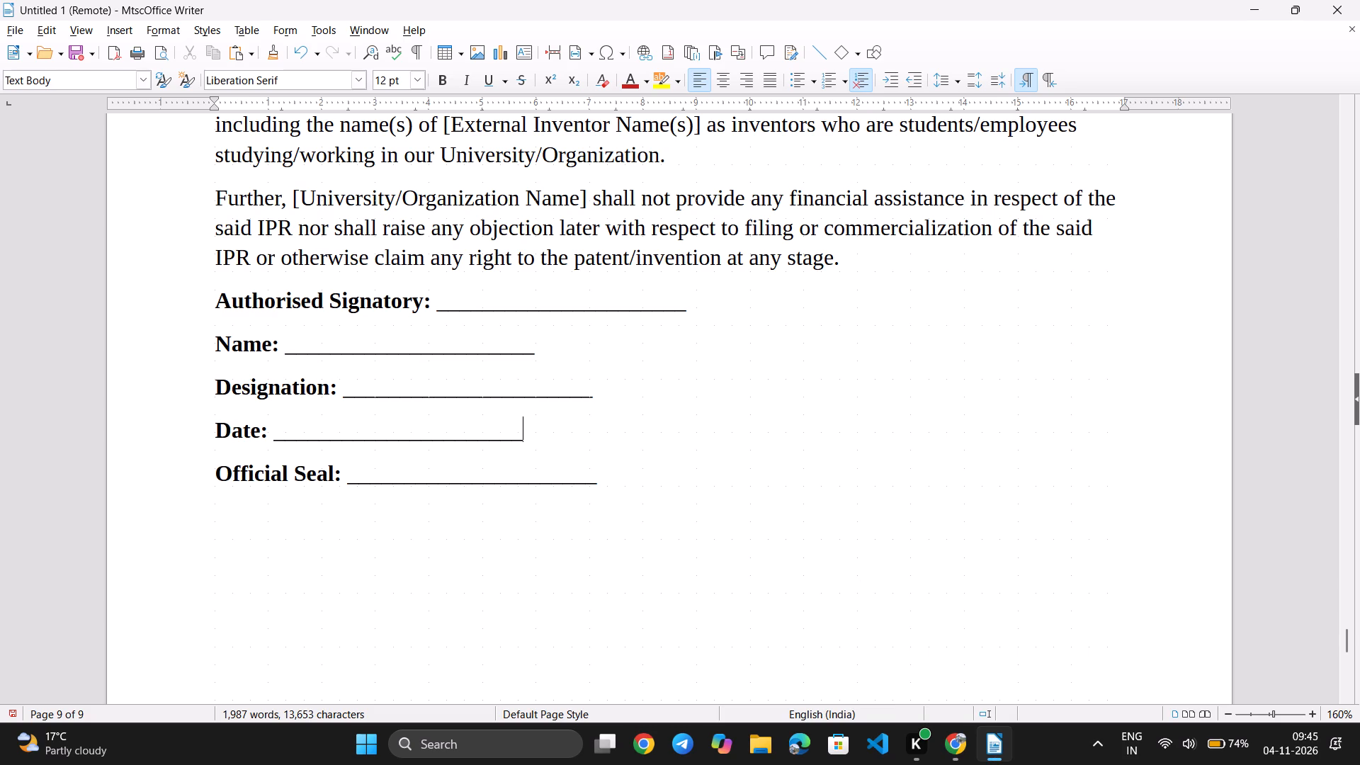
# Delete the heading "ANNEXURE 3B – COMPLETE FILING" and its empty line above the Invention Disclosure Form heading.
pyautogui.scroll(20, 657, 448)
pyautogui.scroll(15, 657, 448)
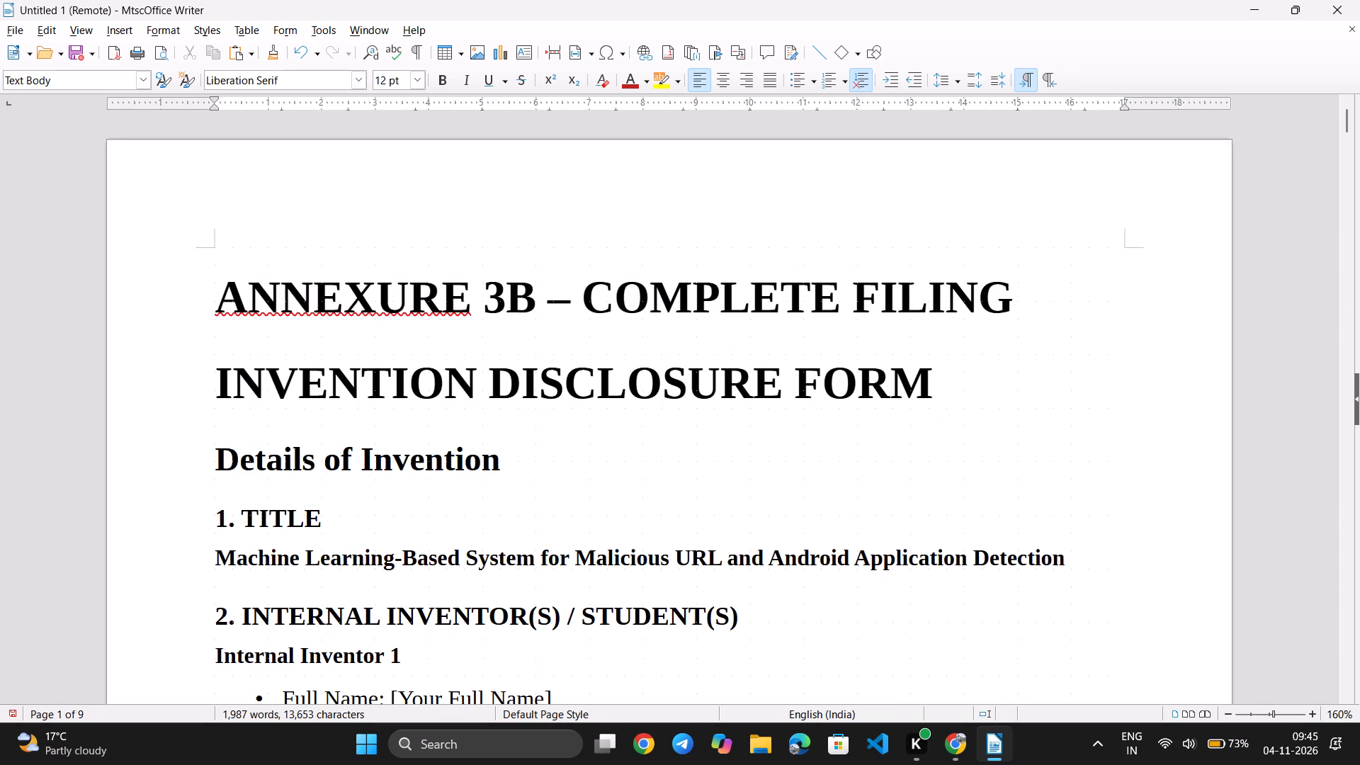
pyautogui.moveTo(1021, 295); pyautogui.dragTo(230, 263)
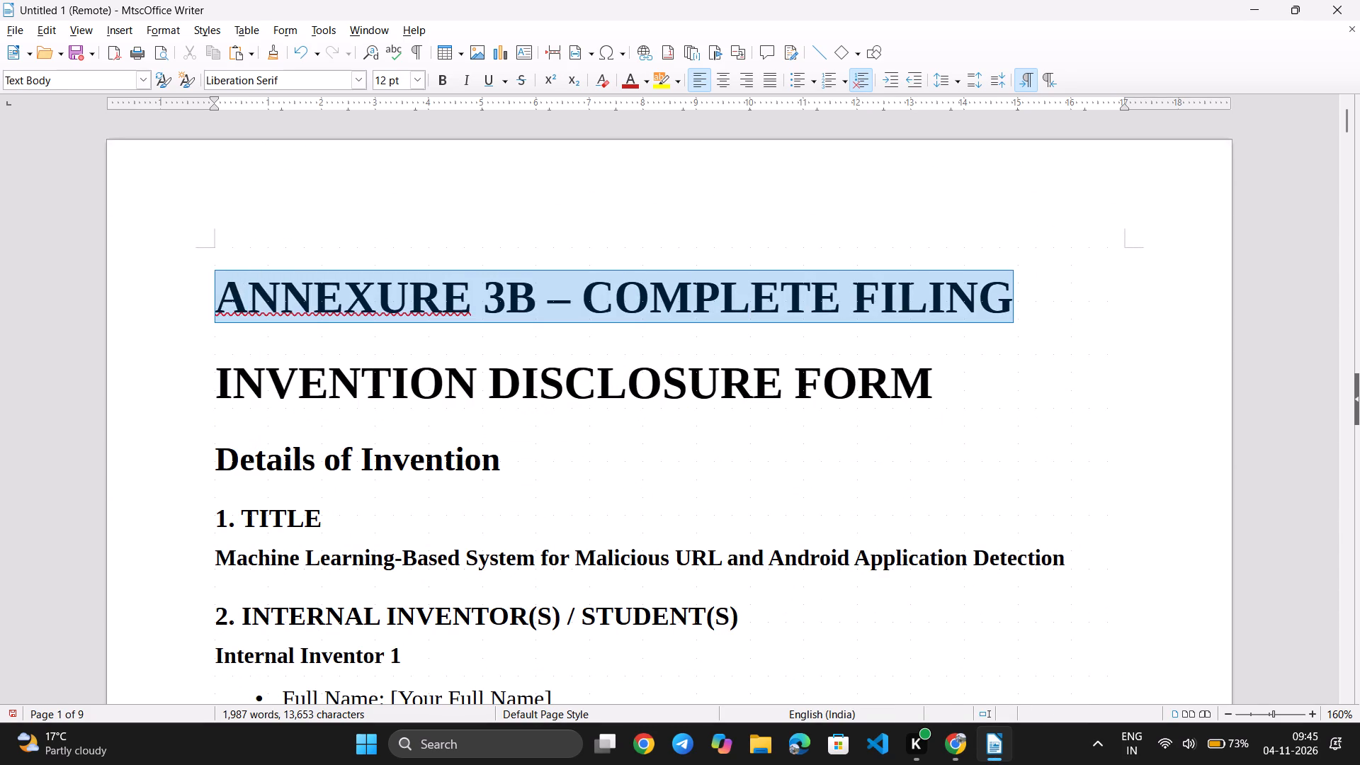
pyautogui.press('BackSpace')
pyautogui.press('BackSpace')
pyautogui.press('Down')
pyautogui.press('BackSpace')
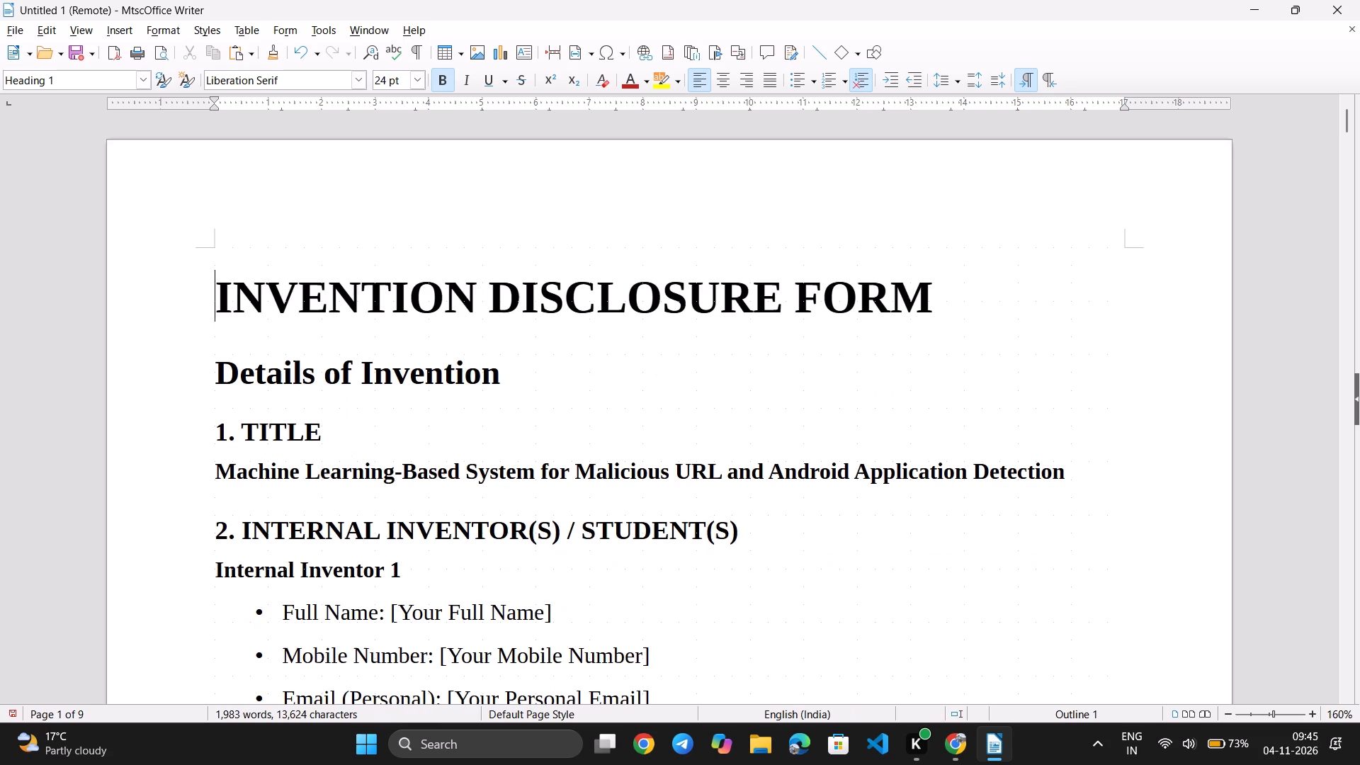
# Remove the bracketed placeholder text after Full Name and Mobile Number under Internal Inventor 1.
pyautogui.keyDown('ctrl'); pyautogui.scroll(-2, 403, 381); pyautogui.keyUp('ctrl')
pyautogui.scroll(-1, 403, 381)
pyautogui.scroll(1, 403, 381)
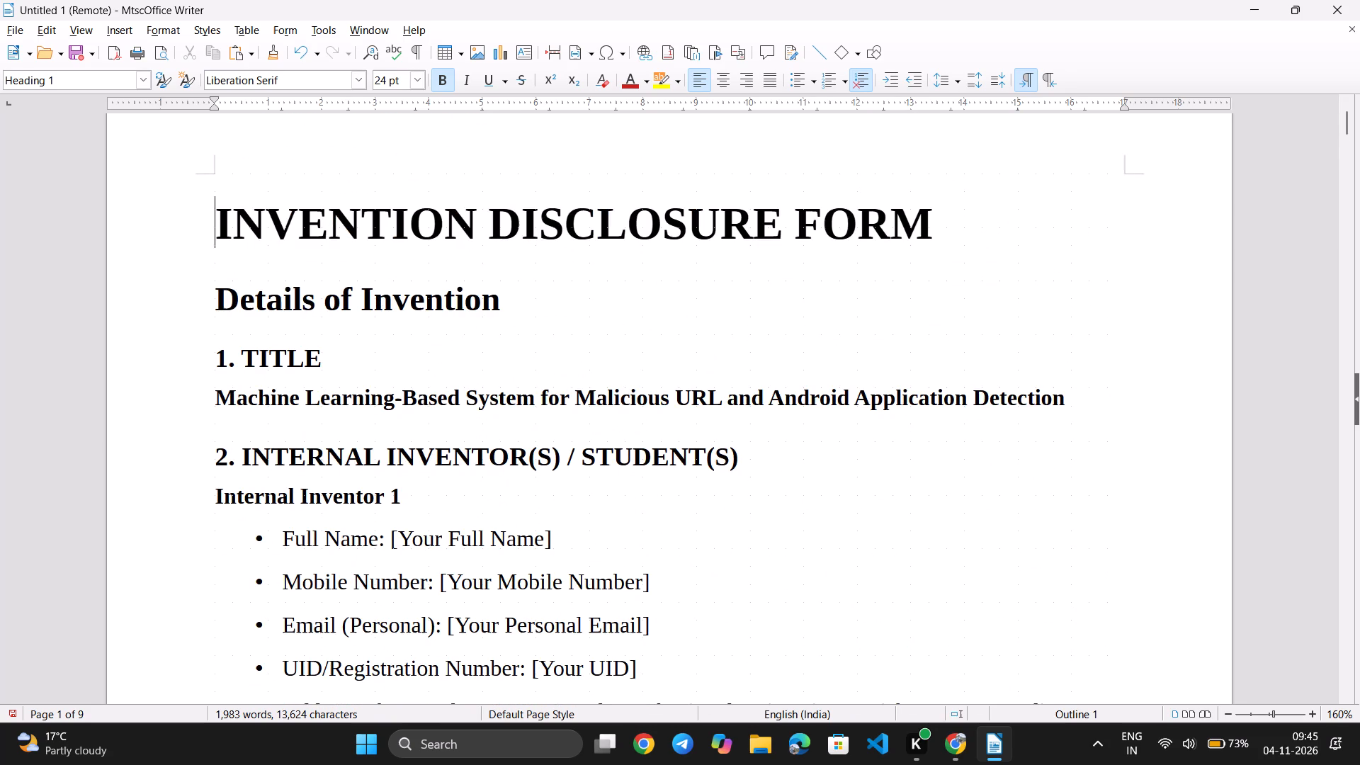
pyautogui.click(542, 540)
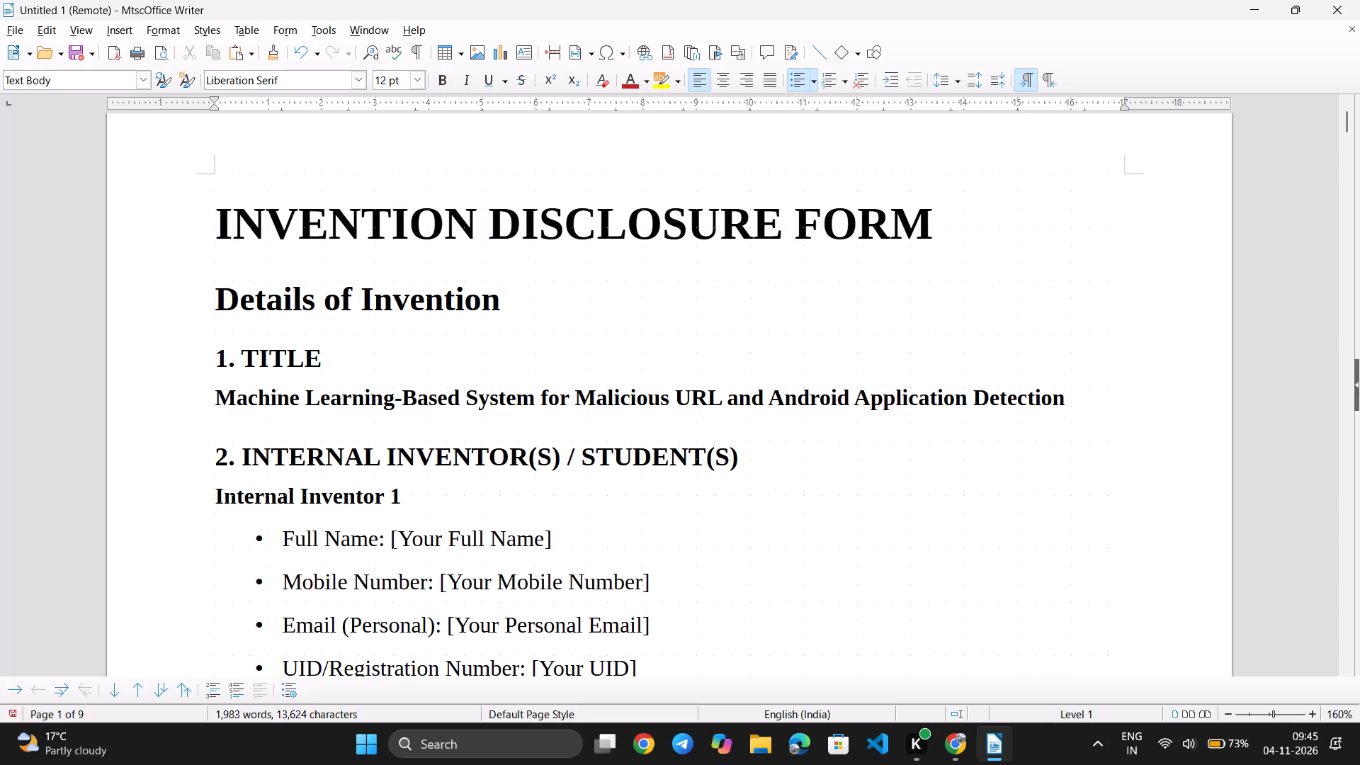
pyautogui.press('BackSpace')
pyautogui.press('BackSpace')
pyautogui.press('BackSpace')
pyautogui.press('BackSpace')
pyautogui.press('BackSpace')
pyautogui.press('BackSpace')
pyautogui.press('BackSpace')
pyautogui.press('BackSpace')
pyautogui.press('BackSpace')
pyautogui.press('BackSpace')
pyautogui.press('BackSpace')
pyautogui.press('BackSpace')
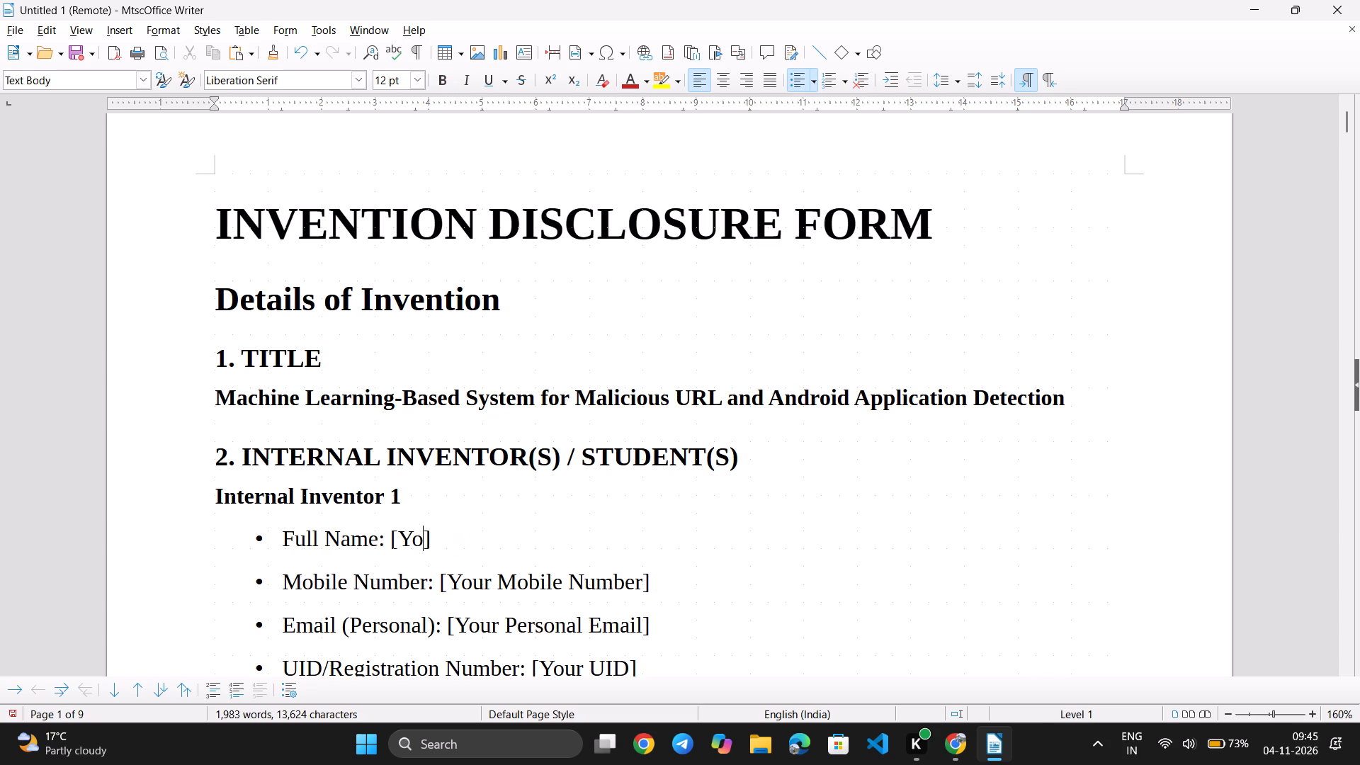
pyautogui.press('BackSpace')
pyautogui.press('BackSpace')
pyautogui.moveTo(658, 581); pyautogui.dragTo(441, 574)
pyautogui.press('BackSpace')
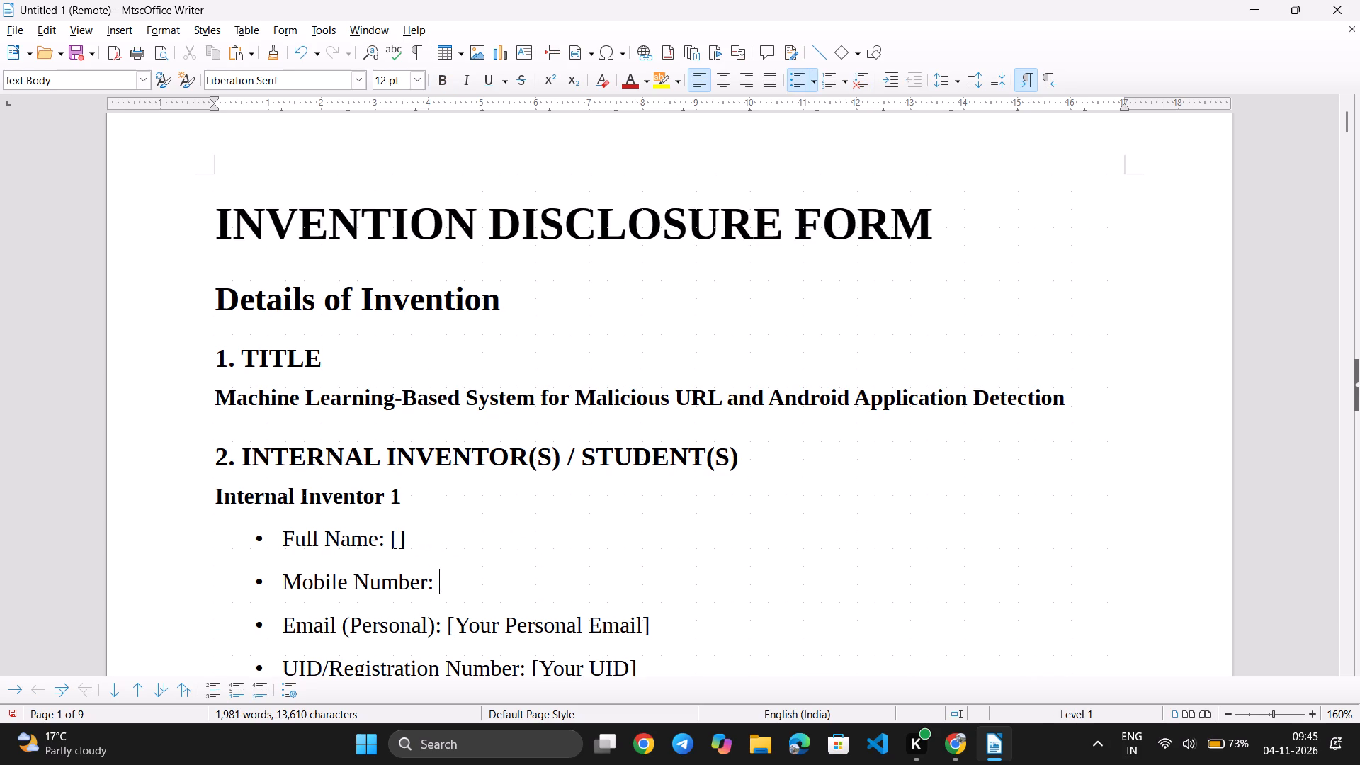
pyautogui.moveTo(407, 533); pyautogui.dragTo(390, 534)
pyautogui.press('BackSpace')
# Remove the bracketed placeholders after Email (Personal), UID/Registration Number and Signature under Internal Inventor 1.
pyautogui.moveTo(657, 624); pyautogui.dragTo(448, 619)
pyautogui.press('BackSpace')
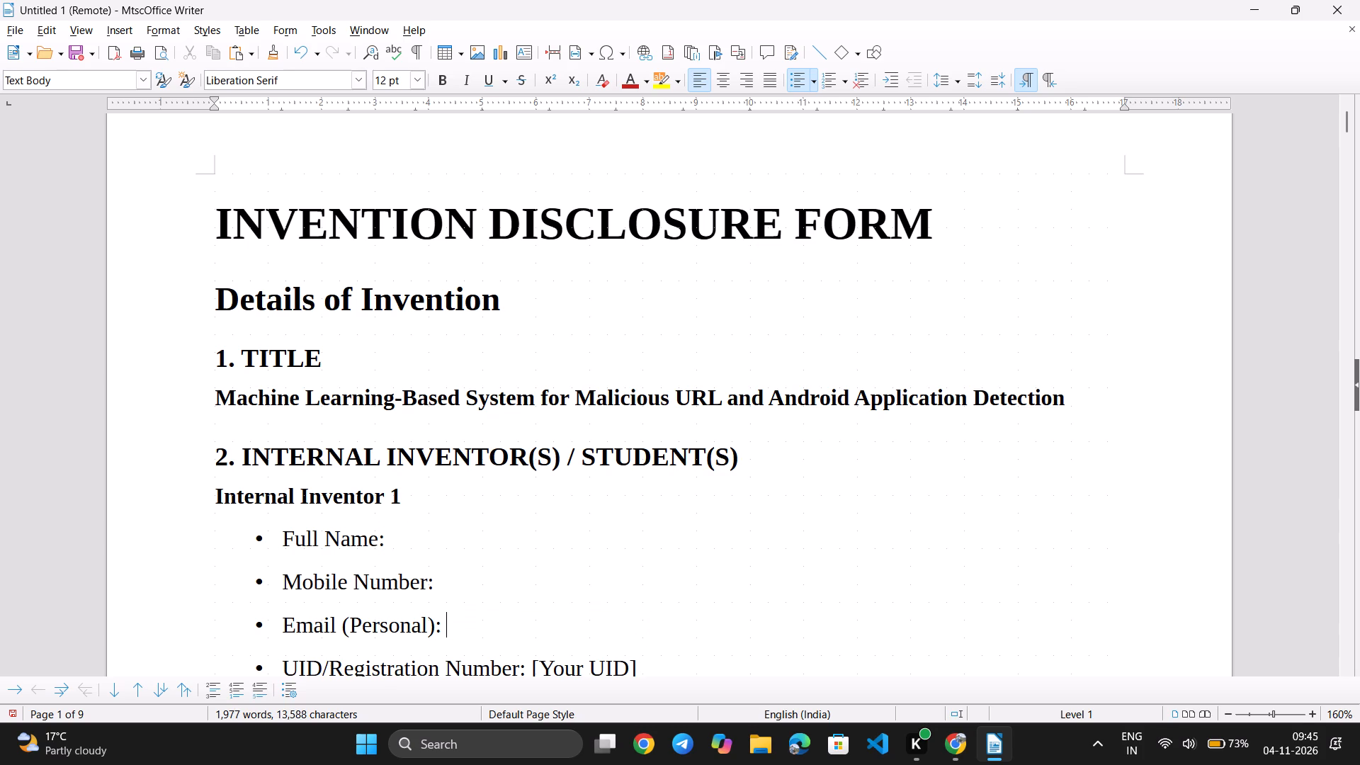
pyautogui.moveTo(640, 669); pyautogui.dragTo(568, 568)
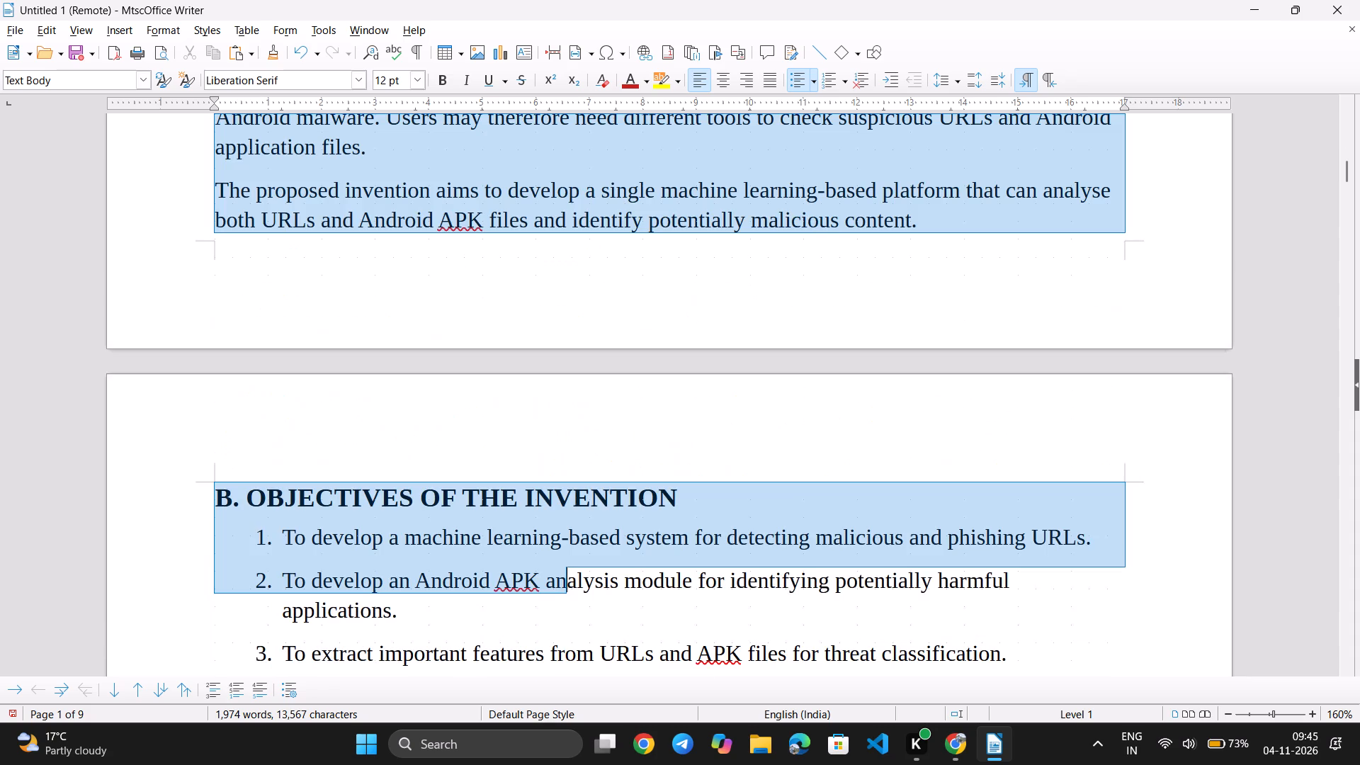
pyautogui.moveTo(568, 568); pyautogui.dragTo(570, 565)
pyautogui.click(570, 565)
pyautogui.scroll(6, 570, 565)
pyautogui.scroll(-1, 570, 565)
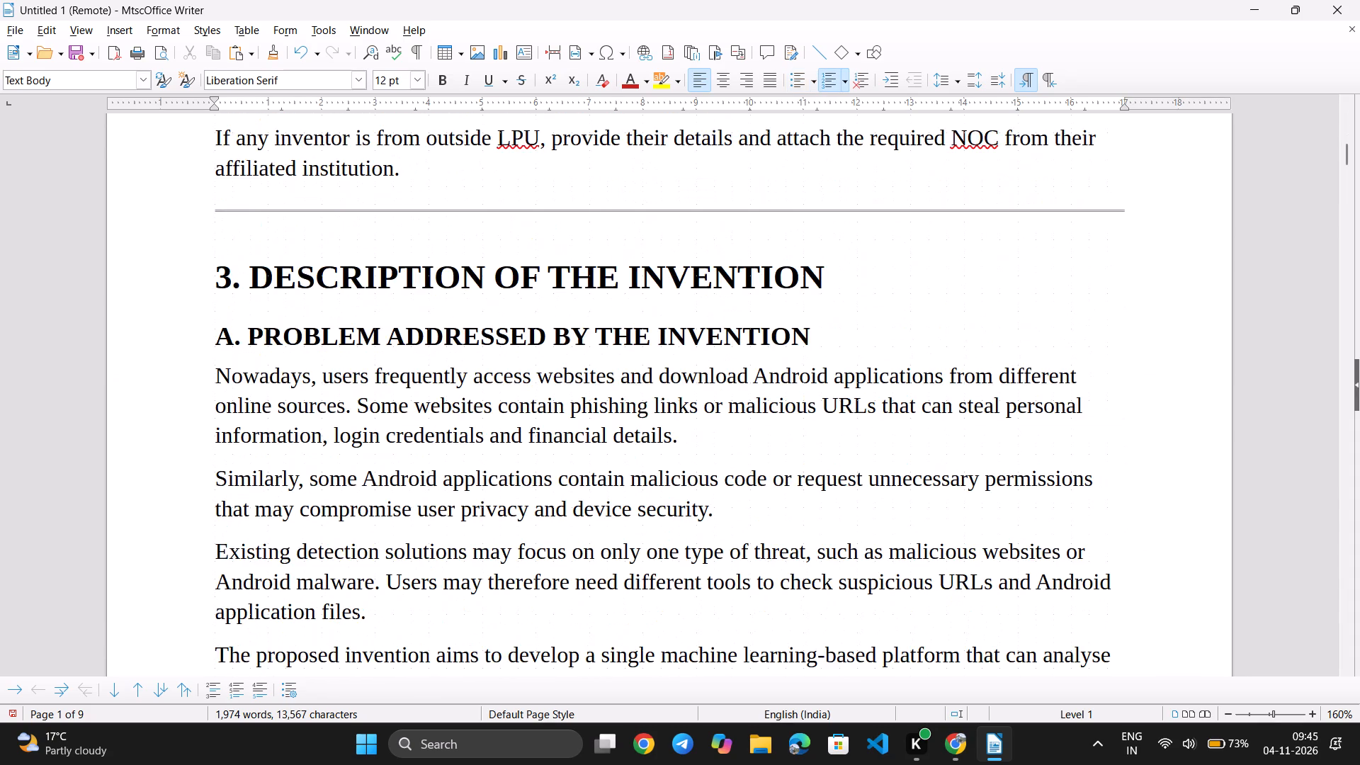
pyautogui.scroll(1, 625, 392)
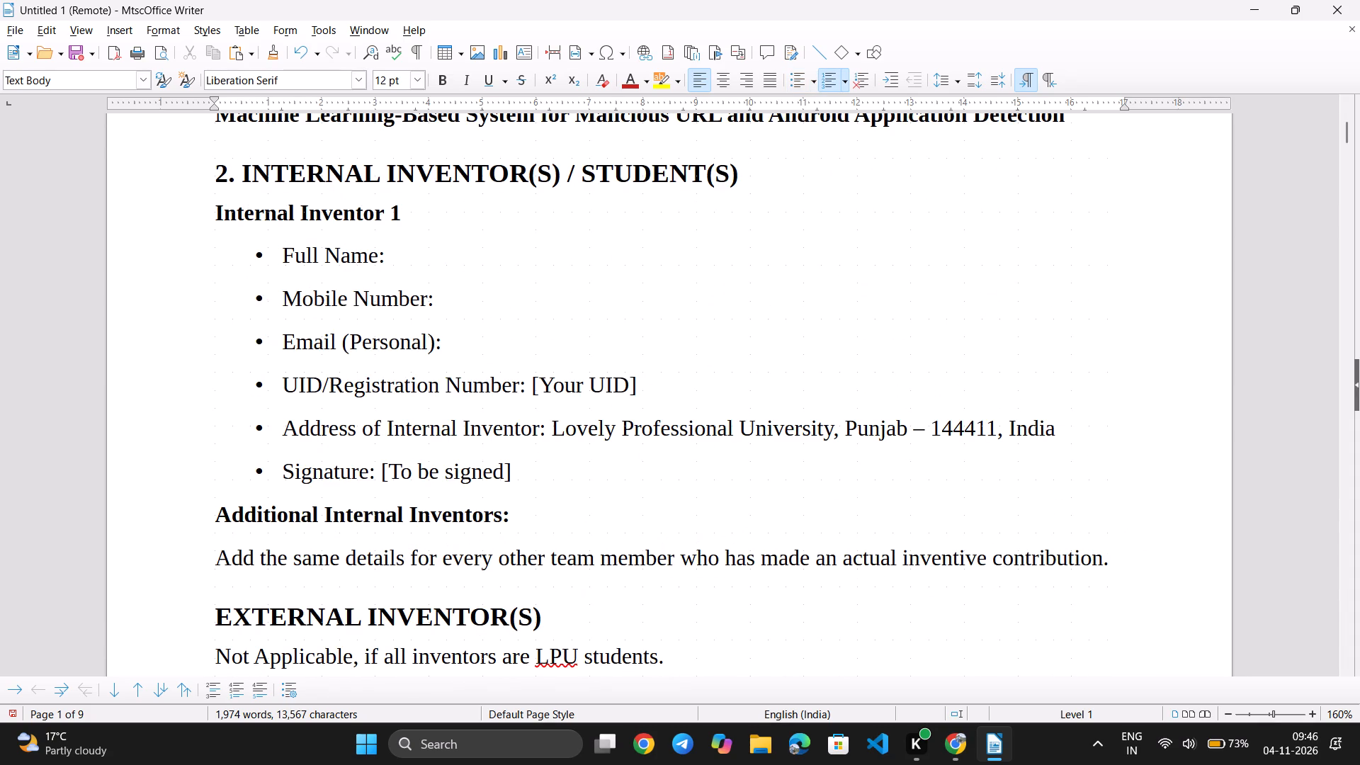
pyautogui.moveTo(650, 381); pyautogui.dragTo(534, 386)
pyautogui.press('BackSpace')
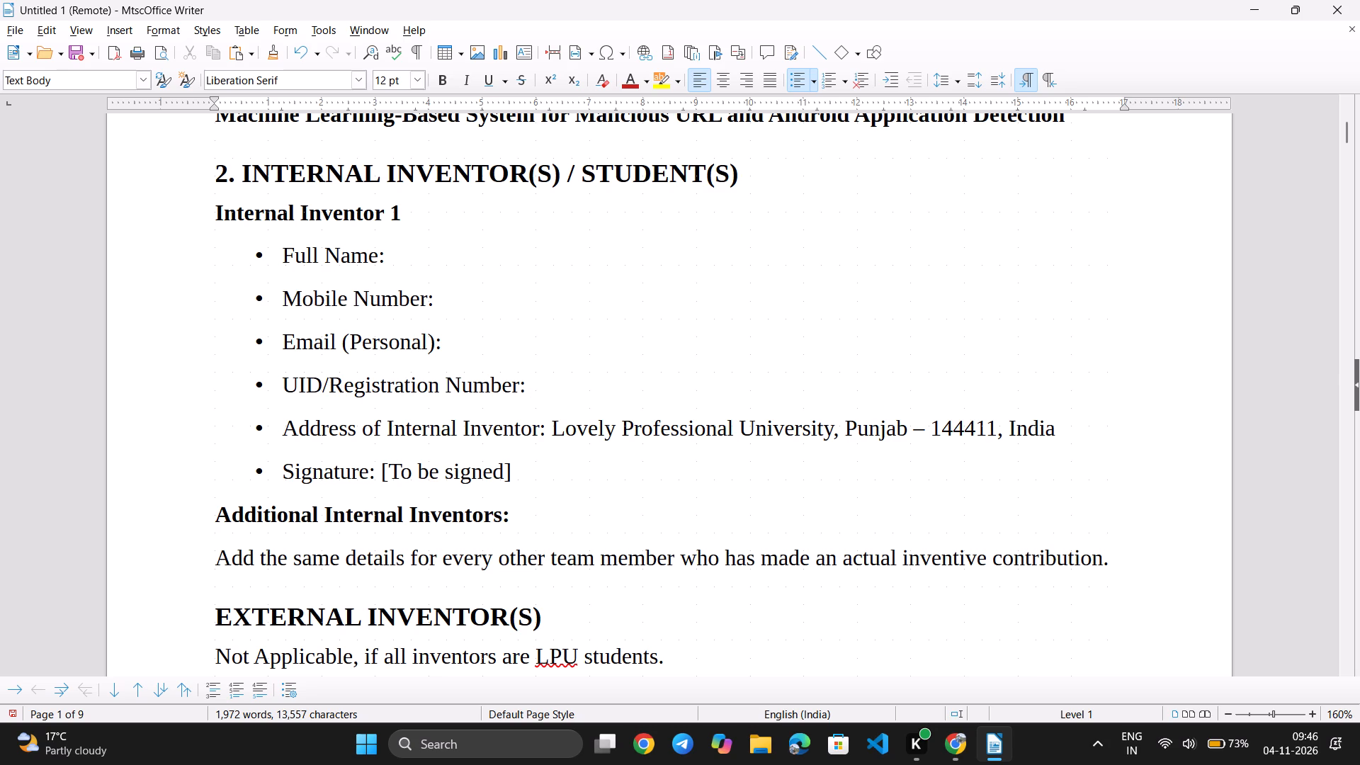
pyautogui.moveTo(514, 474); pyautogui.dragTo(389, 472)
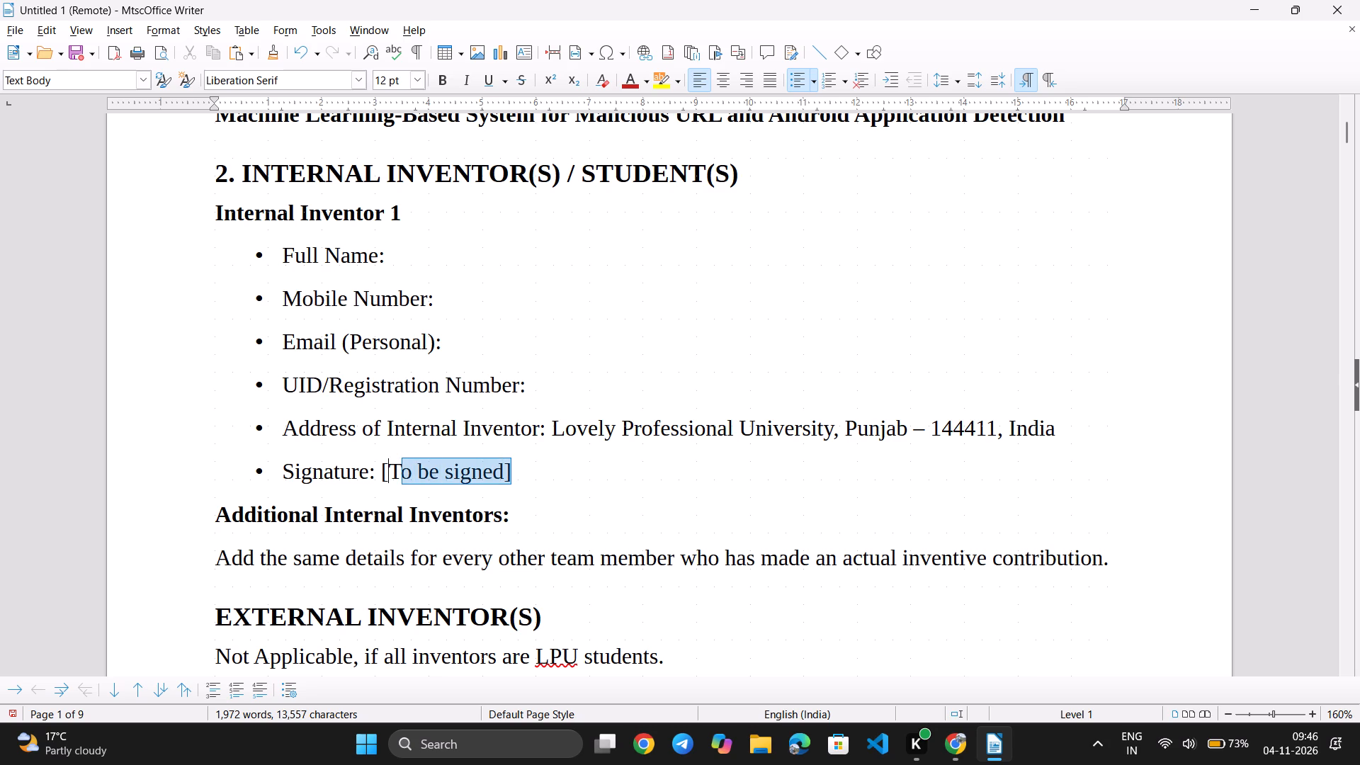
pyautogui.moveTo(389, 472); pyautogui.dragTo(382, 472)
pyautogui.press('BackSpace')
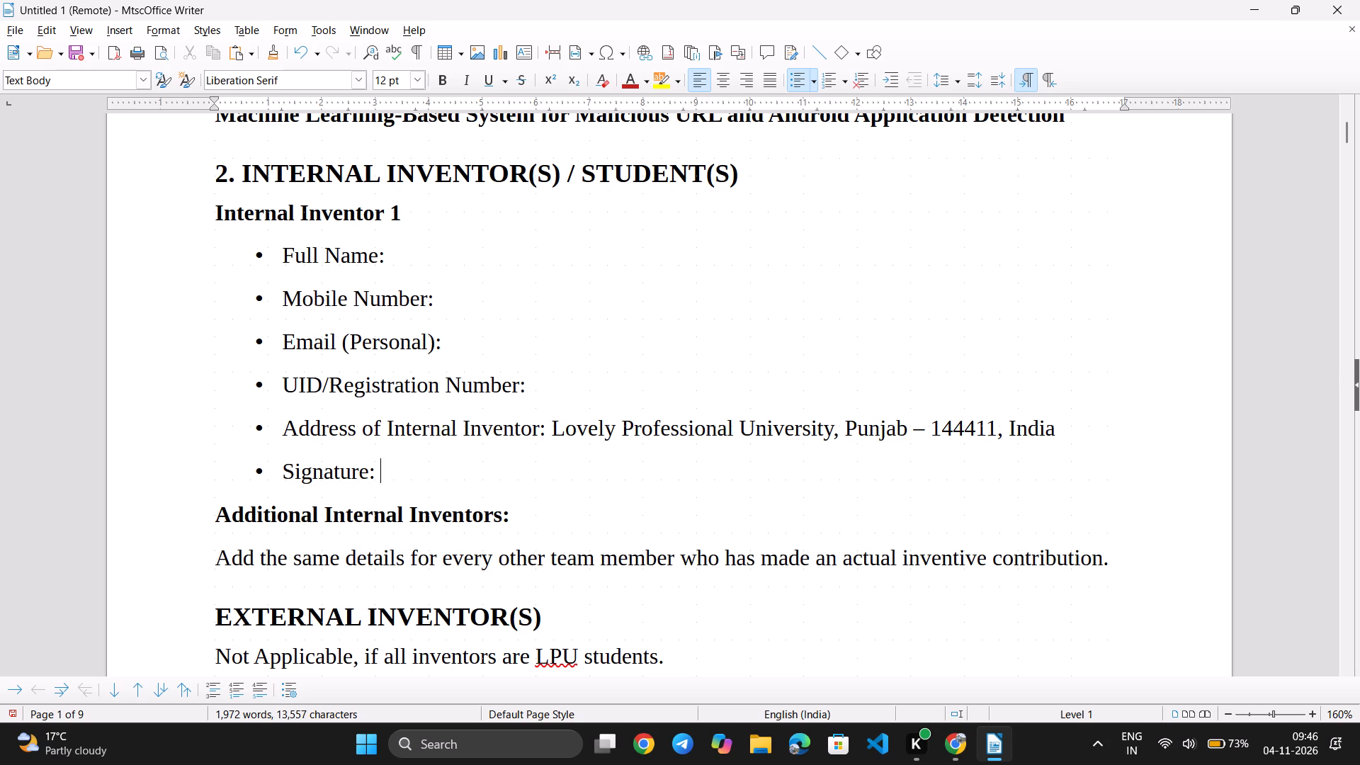
# Review the remaining pages of the form, from the invention objectives through the filing options, keywords and No Objection Certificate.
pyautogui.scroll(-2, 522, 477)
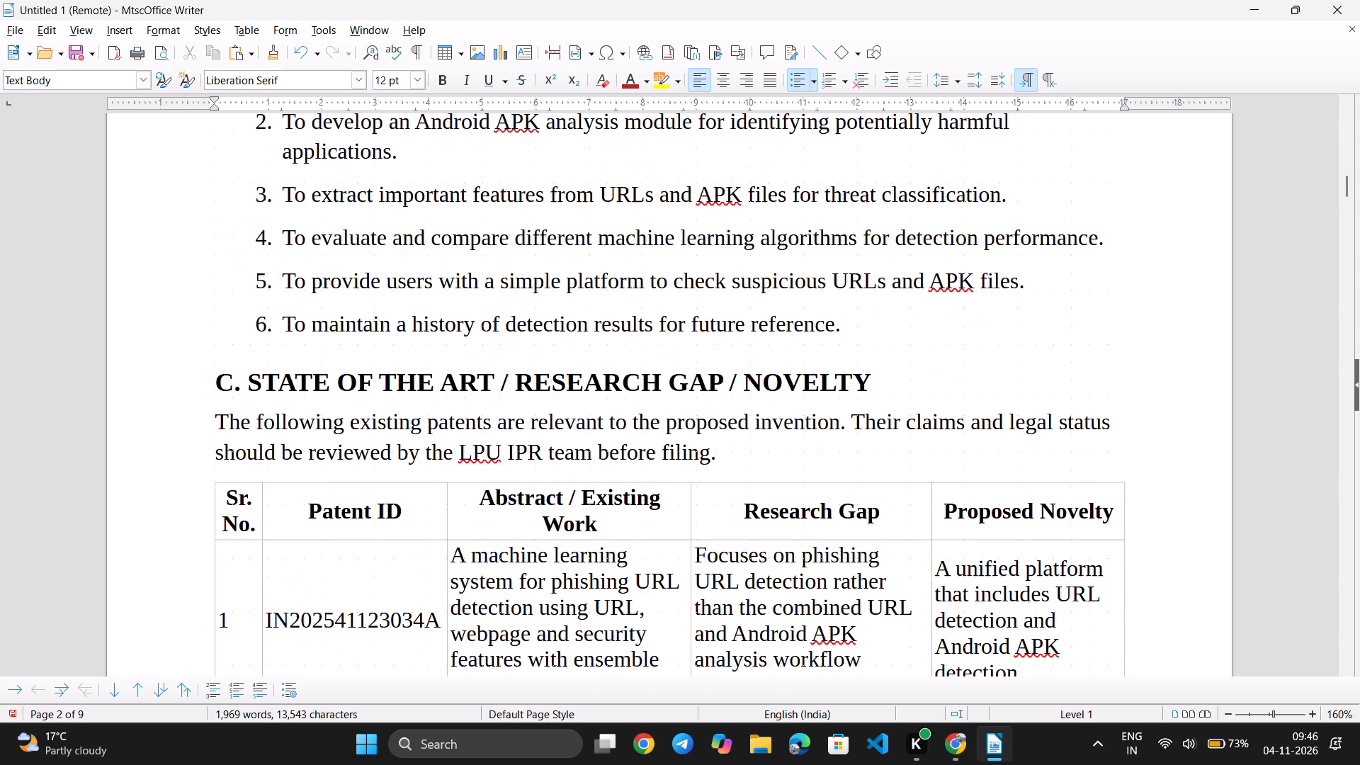
pyautogui.scroll(-12, 522, 477)
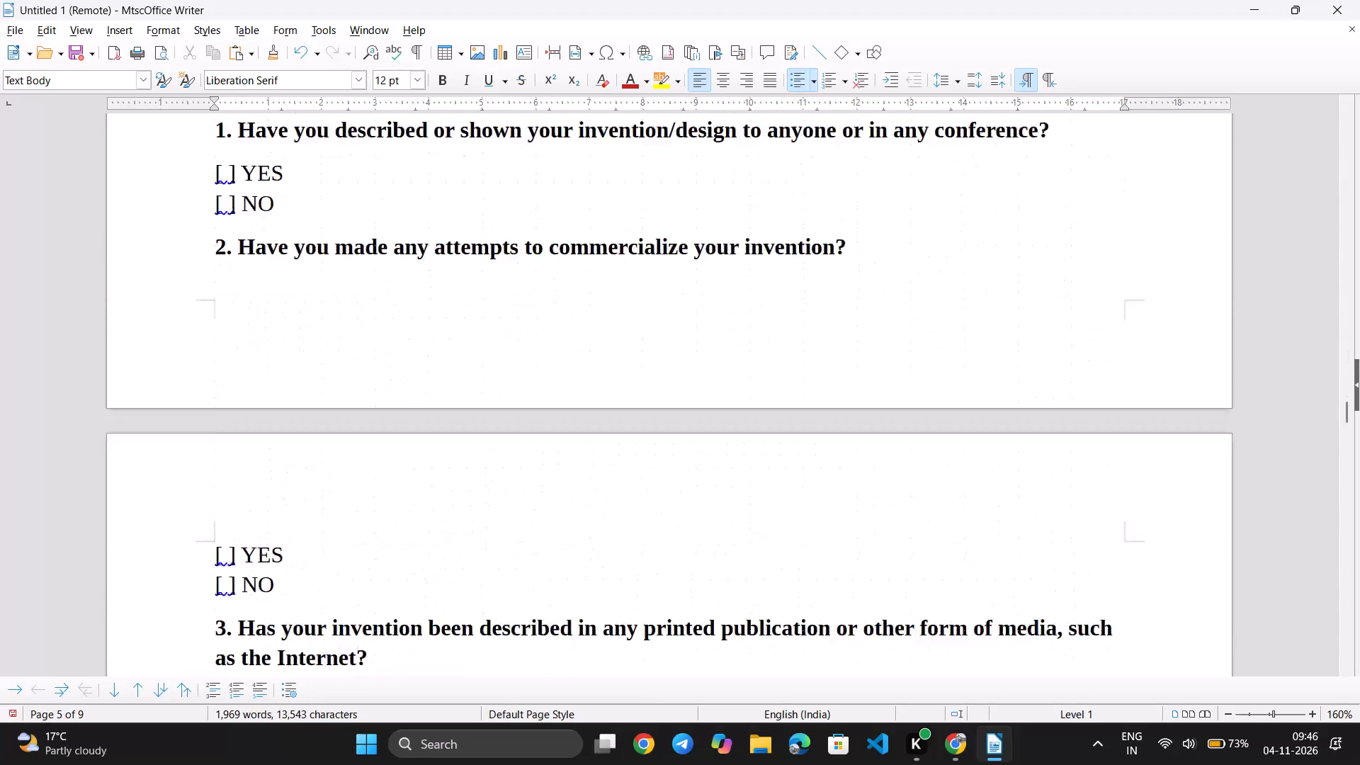
pyautogui.scroll(-1, 522, 477)
pyautogui.scroll(1, 522, 477)
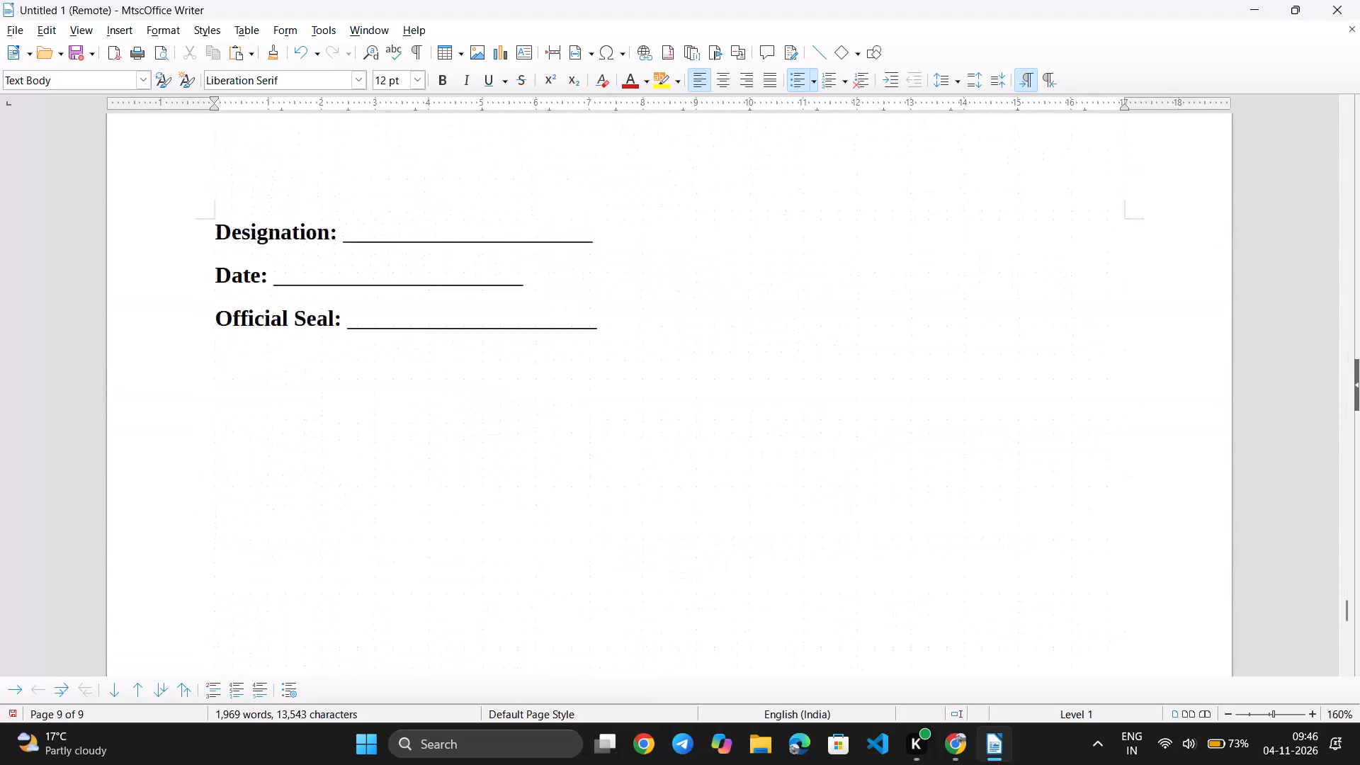
pyautogui.scroll(1, 522, 477)
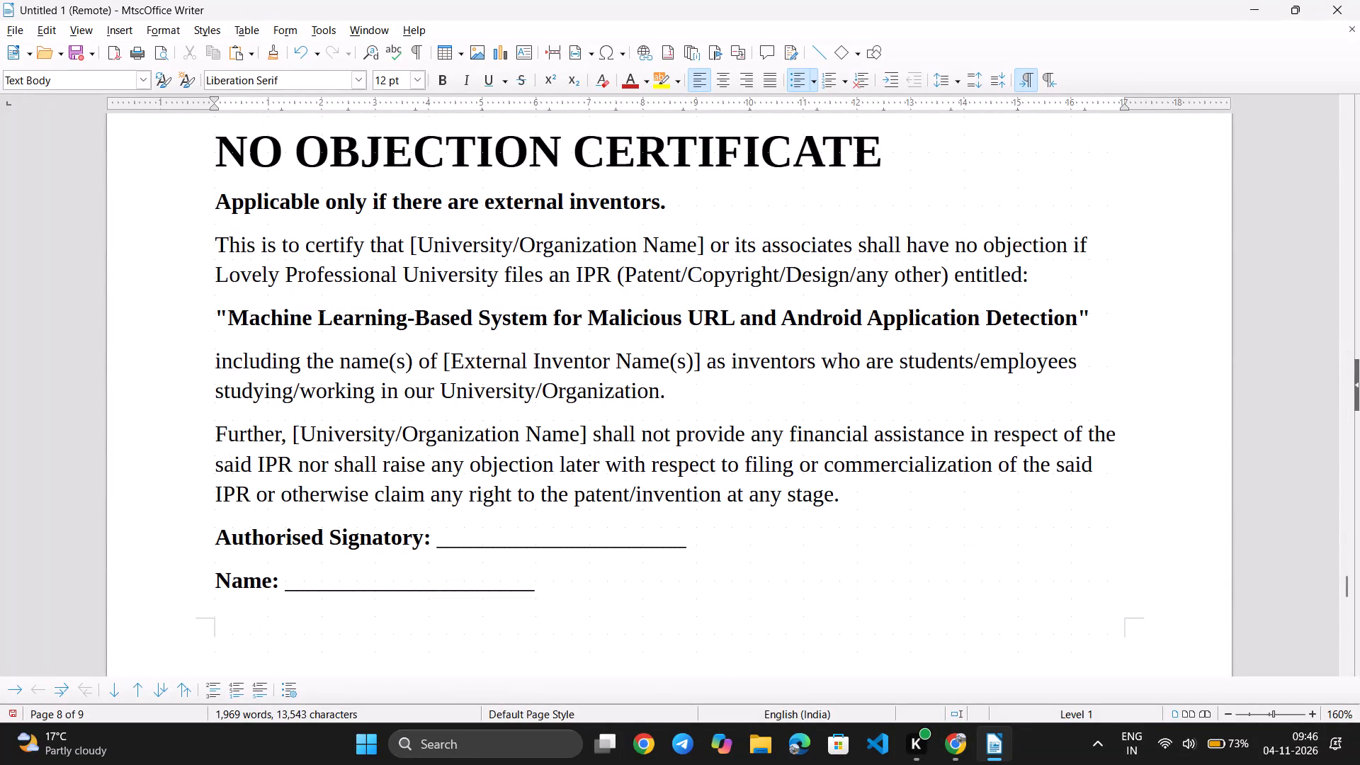
pyautogui.scroll(1, 424, 558)
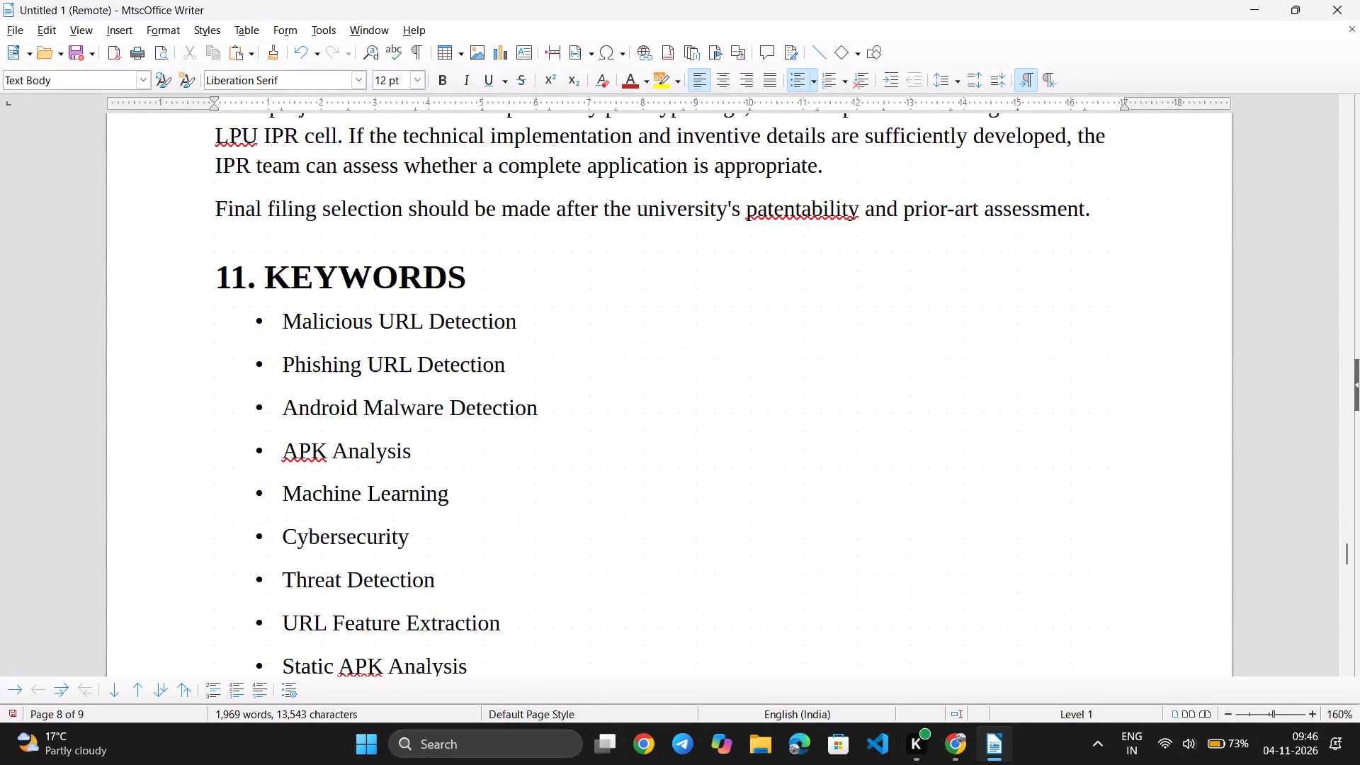
pyautogui.keyDown('ctrl'); pyautogui.scroll(-1, 424, 558); pyautogui.keyUp('ctrl')
pyautogui.scroll(1, 424, 558)
pyautogui.scroll(-2, 424, 558)
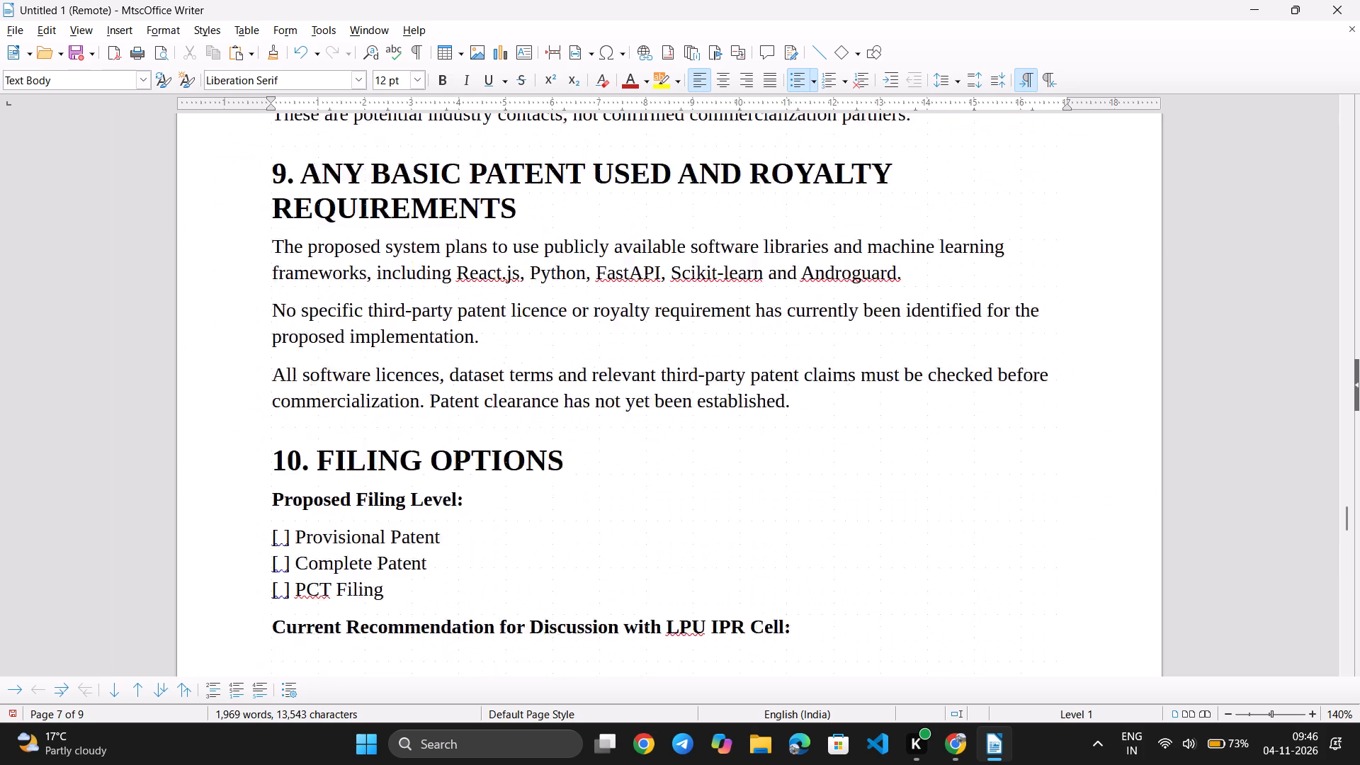
# Delete the horizontal divider line between the keywords list and the No Objection Certificate heading.
pyautogui.scroll(-3, 424, 558)
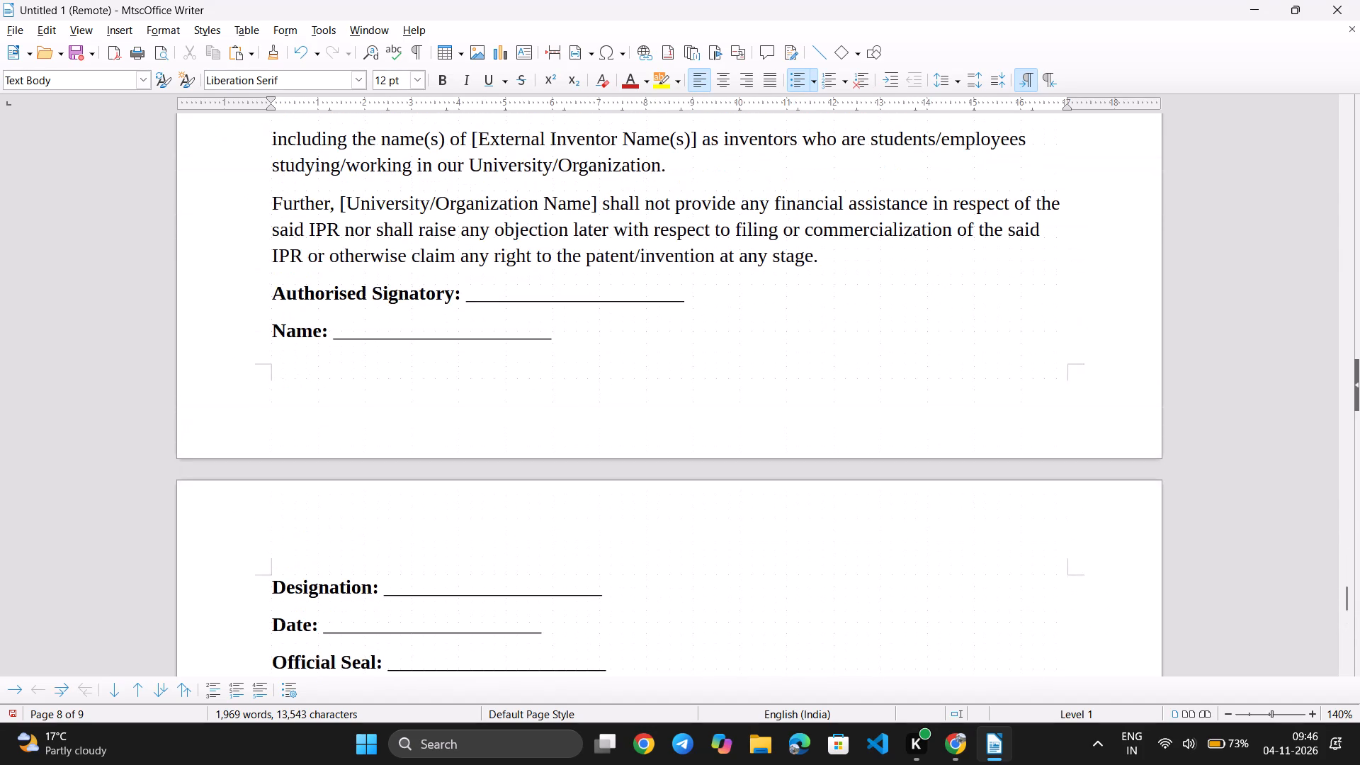
pyautogui.click(295, 414)
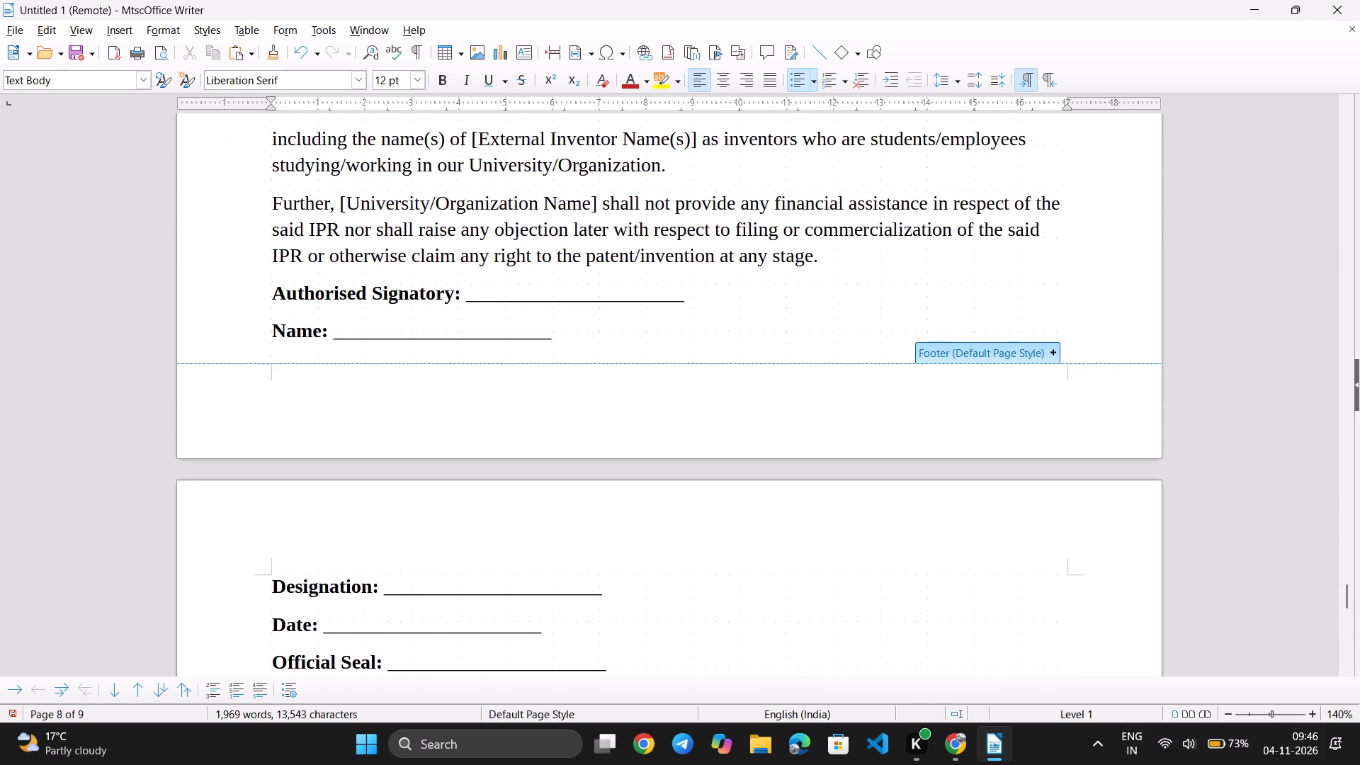
pyautogui.scroll(2, 437, 532)
pyautogui.rightClick(437, 532)
pyautogui.rightClick(437, 532)
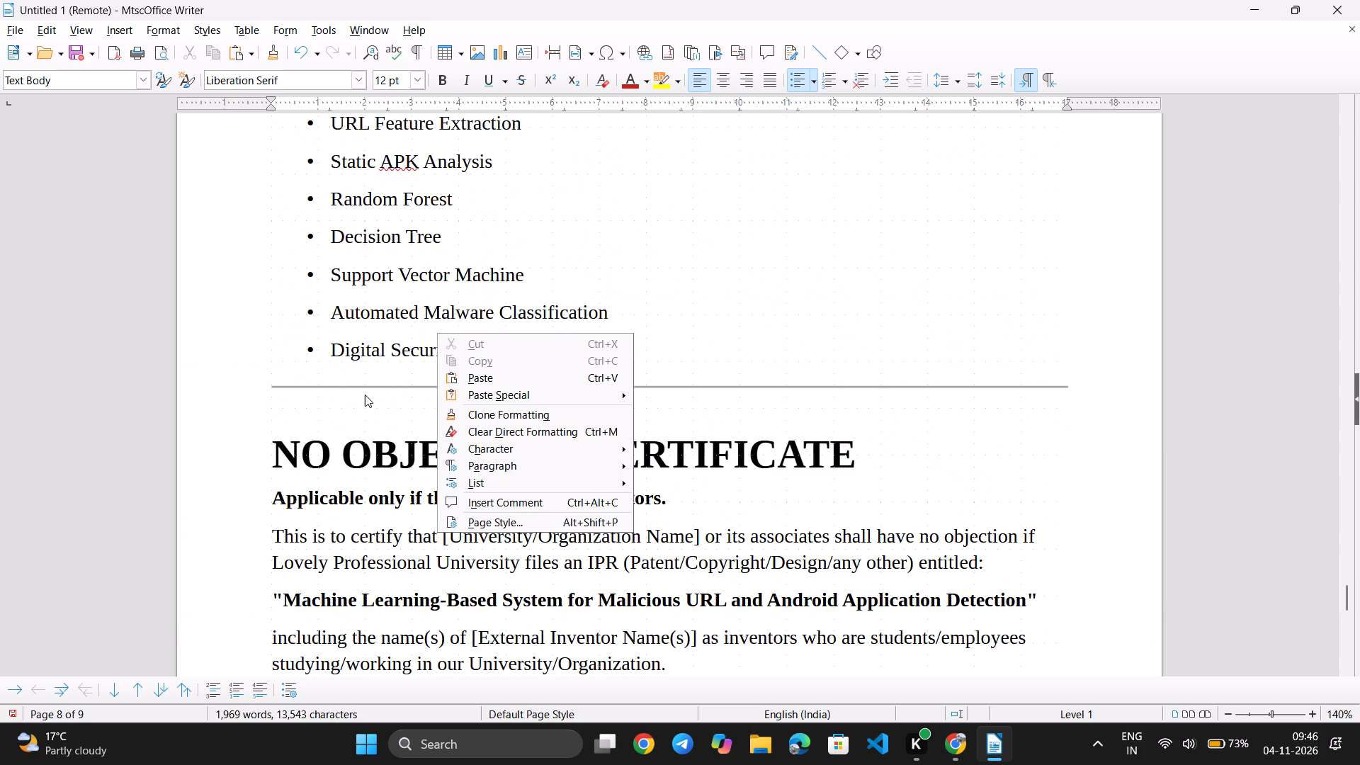
pyautogui.click(312, 419)
pyautogui.click(288, 416)
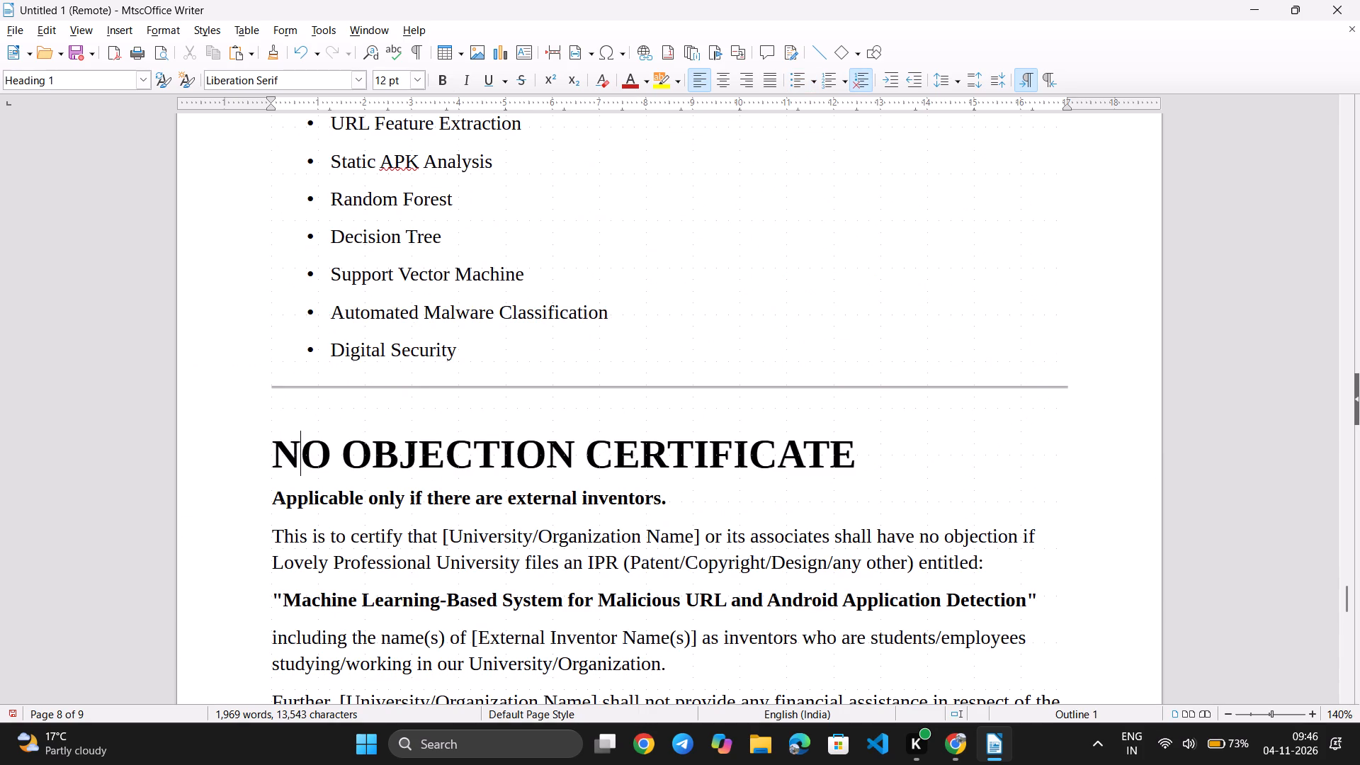
pyautogui.click(288, 416)
pyautogui.press('Left')
pyautogui.press('BackSpace')
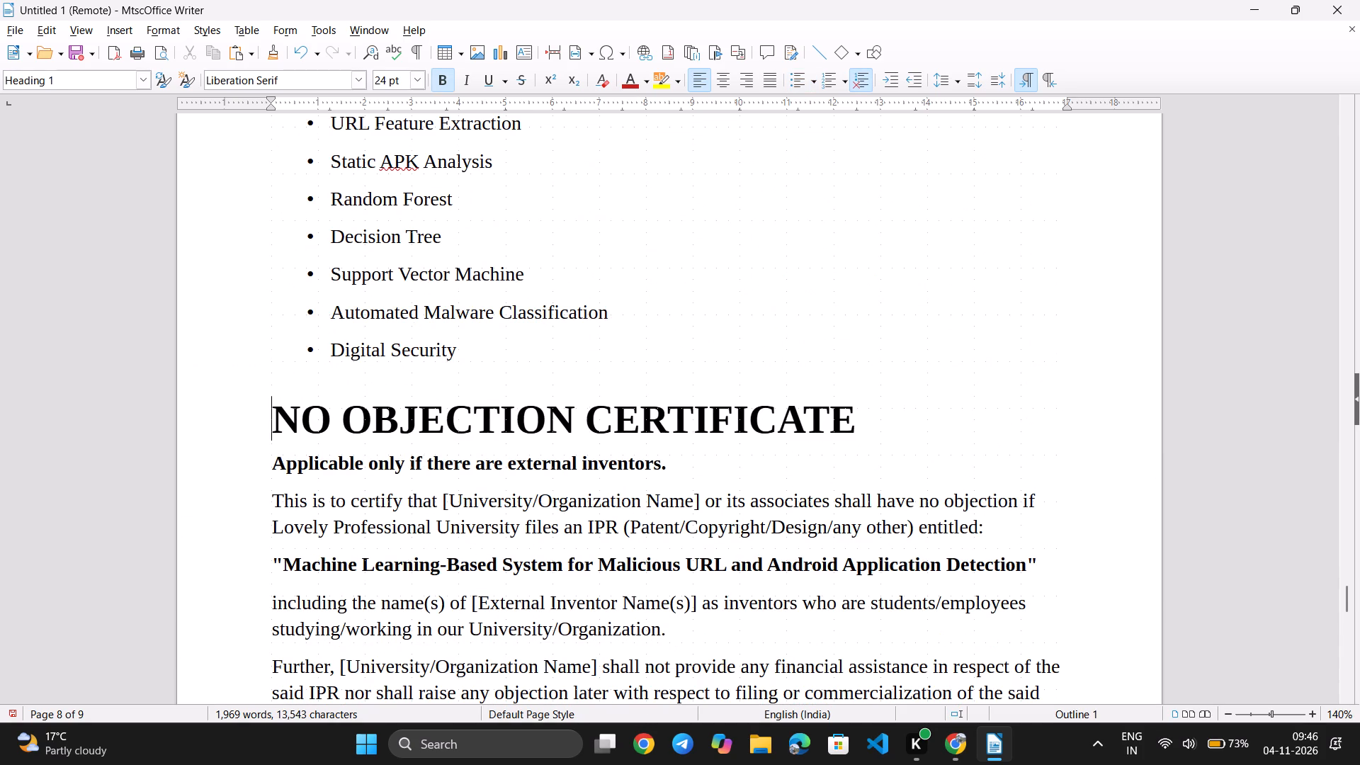
# Review the form backwards from the No Objection Certificate to the Invention Disclosure Form title on the first page.
pyautogui.scroll(-1, 288, 416)
pyautogui.scroll(2, 288, 416)
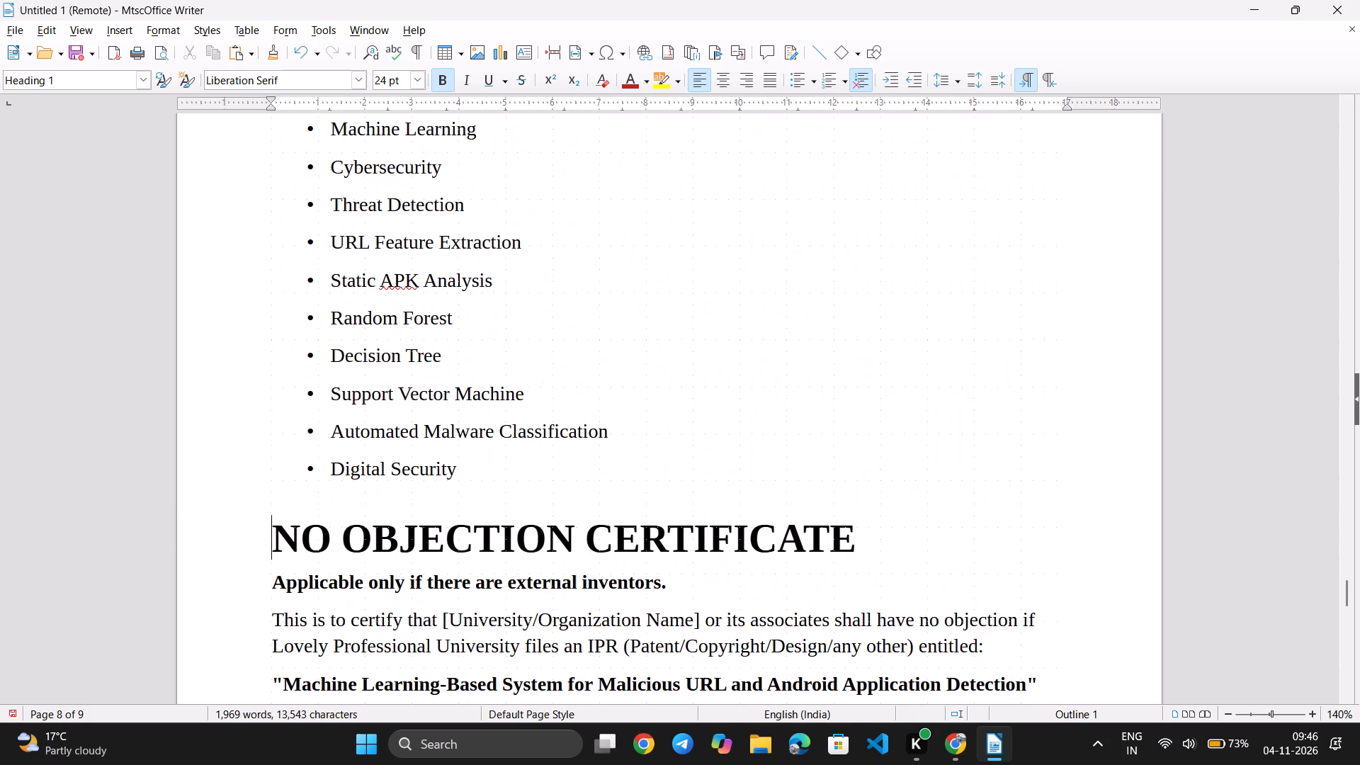
pyautogui.scroll(1, 288, 416)
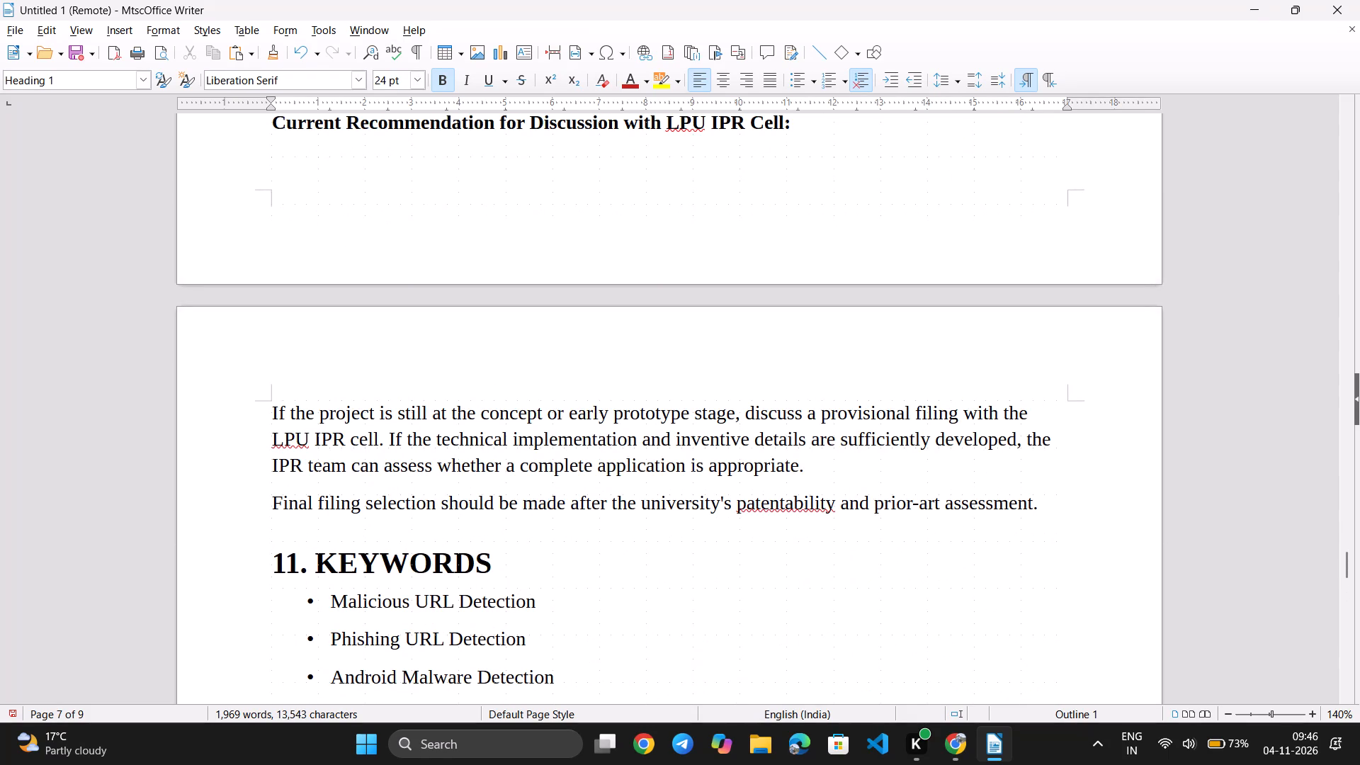
pyautogui.scroll(2, 300, 204)
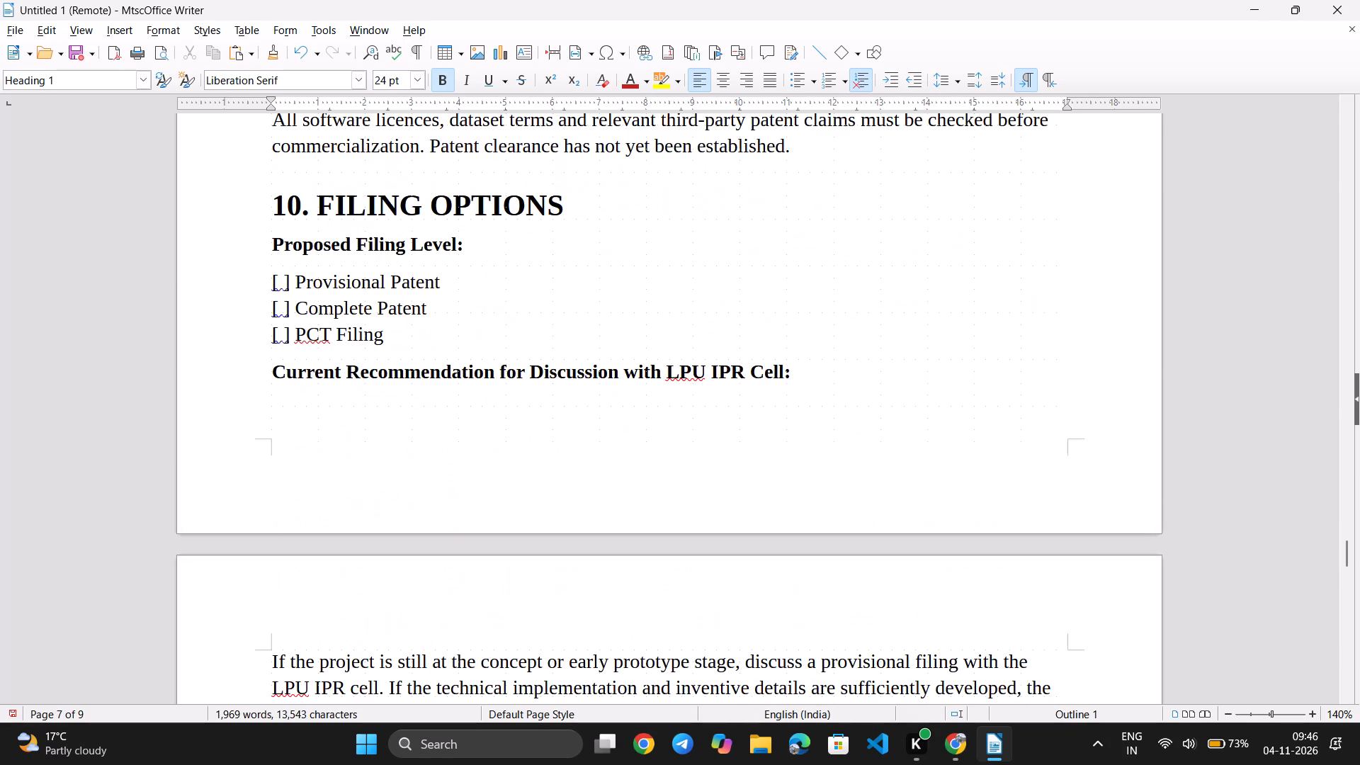
pyautogui.scroll(1, 300, 204)
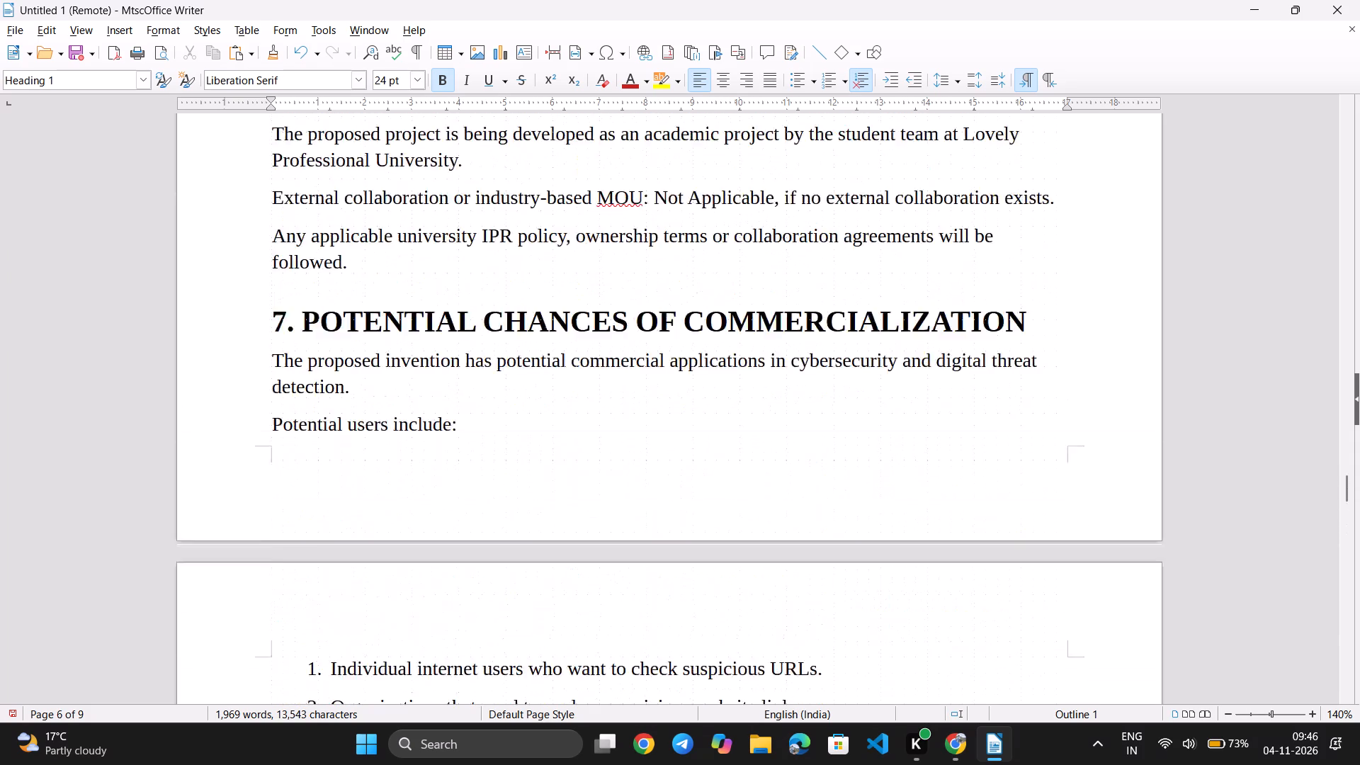
pyautogui.scroll(1, 300, 204)
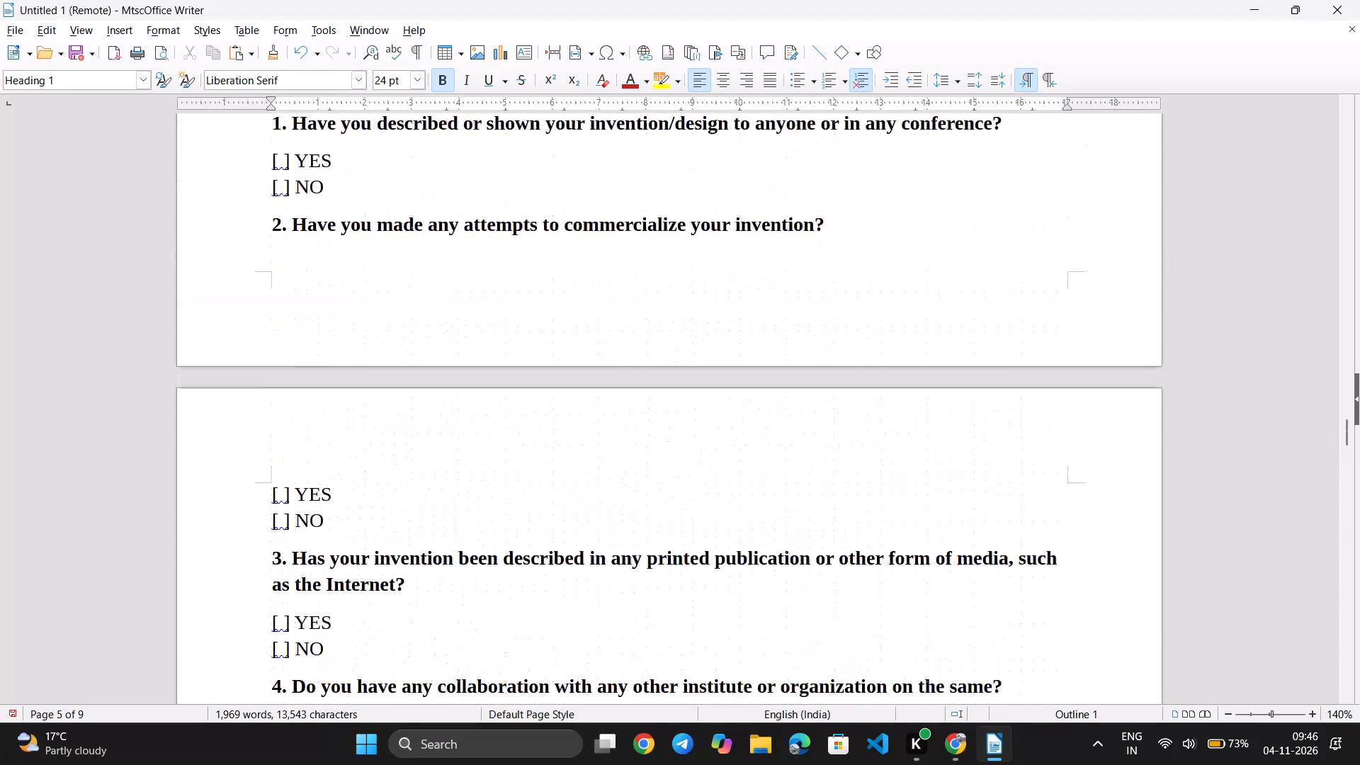
pyautogui.scroll(1, 300, 204)
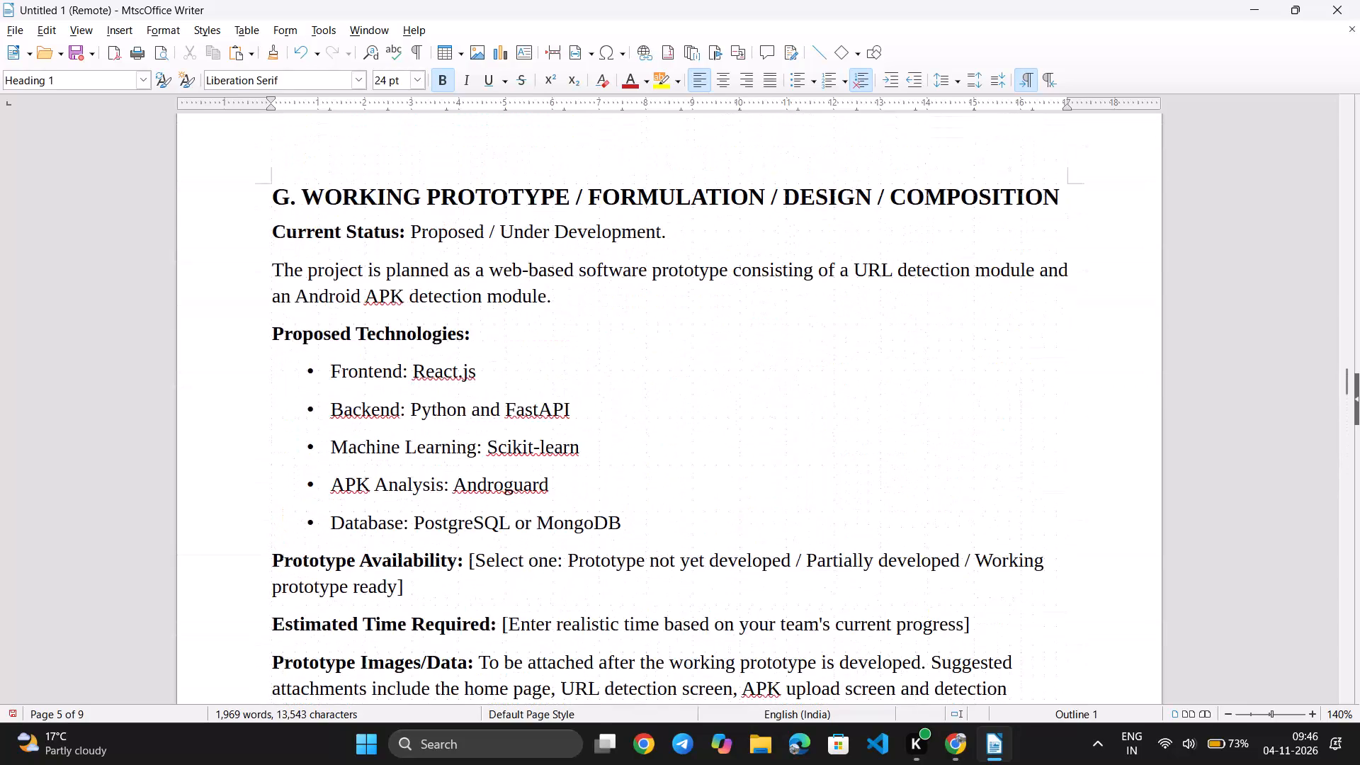
pyautogui.scroll(1, 300, 204)
pyautogui.scroll(-1, 300, 204)
pyautogui.scroll(2, 300, 204)
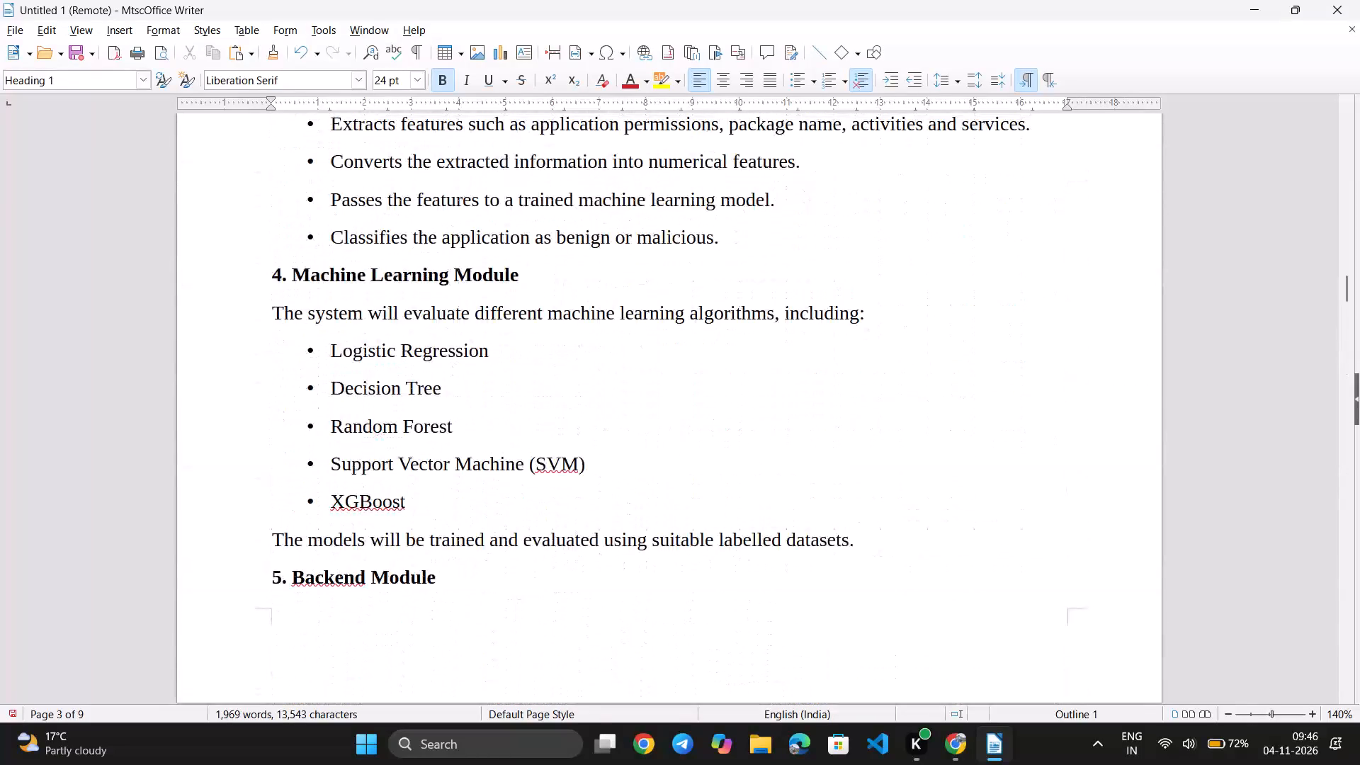
pyautogui.scroll(6, 292, 443)
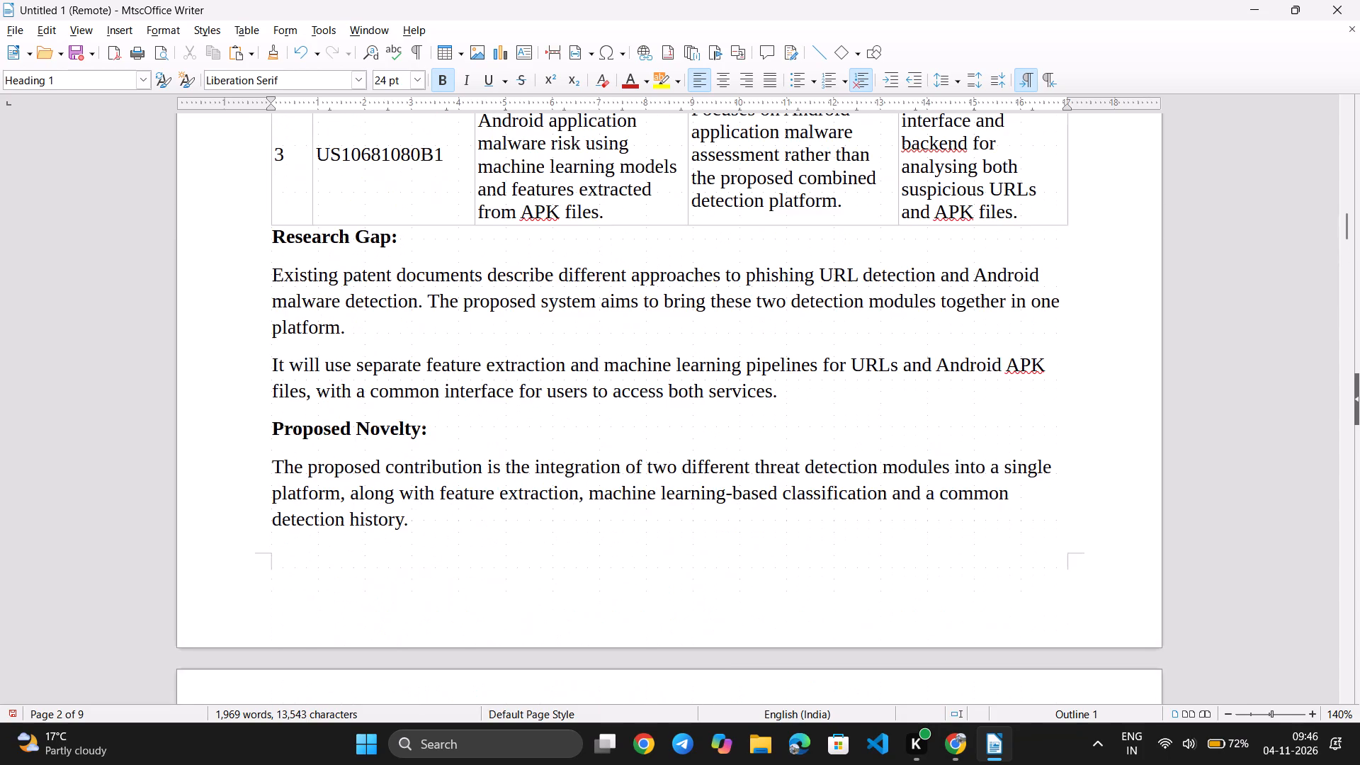
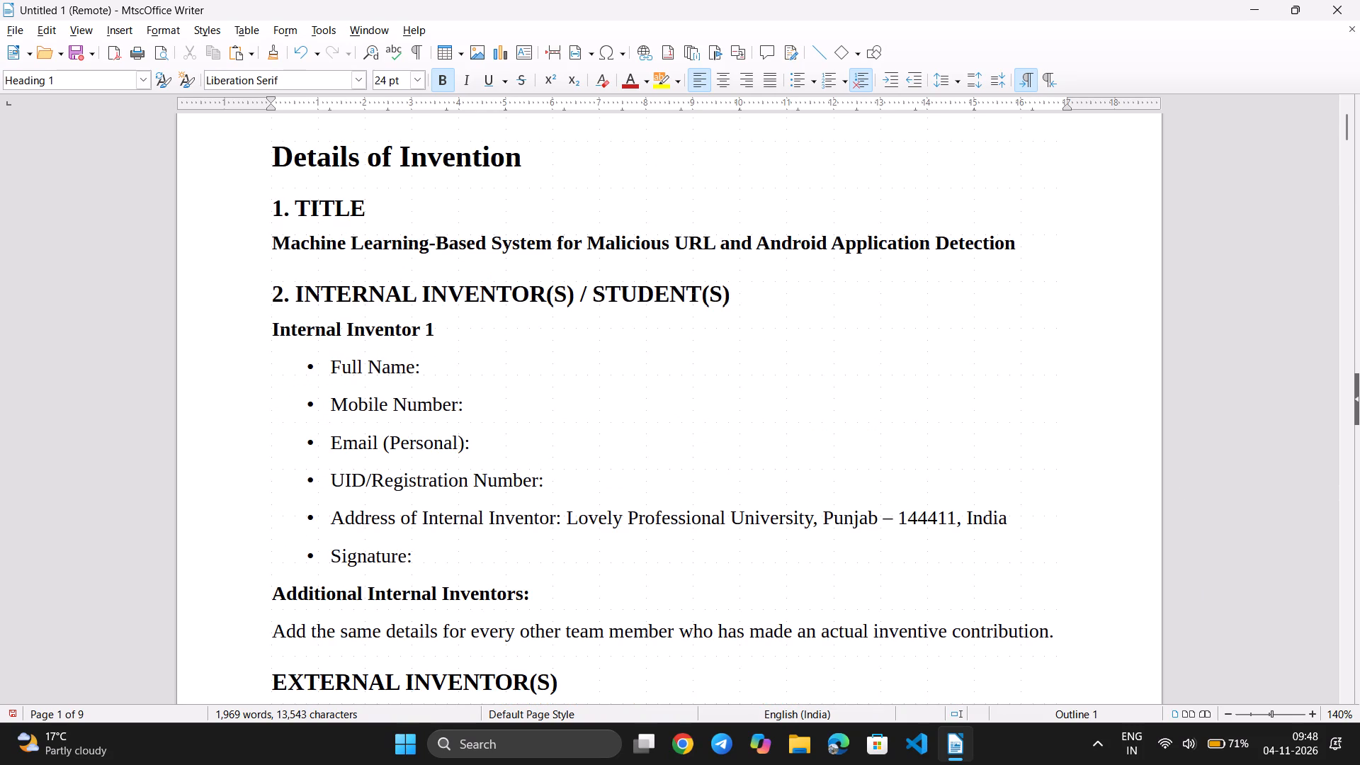
# Delete the instruction sentence about adding the same details for every other team member under Additional Internal Inventors.
pyautogui.scroll(-1, 583, 359)
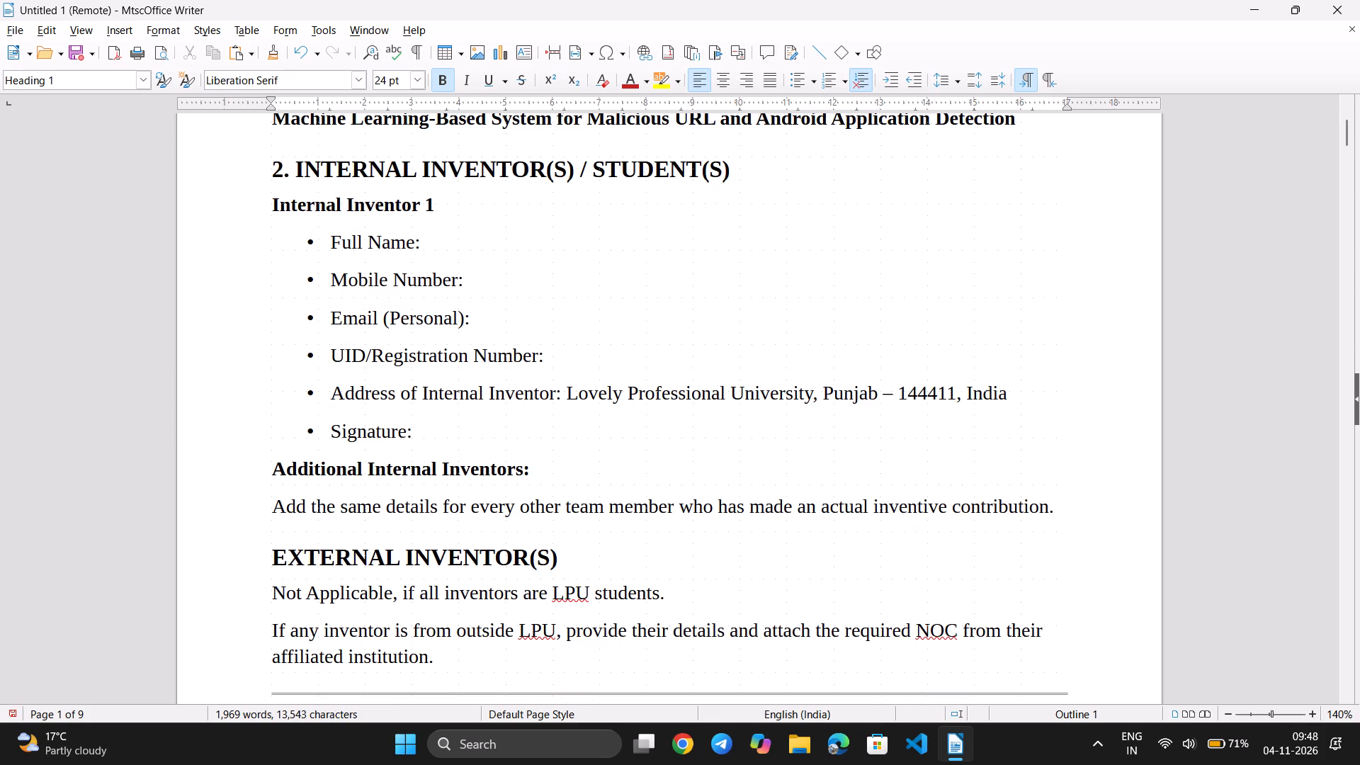
pyautogui.moveTo(271, 509); pyautogui.dragTo(511, 510)
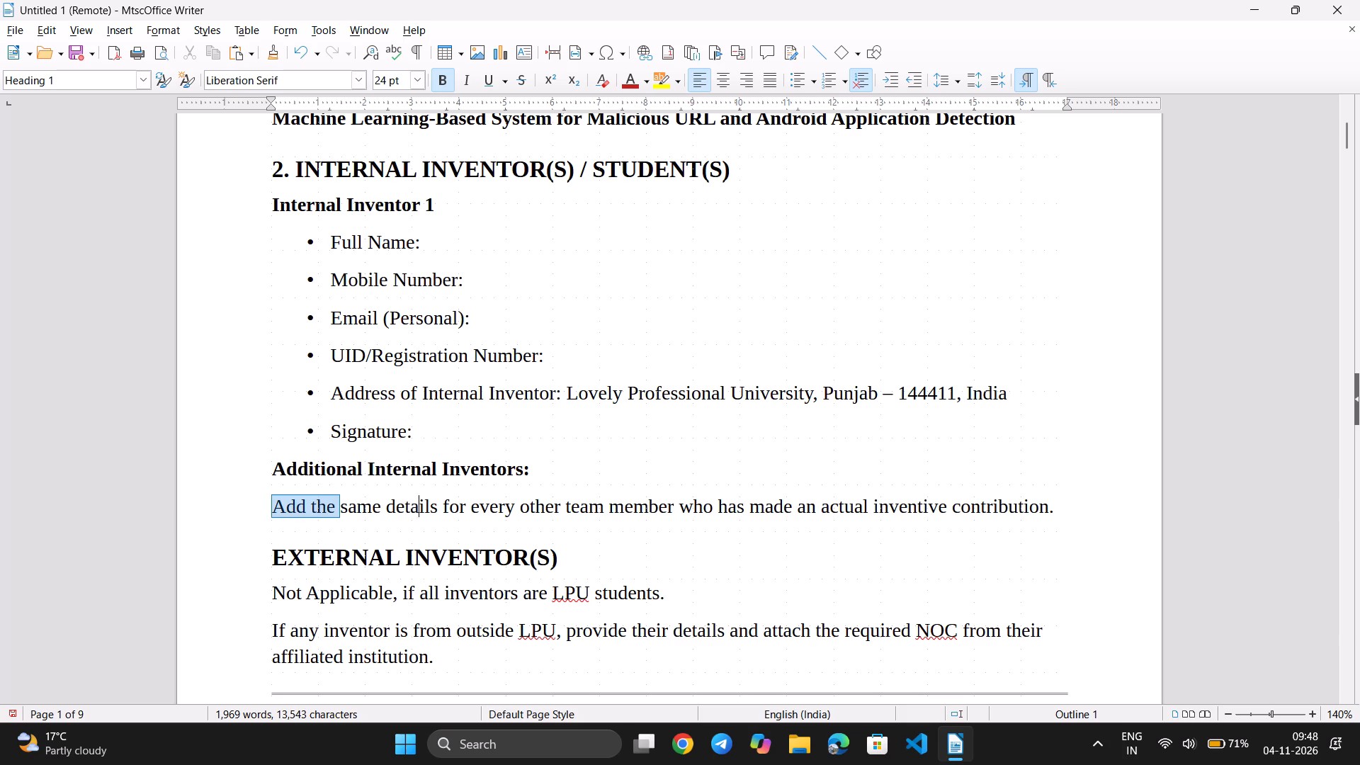
pyautogui.moveTo(511, 510); pyautogui.dragTo(1050, 505)
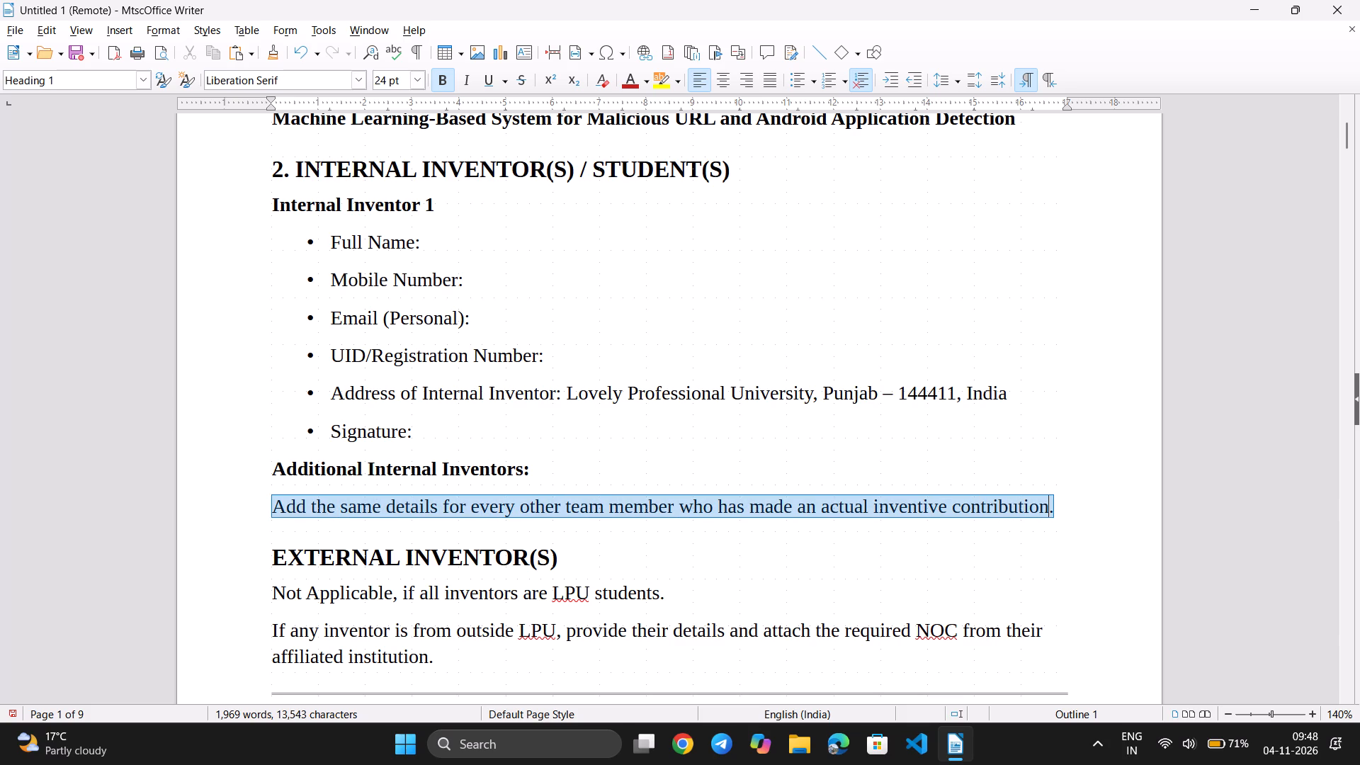
pyautogui.moveTo(1050, 505); pyautogui.dragTo(1058, 504)
pyautogui.press('BackSpace')
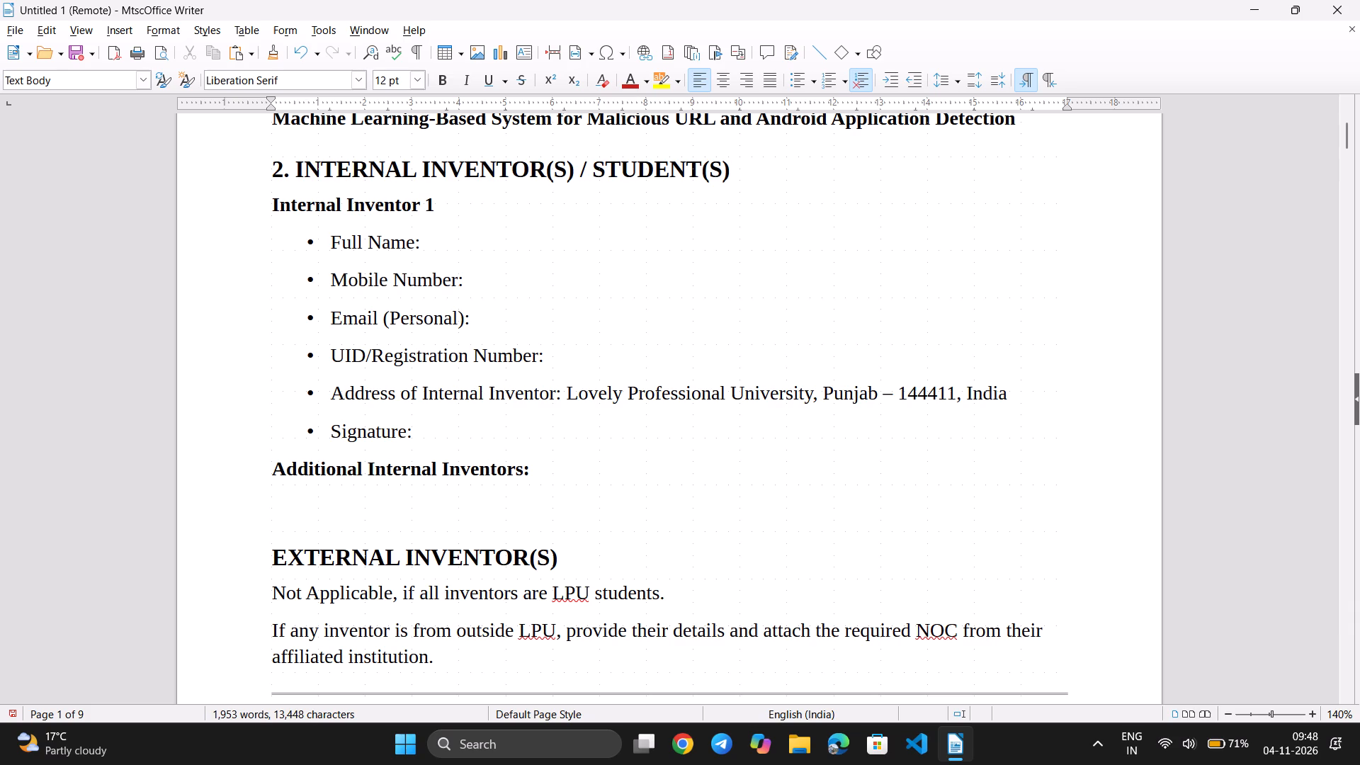
# Change the Additional Internal Inventors heading to "Internal Inventor 2:".
pyautogui.moveTo(534, 469); pyautogui.dragTo(431, 472)
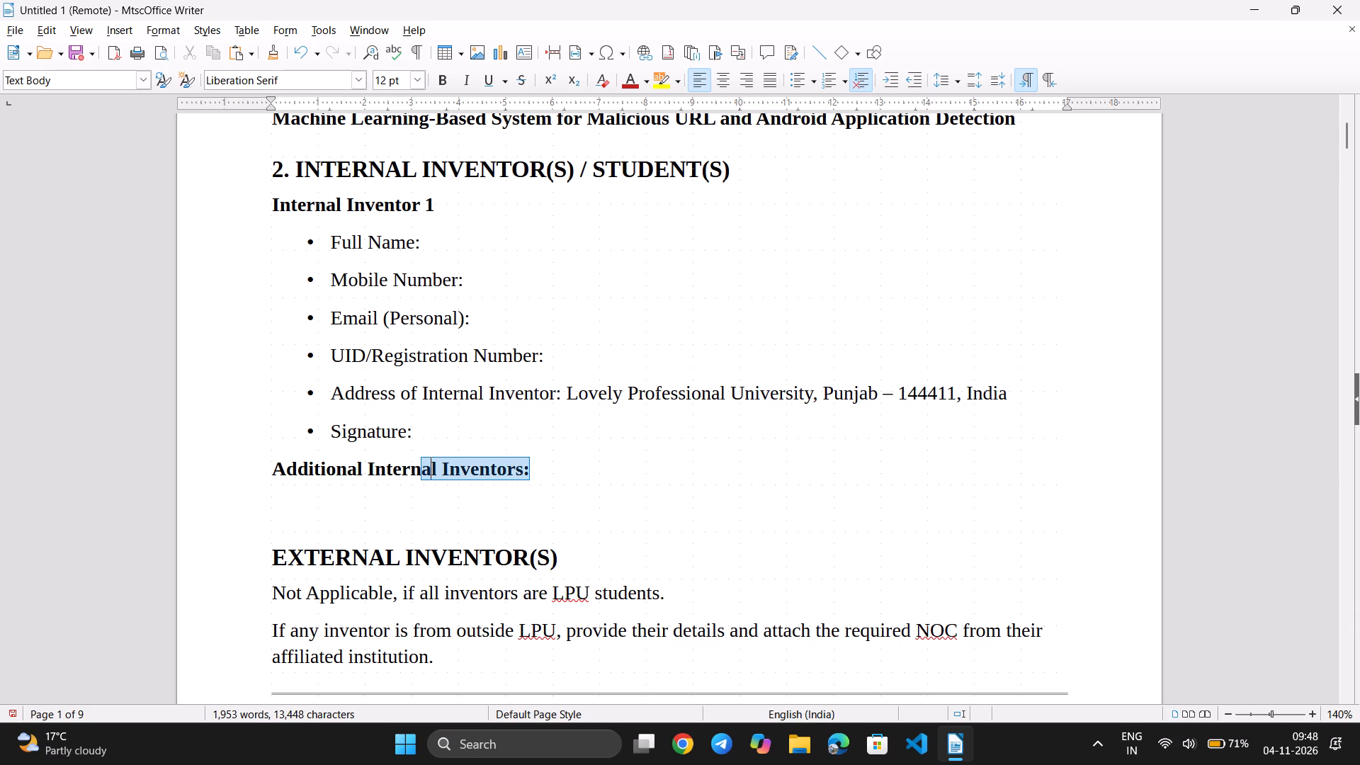
pyautogui.moveTo(431, 472); pyautogui.dragTo(433, 474)
pyautogui.click(433, 474)
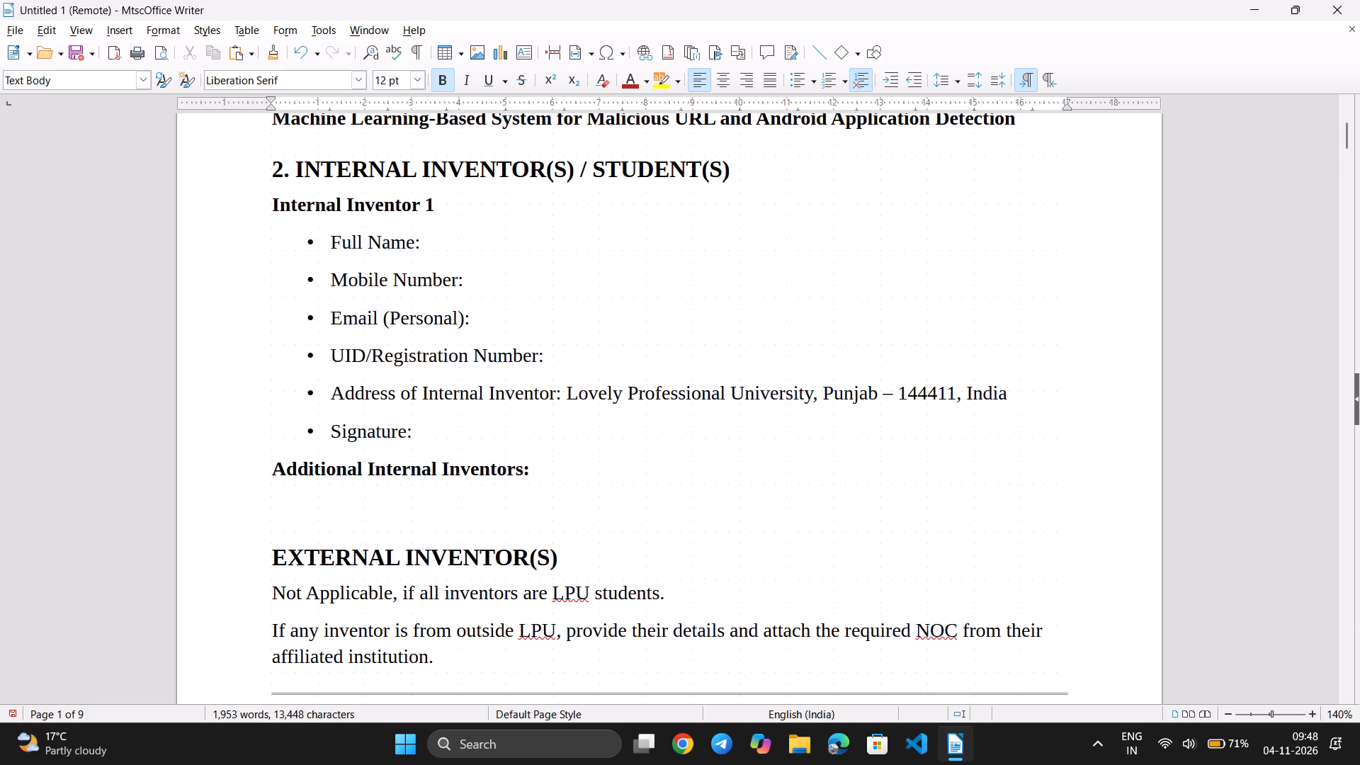
pyautogui.click(366, 471)
pyautogui.press('BackSpace')
pyautogui.press('BackSpace')
pyautogui.press('BackSpace')
pyautogui.press('BackSpace')
pyautogui.press('BackSpace')
pyautogui.press('BackSpace')
pyautogui.press('BackSpace')
pyautogui.press('BackSpace')
pyautogui.press('BackSpace')
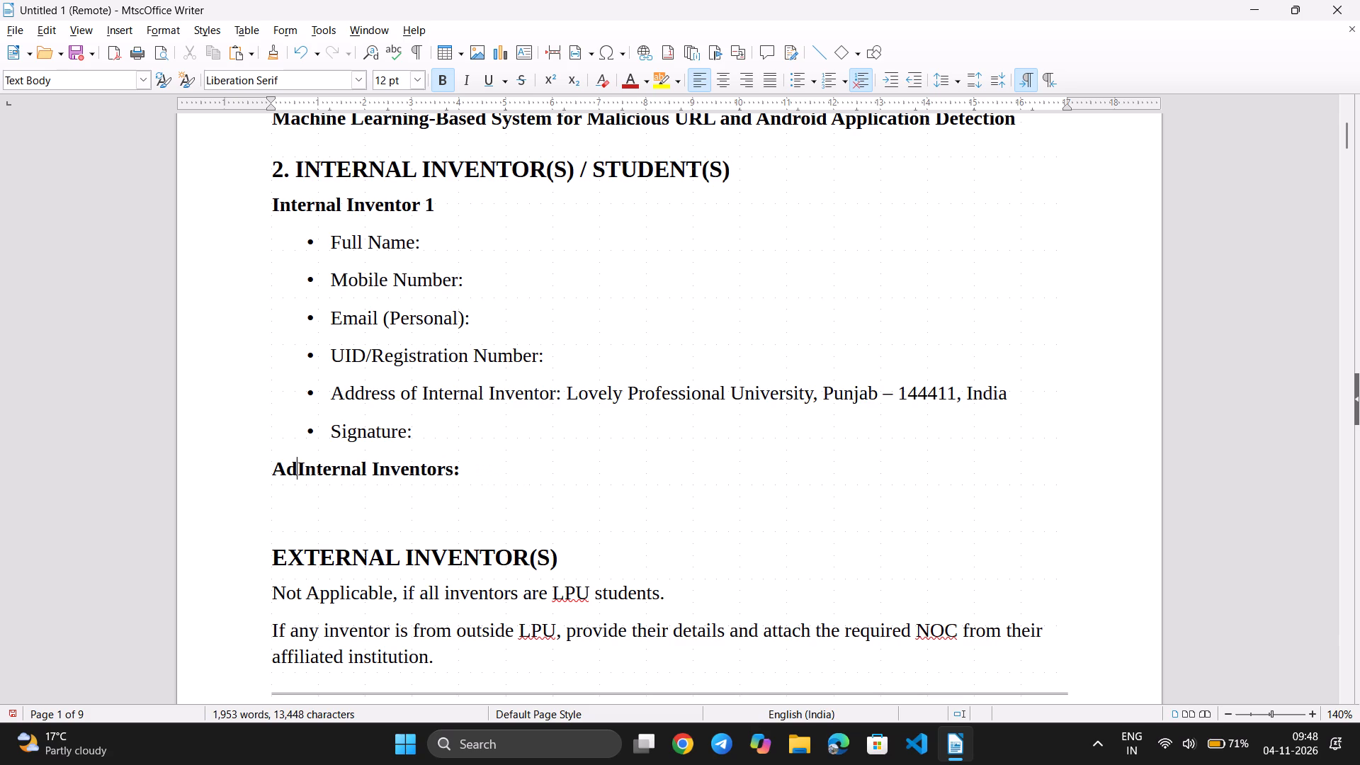
pyautogui.press('BackSpace')
pyautogui.press('BackSpace')
pyautogui.press('Right')
pyautogui.press('Right')
pyautogui.press('Right')
pyautogui.press('Right')
pyautogui.press('Right')
pyautogui.press('Right')
pyautogui.press('Right')
pyautogui.press('Right')
pyautogui.press('Right')
pyautogui.press('Right')
pyautogui.press('Right')
pyautogui.press('Right')
pyautogui.press('Right')
pyautogui.press('Right')
pyautogui.press('Right')
pyautogui.press('Right')
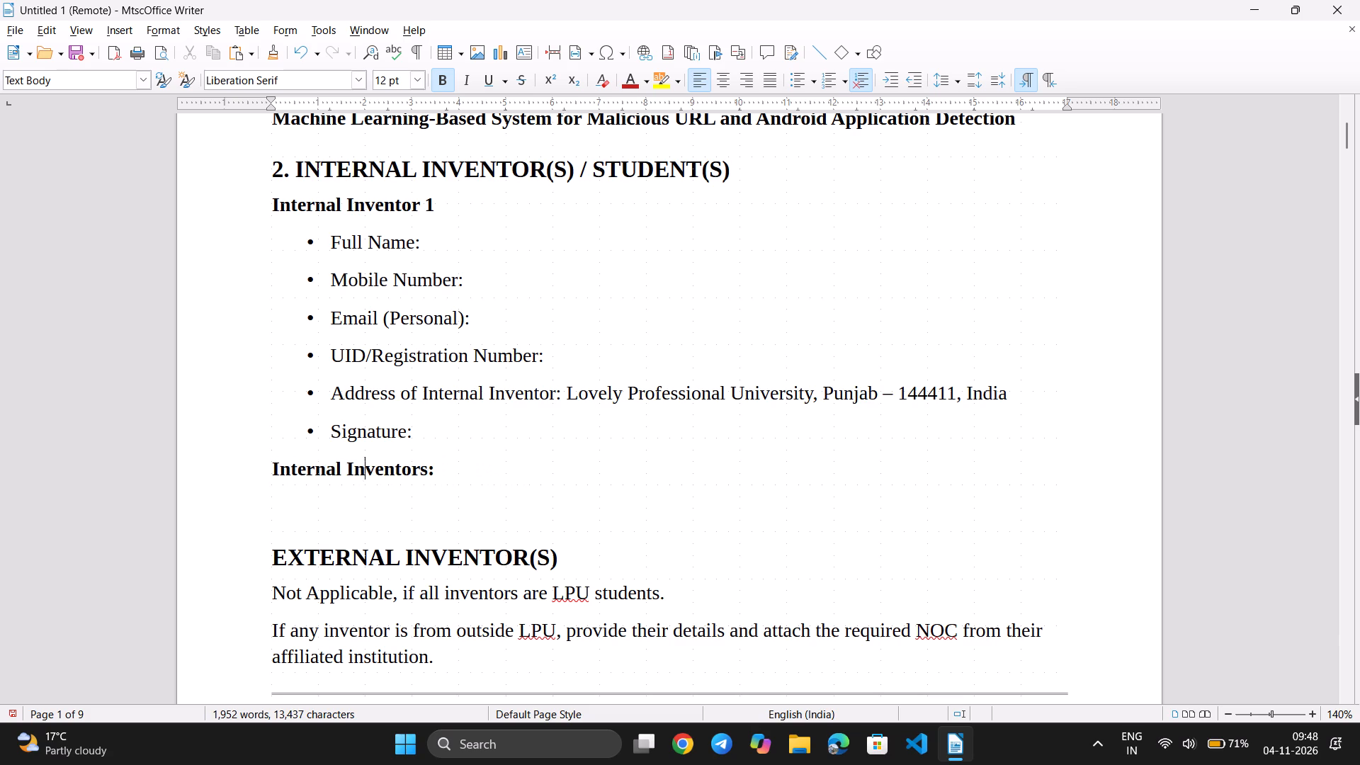
pyautogui.press('Right')
pyautogui.press('Right')
pyautogui.press('BackSpace')
pyautogui.press('space')
pyautogui.write('2')
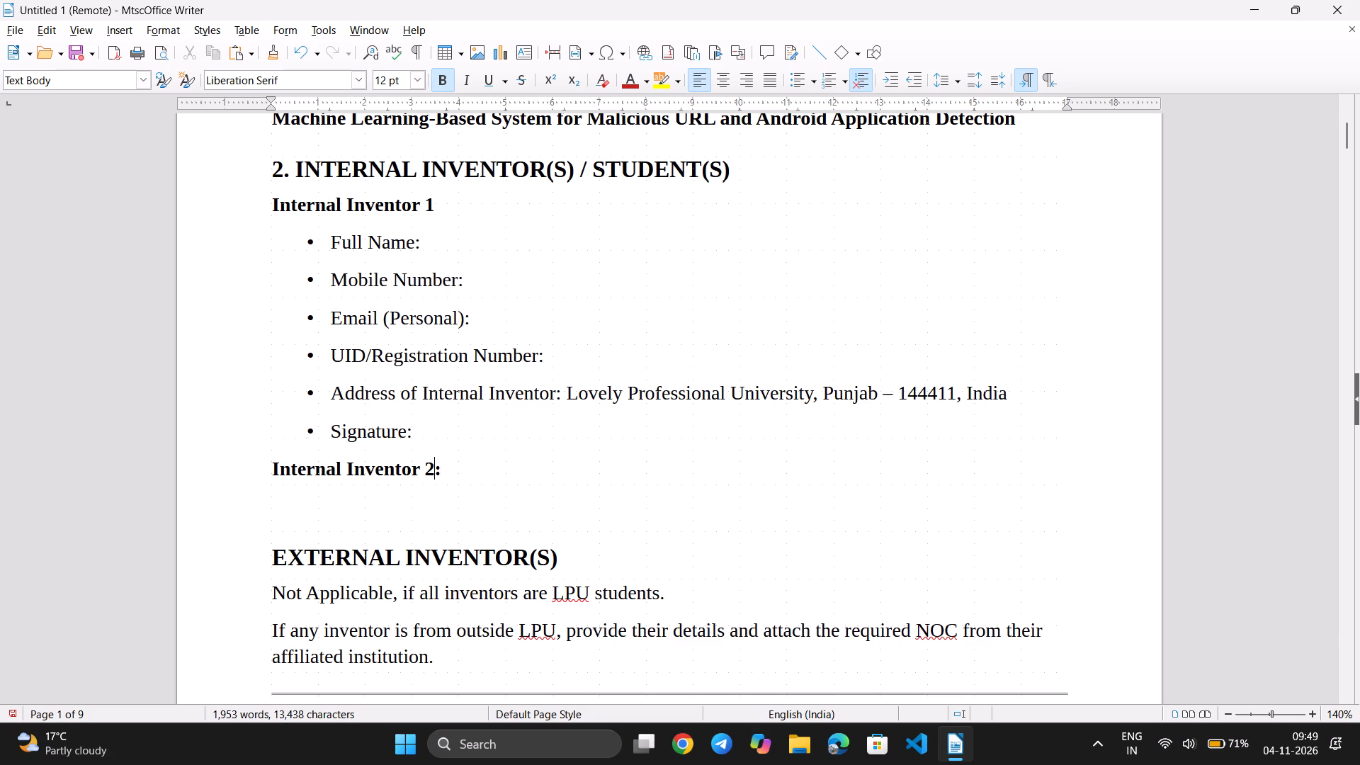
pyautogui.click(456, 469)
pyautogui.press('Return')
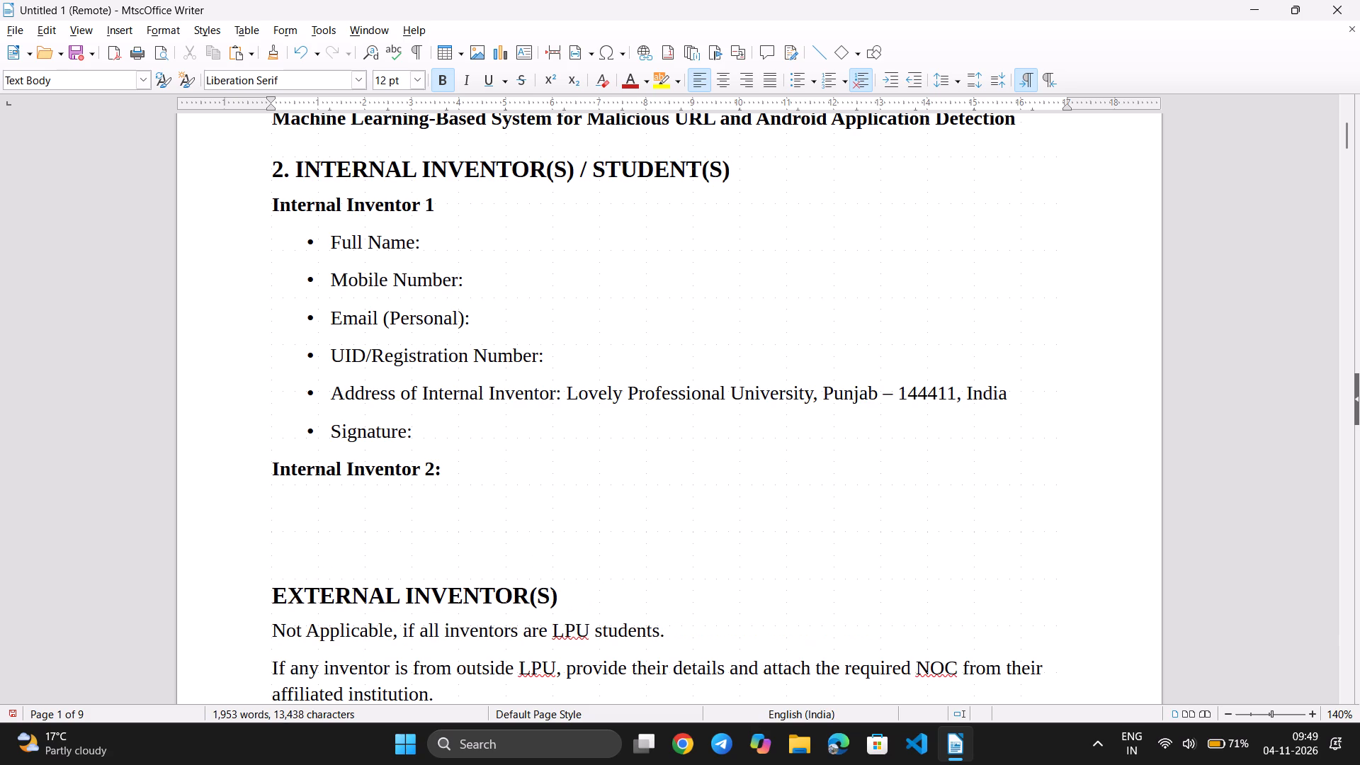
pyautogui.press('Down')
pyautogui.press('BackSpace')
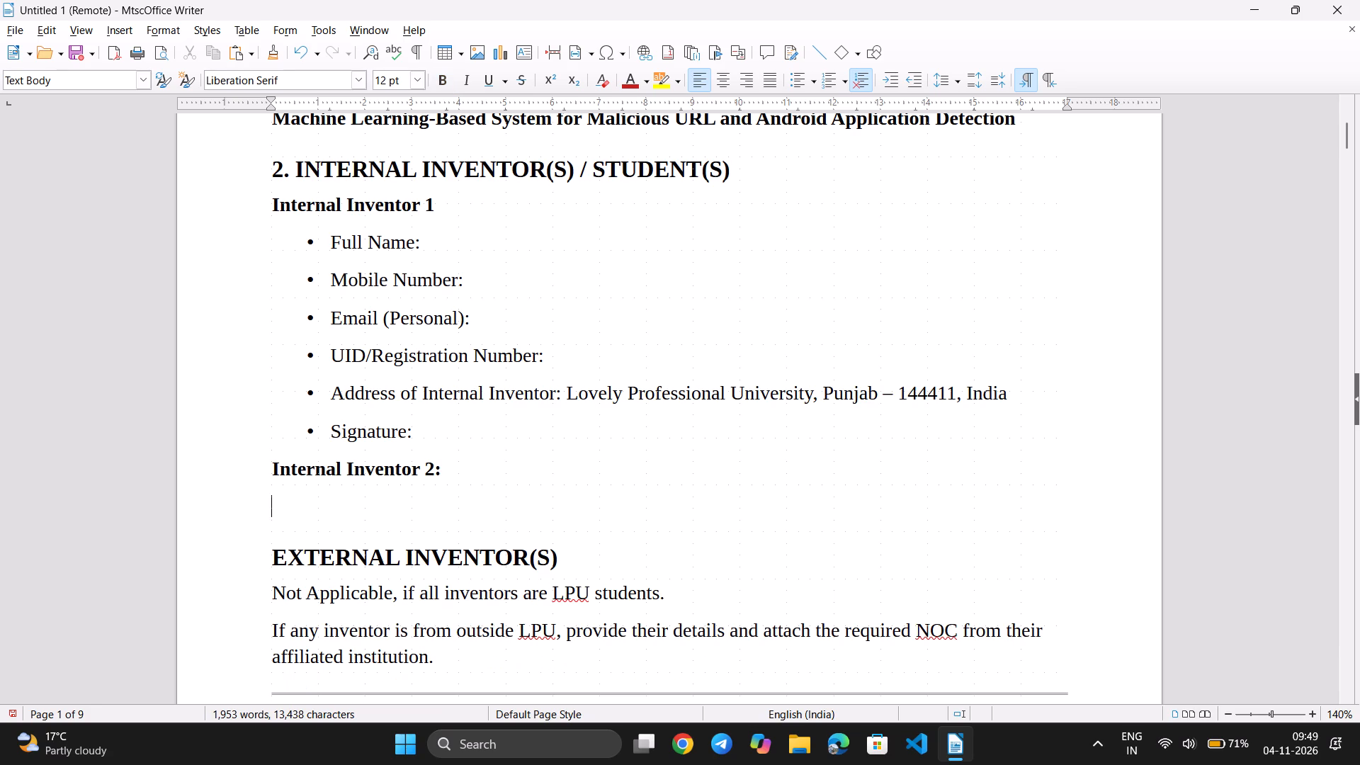
# Delete the External Inventor(s) section with its heading, the divider line below it and the leftover empty lines before section 3.
pyautogui.keyDown('ctrl'); pyautogui.scroll(-2, 650, 532); pyautogui.keyUp('ctrl')
pyautogui.scroll(-1, 650, 532)
pyautogui.scroll(1, 650, 532)
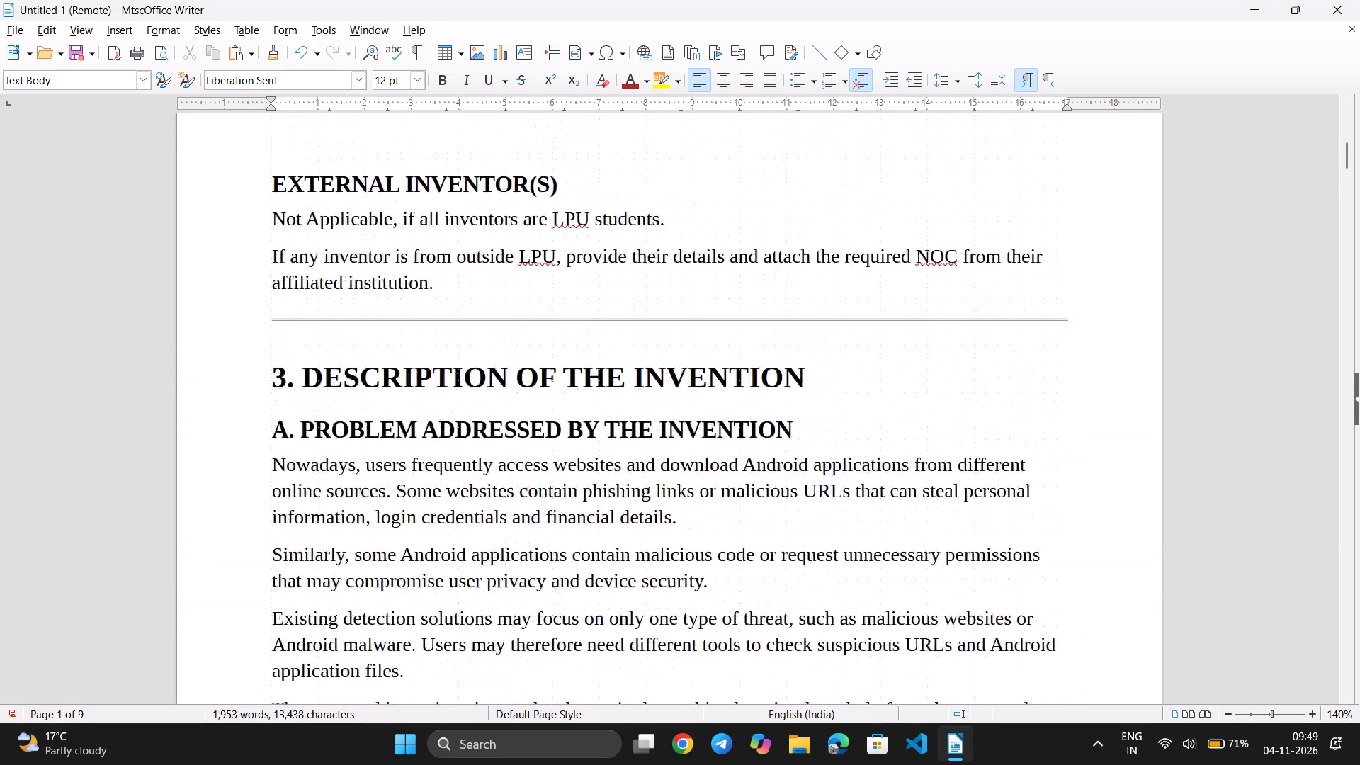
pyautogui.scroll(1, 650, 532)
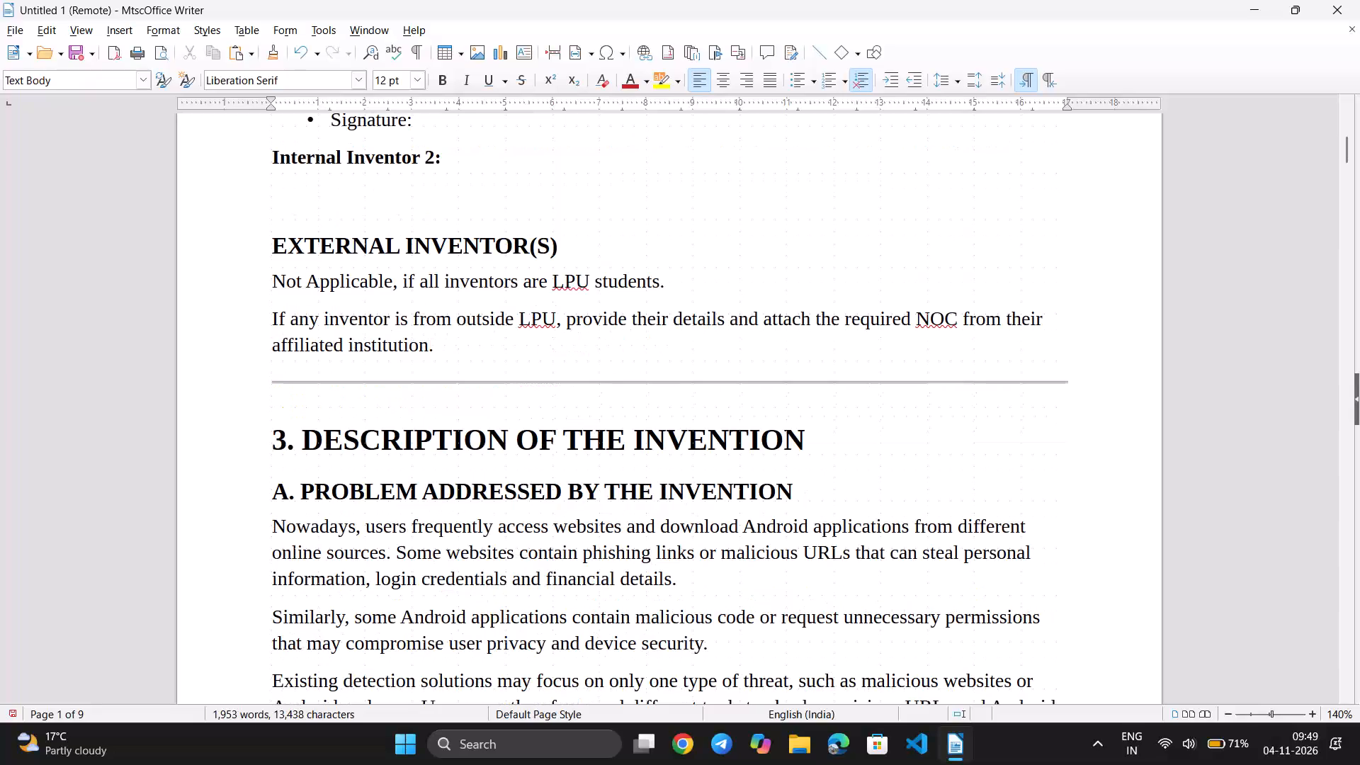
pyautogui.moveTo(455, 359); pyautogui.dragTo(247, 259)
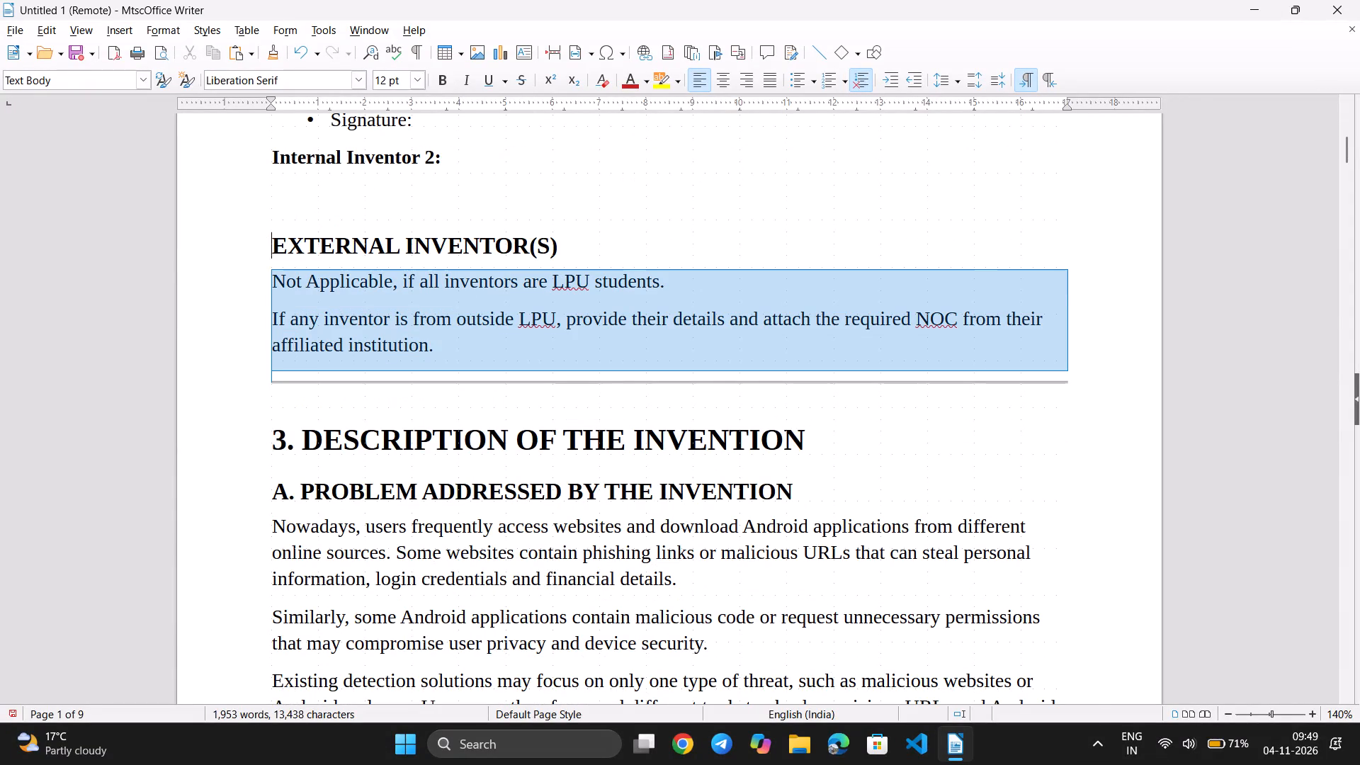
pyautogui.moveTo(247, 259); pyautogui.dragTo(249, 249)
pyautogui.press('BackSpace')
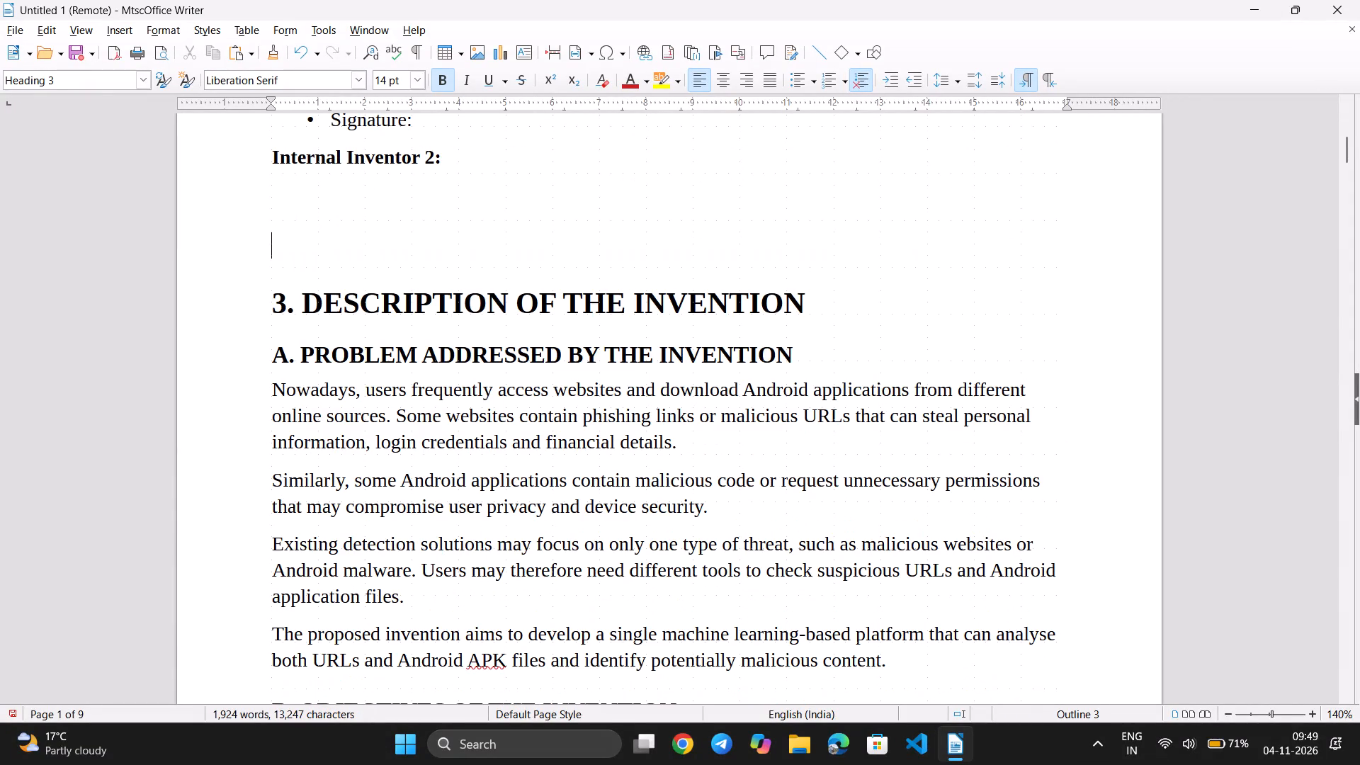
pyautogui.click(278, 259)
pyautogui.press('BackSpace')
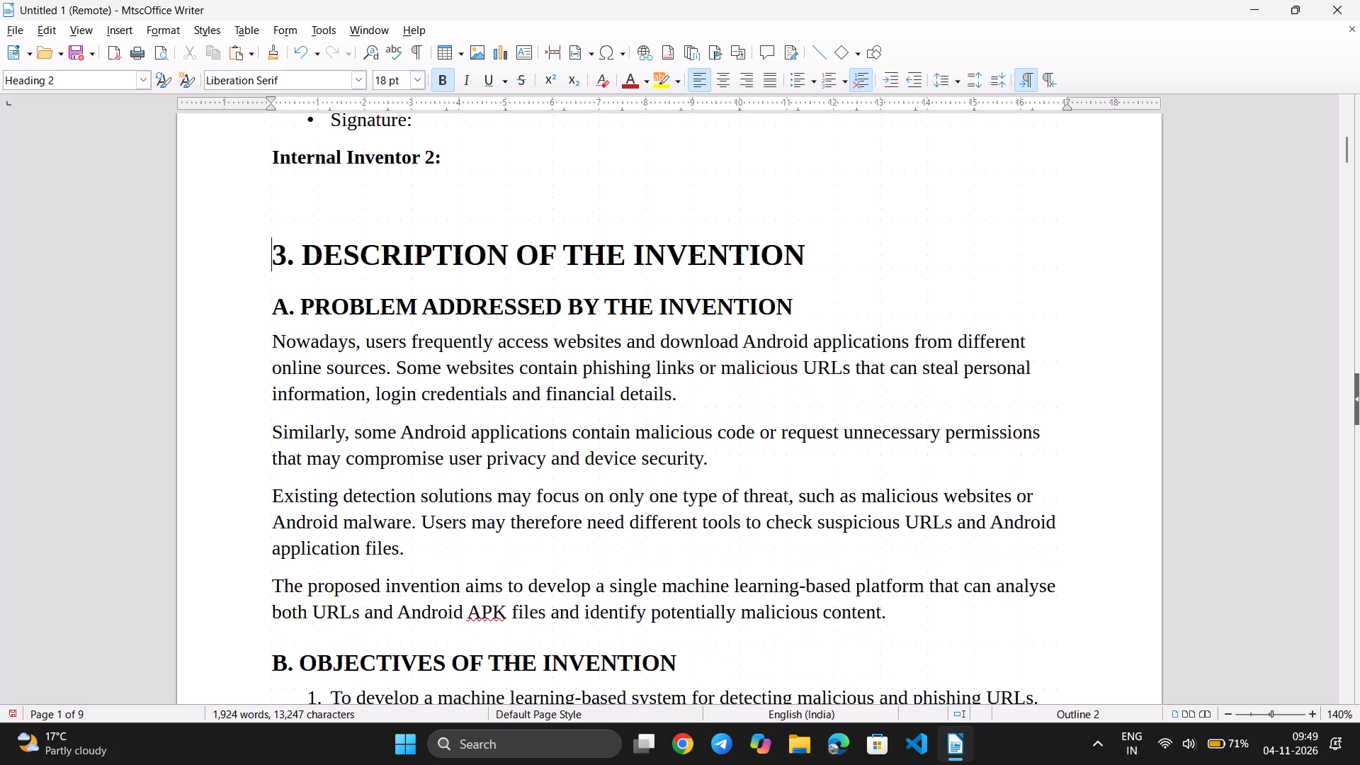
pyautogui.press('BackSpace')
# Look through the remaining pages of the form, from the objectives to the keywords and back to the public disclosure section.
pyautogui.scroll(-3, 278, 259)
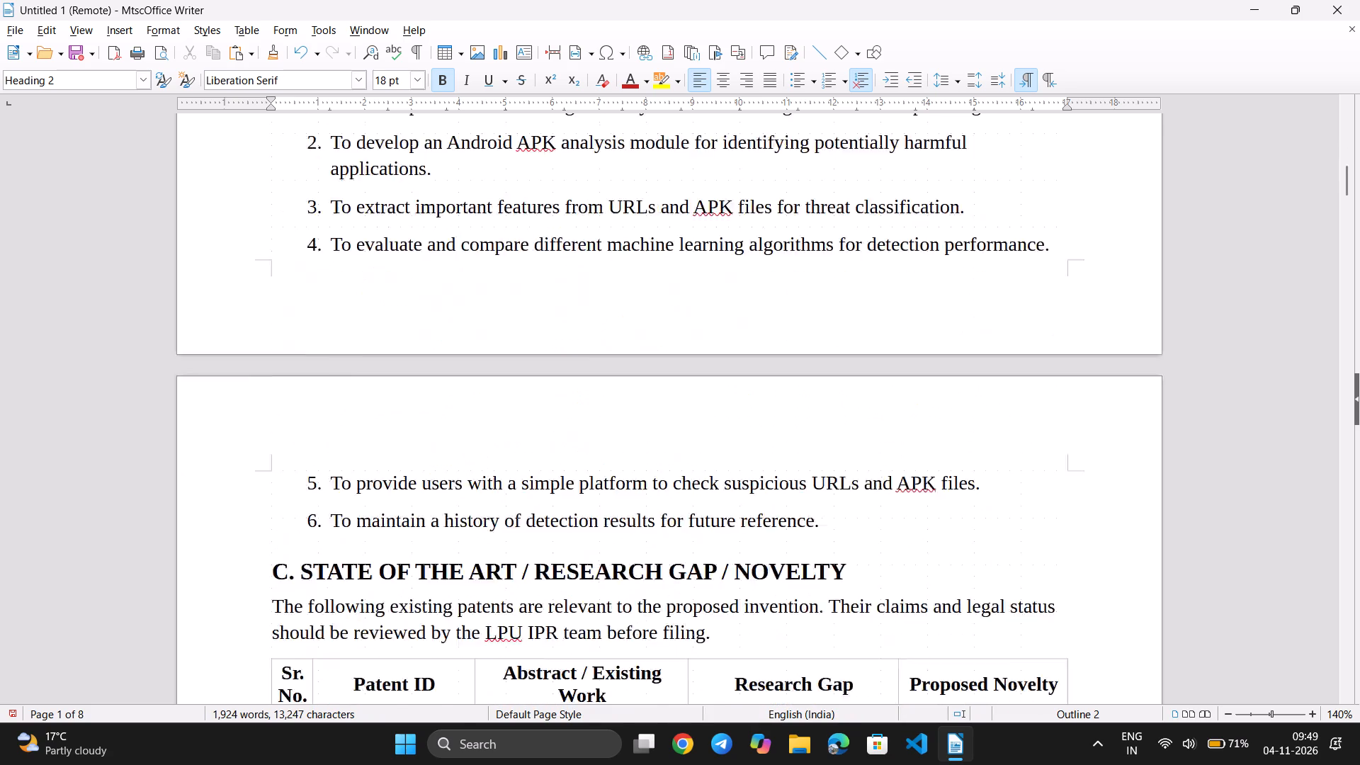
pyautogui.scroll(-12, 278, 259)
pyautogui.scroll(-11, 278, 259)
pyautogui.scroll(1, 278, 259)
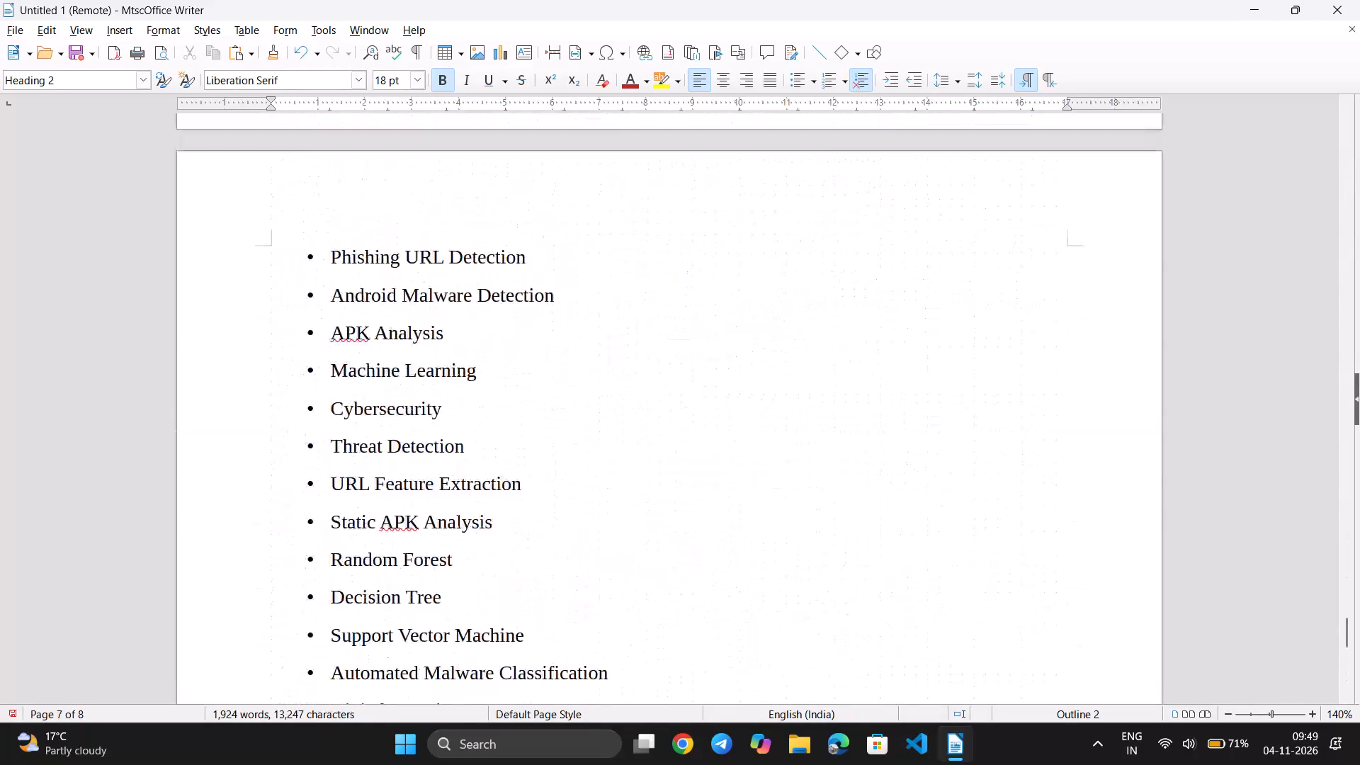
pyautogui.scroll(4, 278, 259)
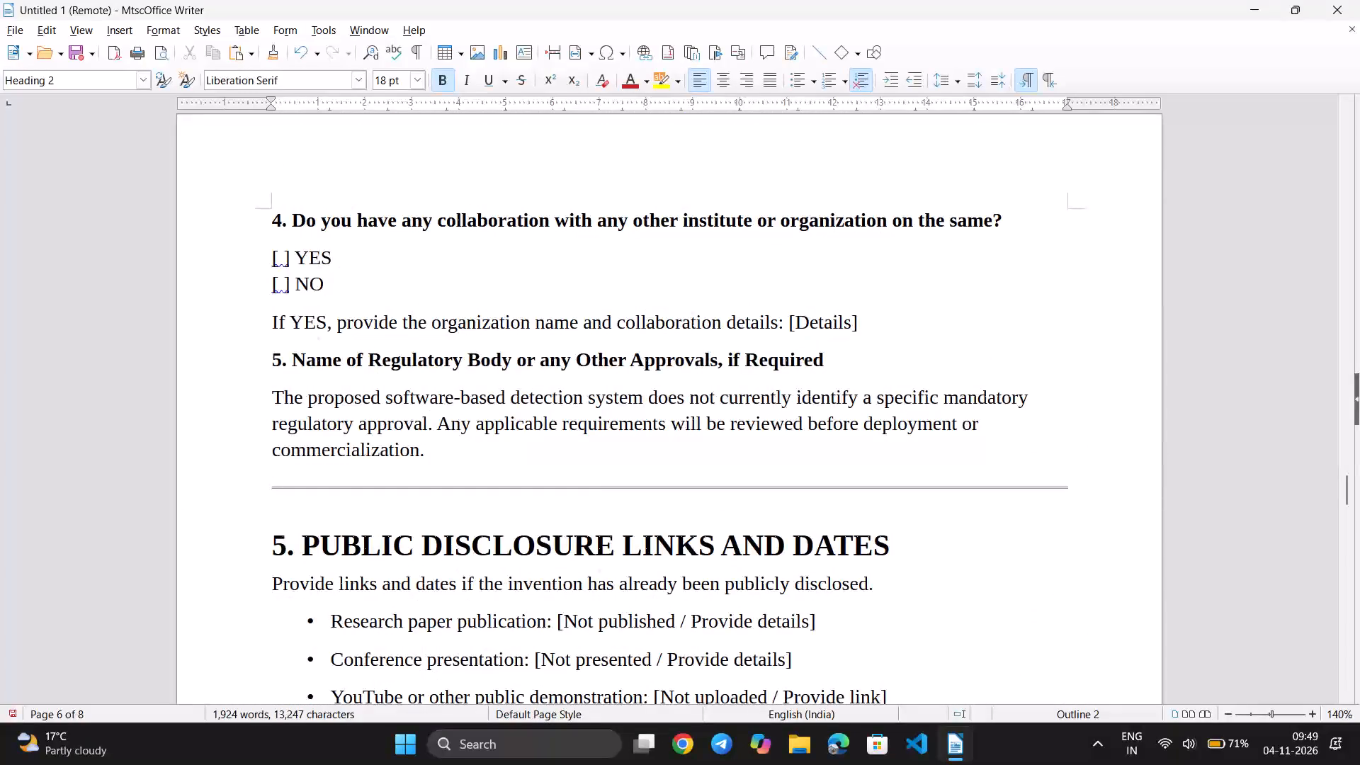
pyautogui.click(684, 749)
pyautogui.click(673, 419)
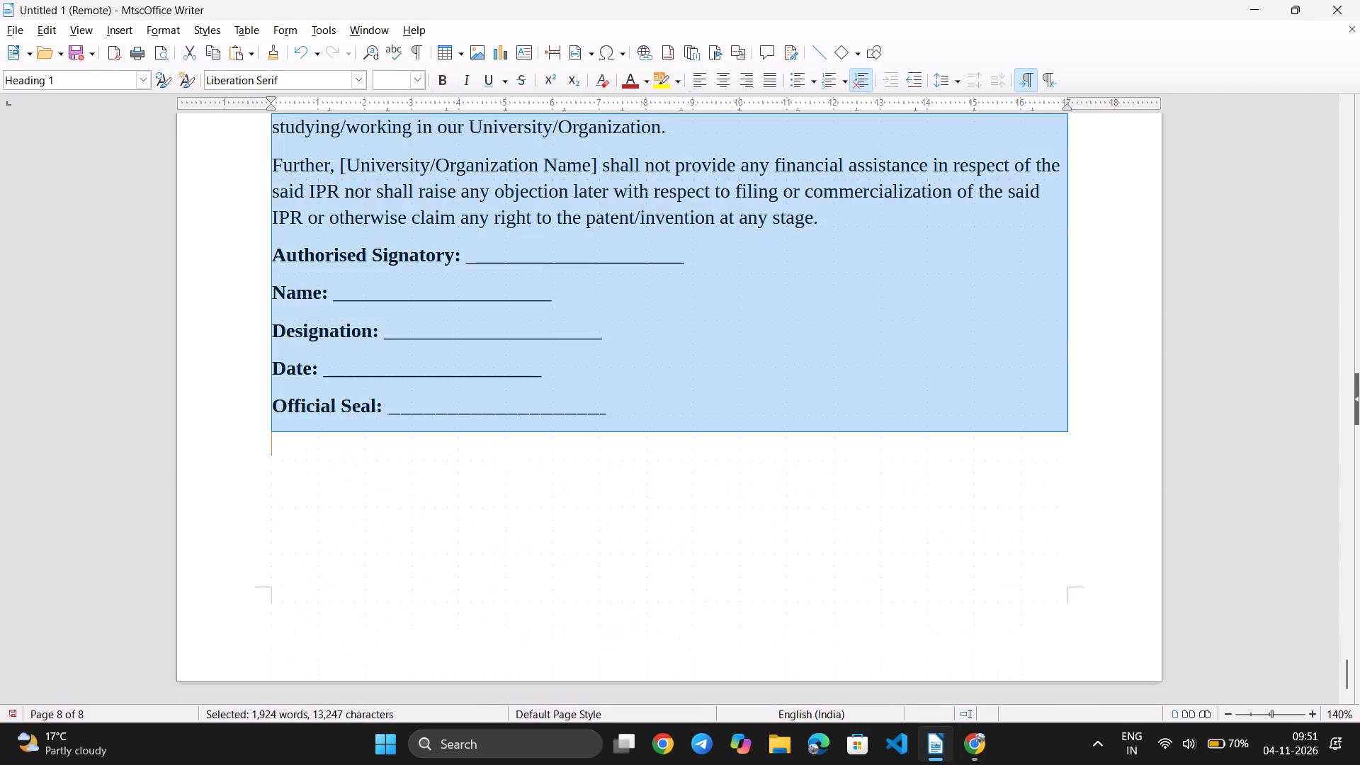
pyautogui.hotkey('ctrl', 'v')
# Delete the "ANNEXURE 3B – COMPLETE FILING" heading and its leftover empty line above "INVENTION DISCLOSURE FORM".
pyautogui.scroll(20, 663, 482)
pyautogui.scroll(3, 663, 482)
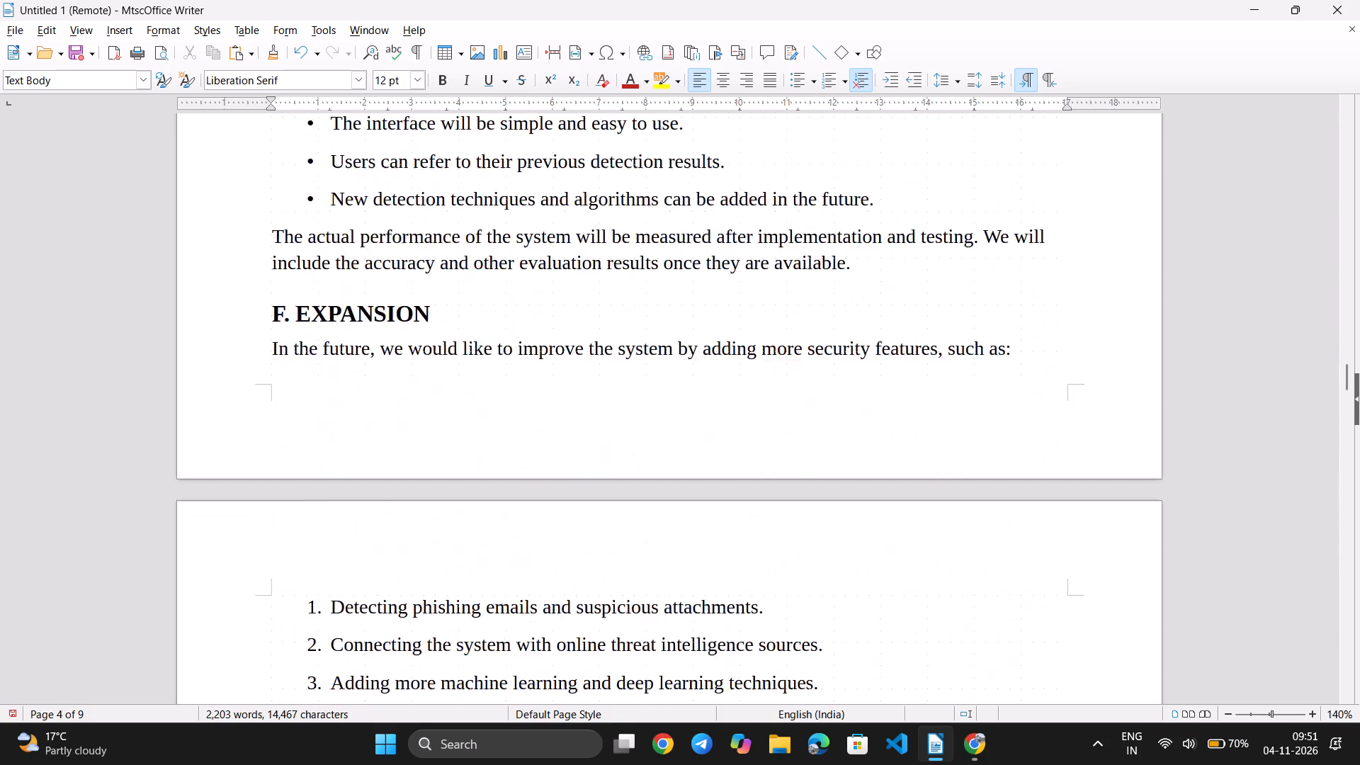
pyautogui.scroll(18, 663, 482)
pyautogui.moveTo(980, 275); pyautogui.dragTo(252, 255)
pyautogui.press('BackSpace')
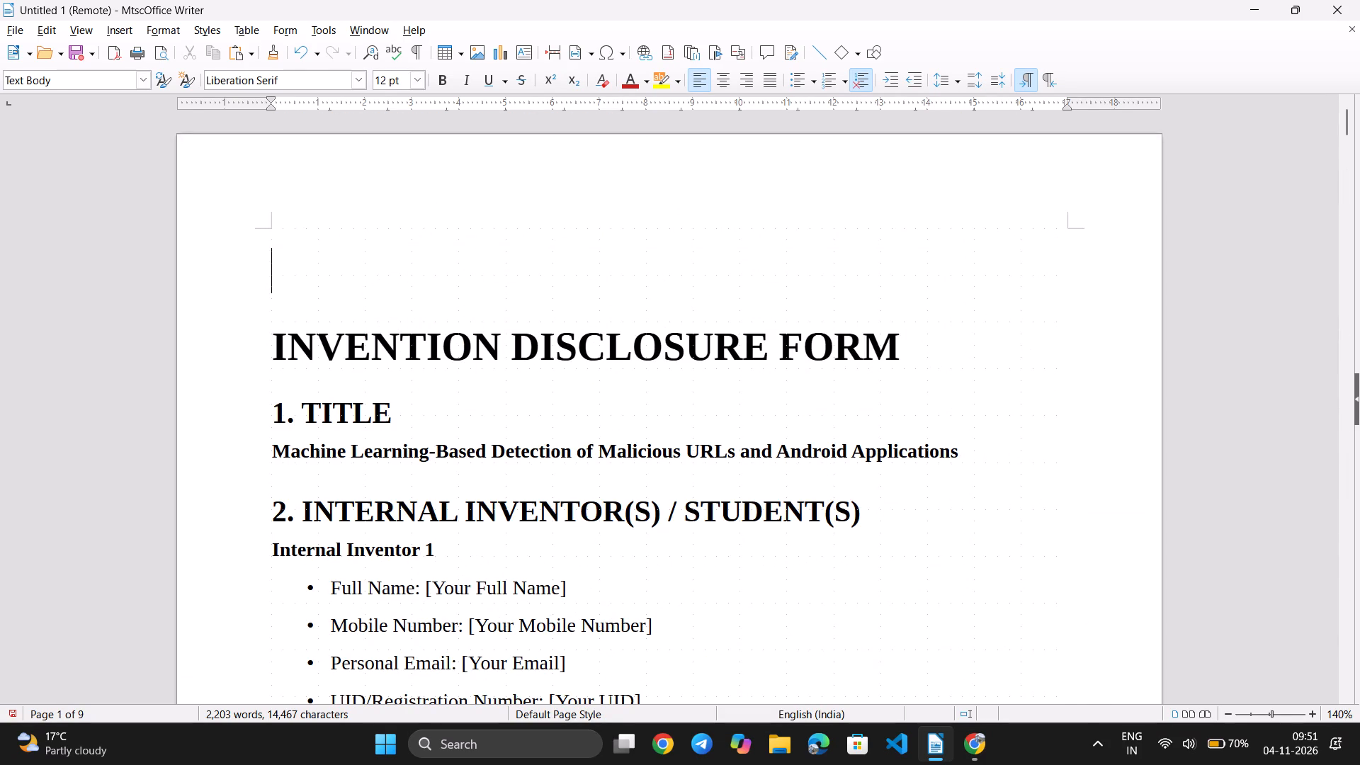
pyautogui.press('Down')
pyautogui.press('BackSpace')
pyautogui.press('BackSpace')
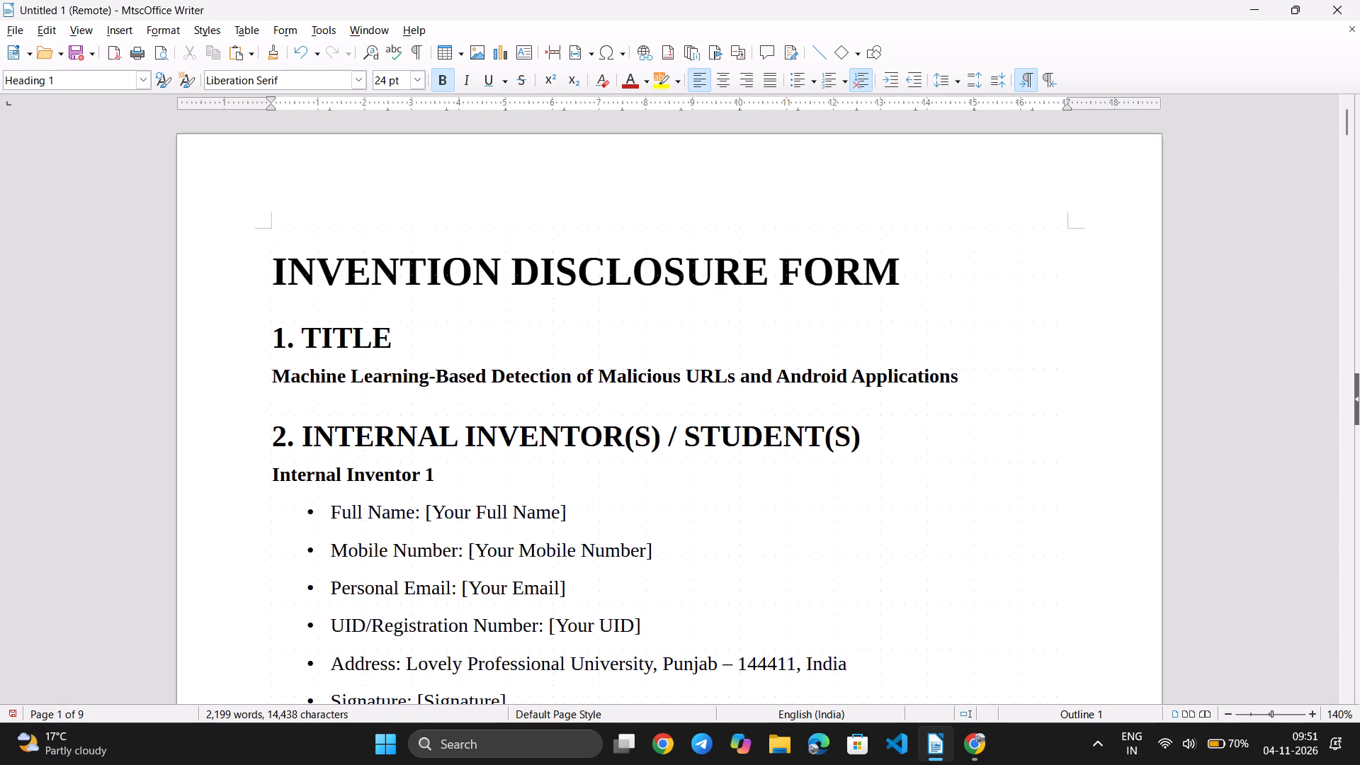
# Remove the bracketed placeholders after Full Name, Mobile Number, Personal Email and UID/Registration Number under Internal Inventor 1.
pyautogui.scroll(-1, 252, 255)
pyautogui.scroll(2, 252, 255)
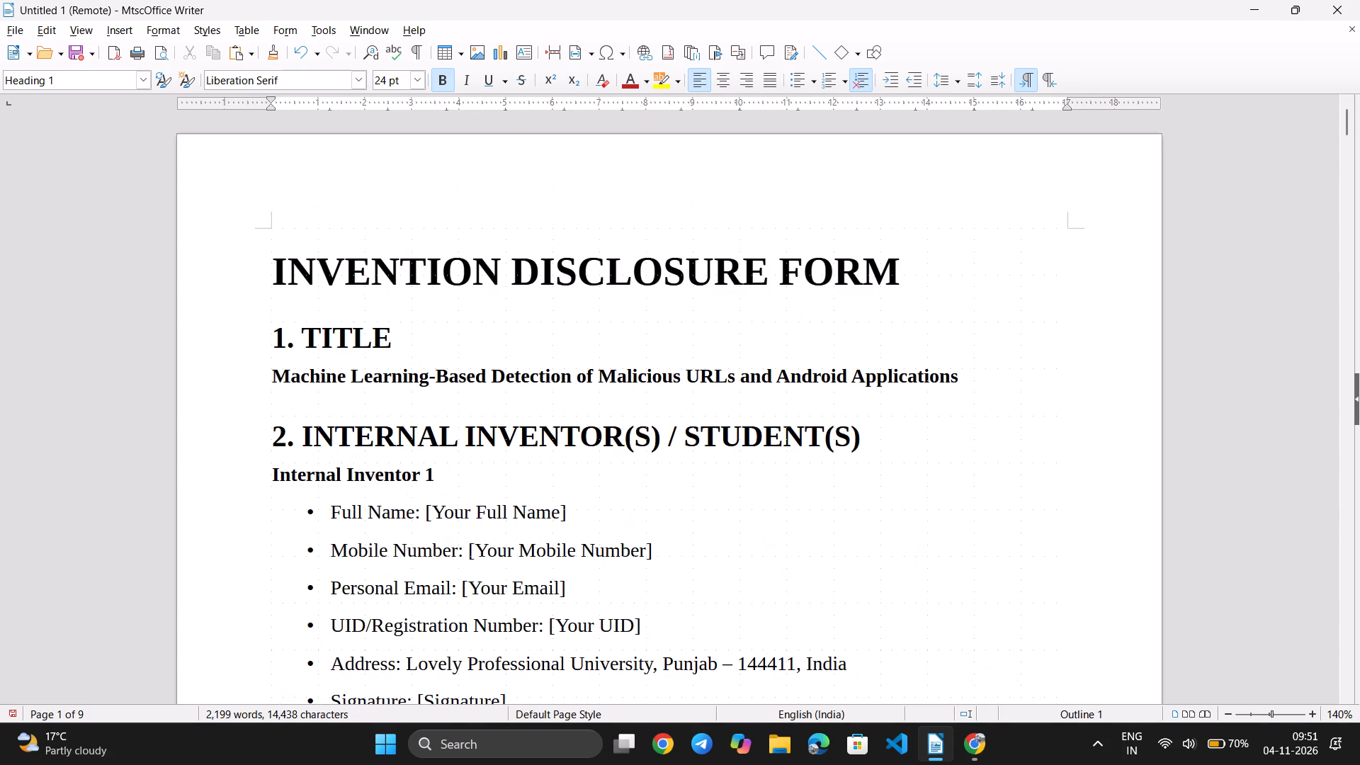
pyautogui.scroll(-1, 576, 486)
pyautogui.scroll(1, 578, 416)
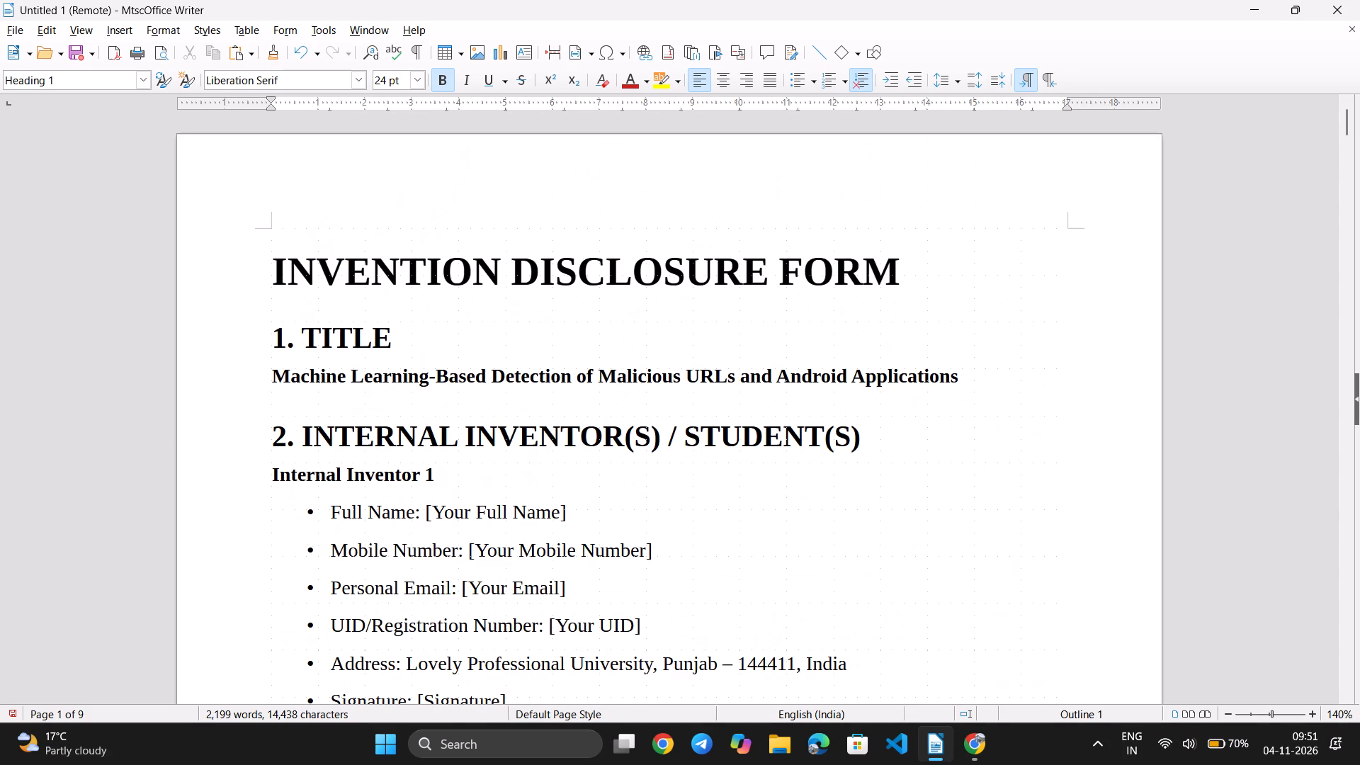
pyautogui.moveTo(577, 515); pyautogui.dragTo(565, 516)
pyautogui.moveTo(565, 516); pyautogui.dragTo(426, 506)
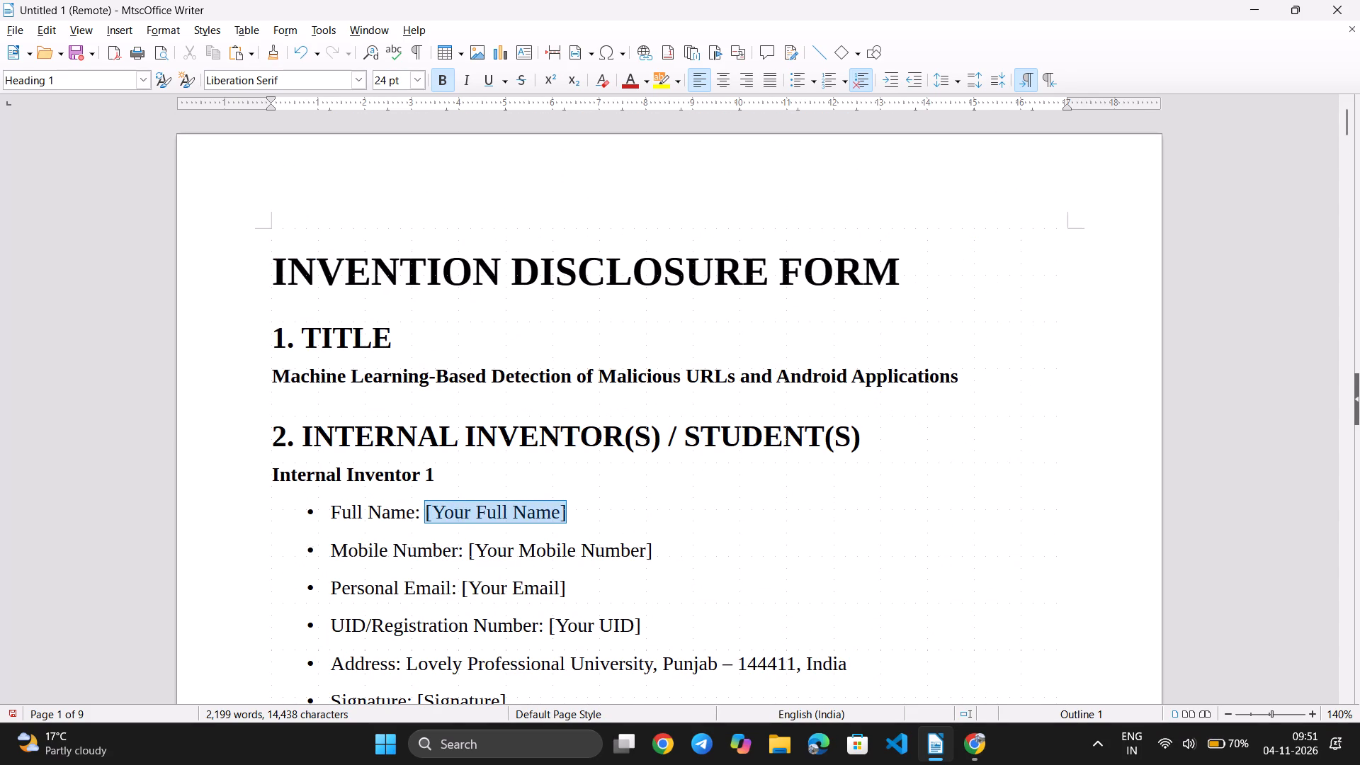
pyautogui.press('BackSpace')
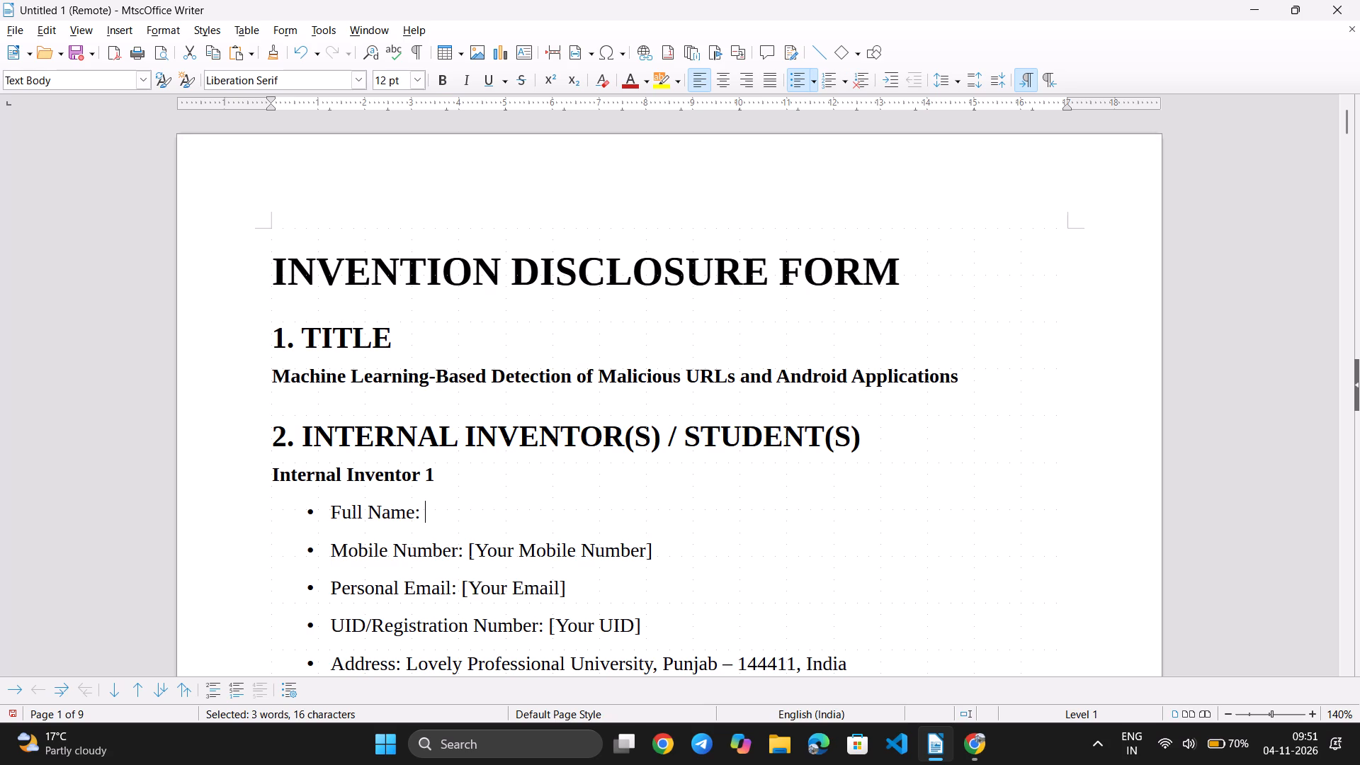
pyautogui.moveTo(653, 554); pyautogui.dragTo(484, 539)
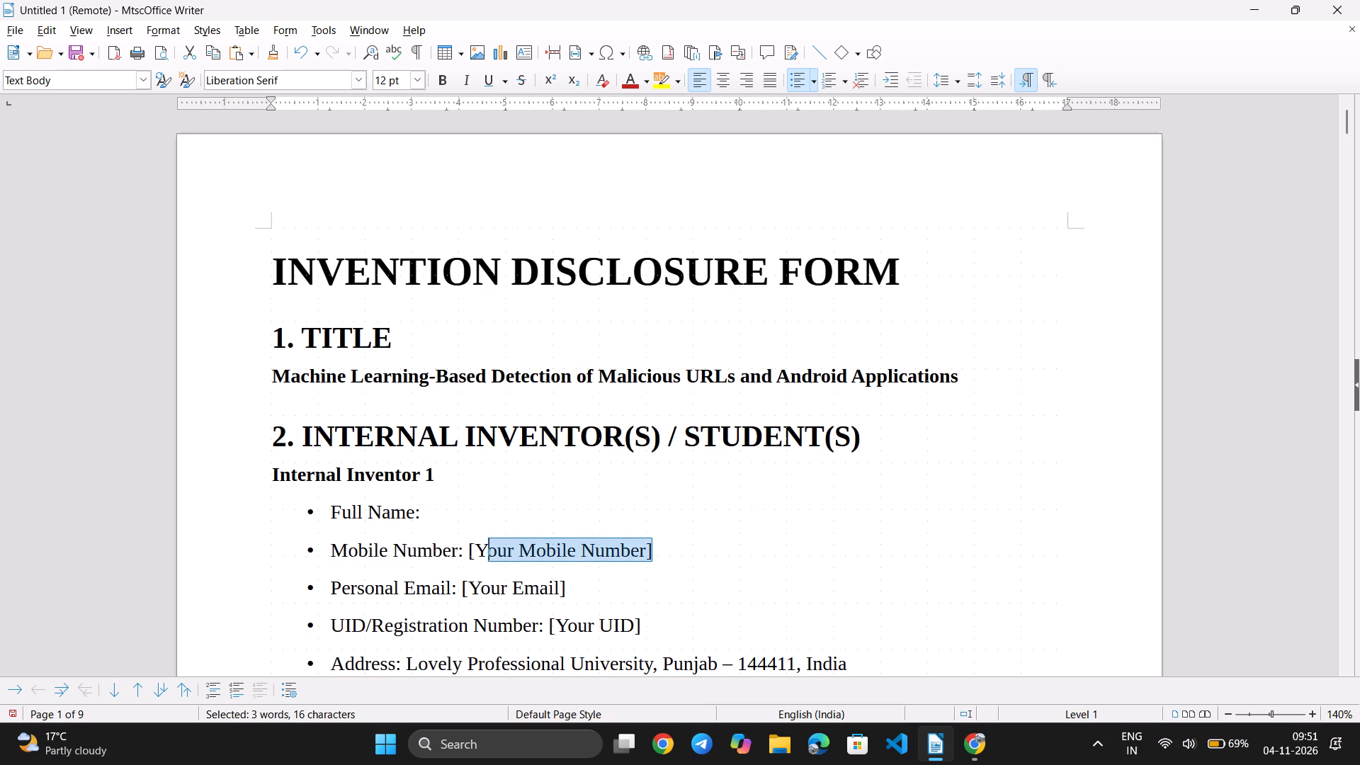
pyautogui.moveTo(484, 539); pyautogui.dragTo(468, 546)
pyautogui.press('BackSpace')
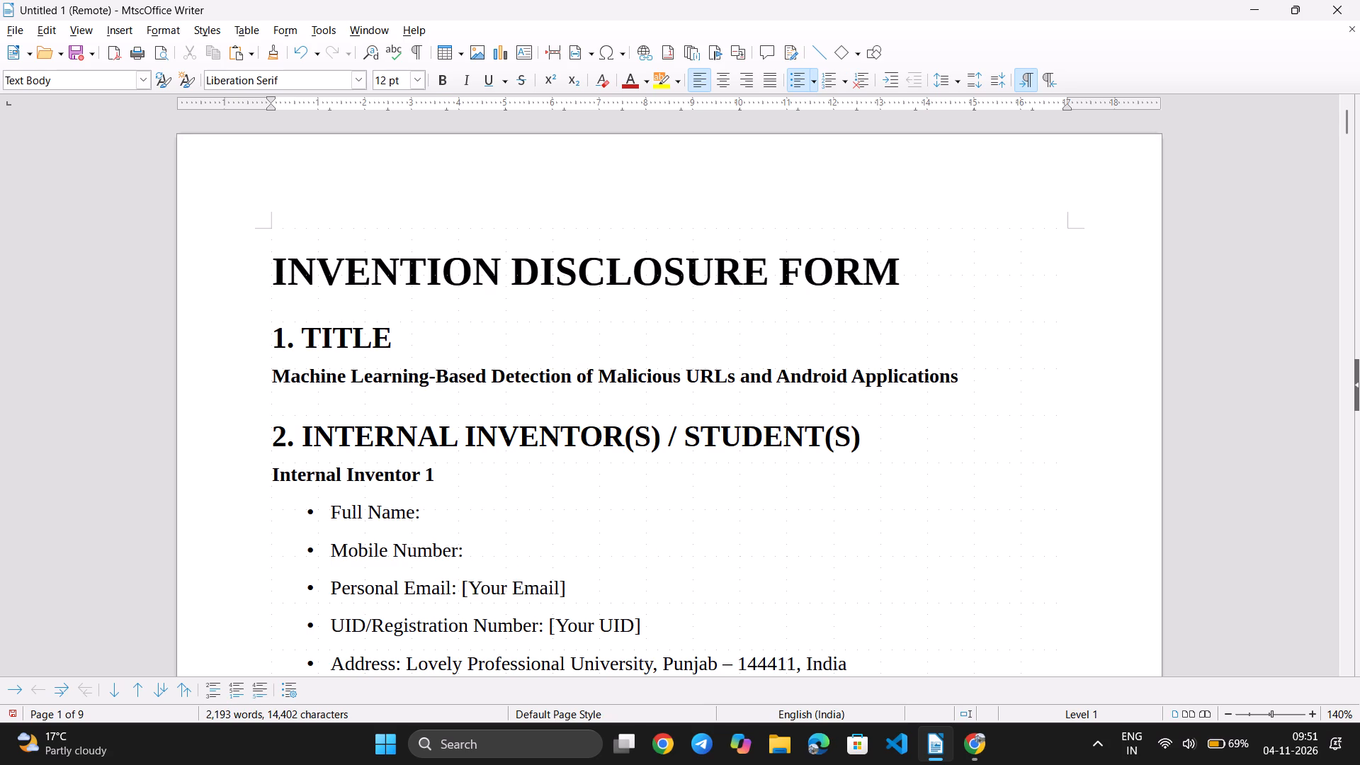
pyautogui.moveTo(569, 592); pyautogui.dragTo(463, 582)
pyautogui.press('BackSpace')
pyautogui.moveTo(644, 626); pyautogui.dragTo(534, 625)
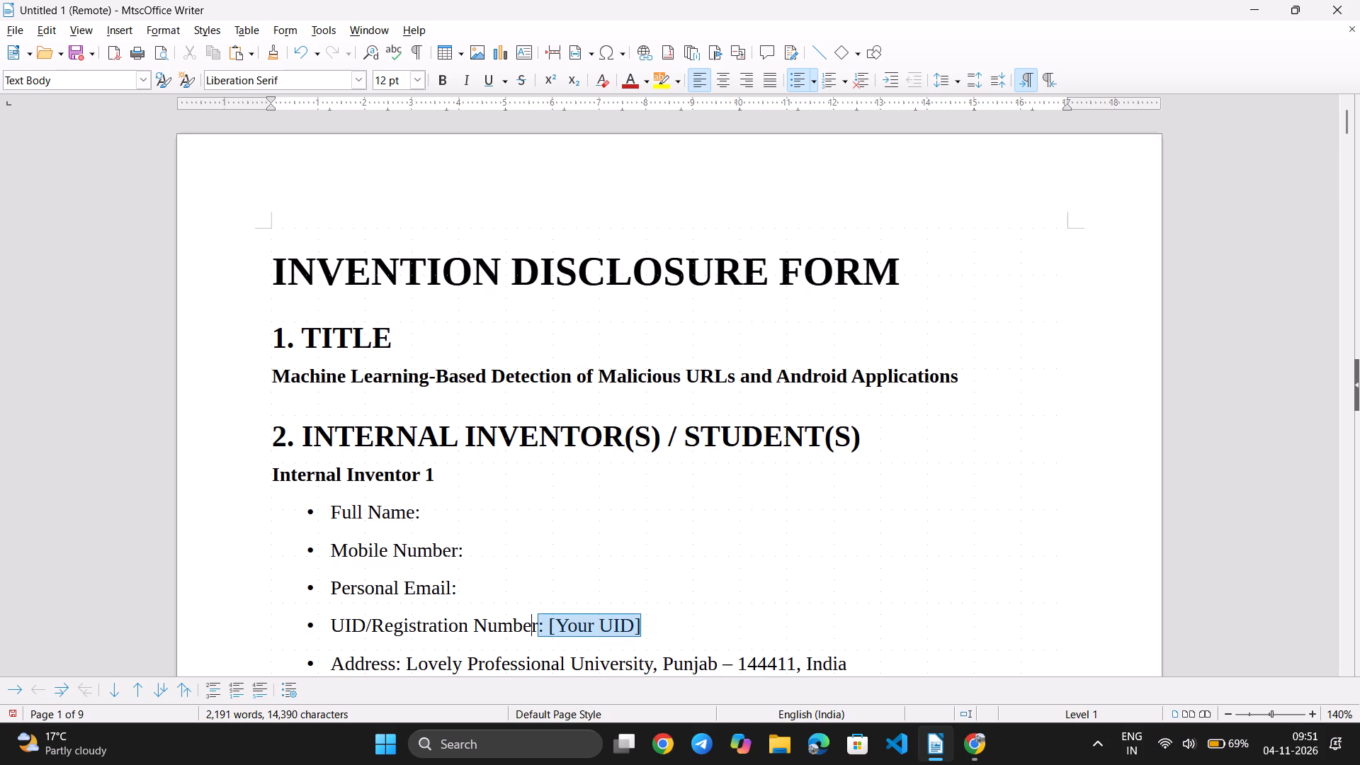
pyautogui.moveTo(534, 625); pyautogui.dragTo(547, 624)
pyautogui.press('BackSpace')
# Change the "Additional Internal Inventors:" label below the Signature line to "Internal Inventor 2:".
pyautogui.scroll(-1, 547, 624)
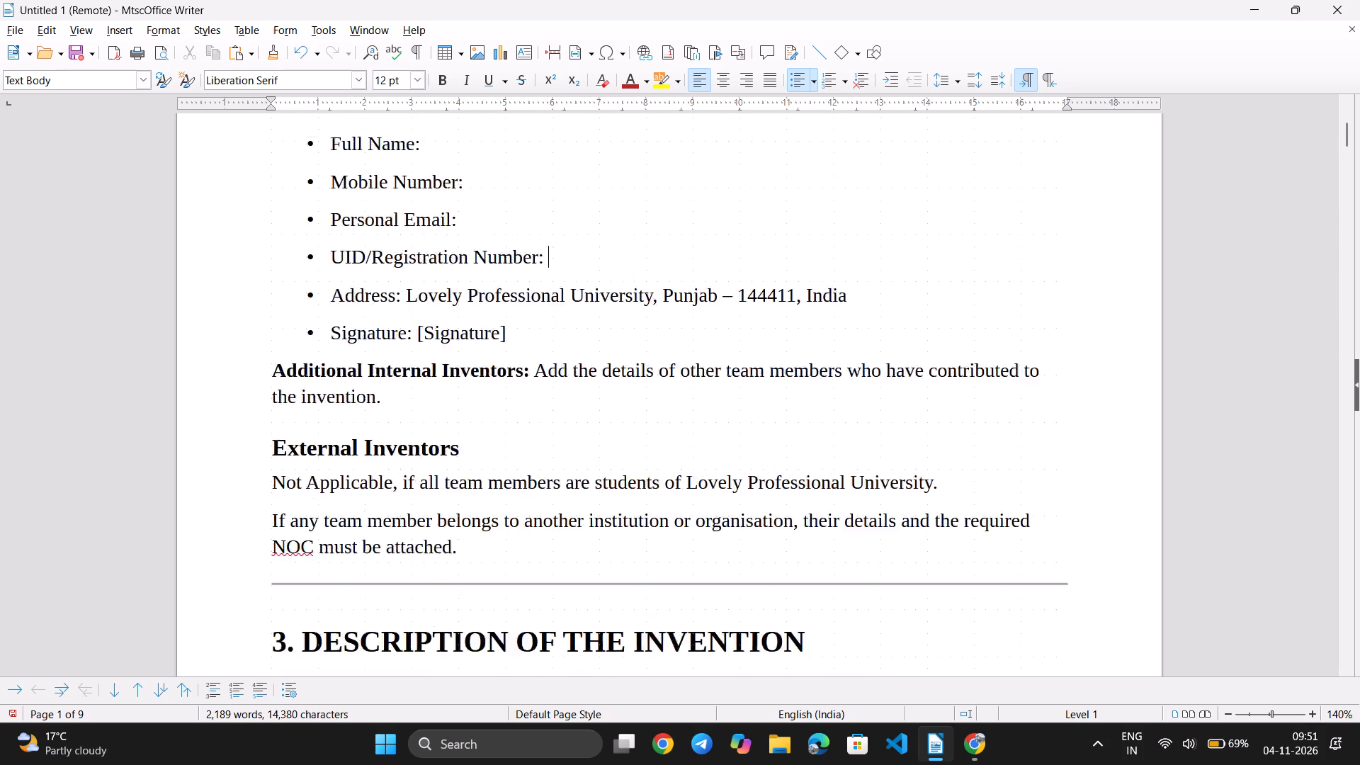
pyautogui.scroll(-1, 547, 624)
pyautogui.hscroll(1, 547, 624)
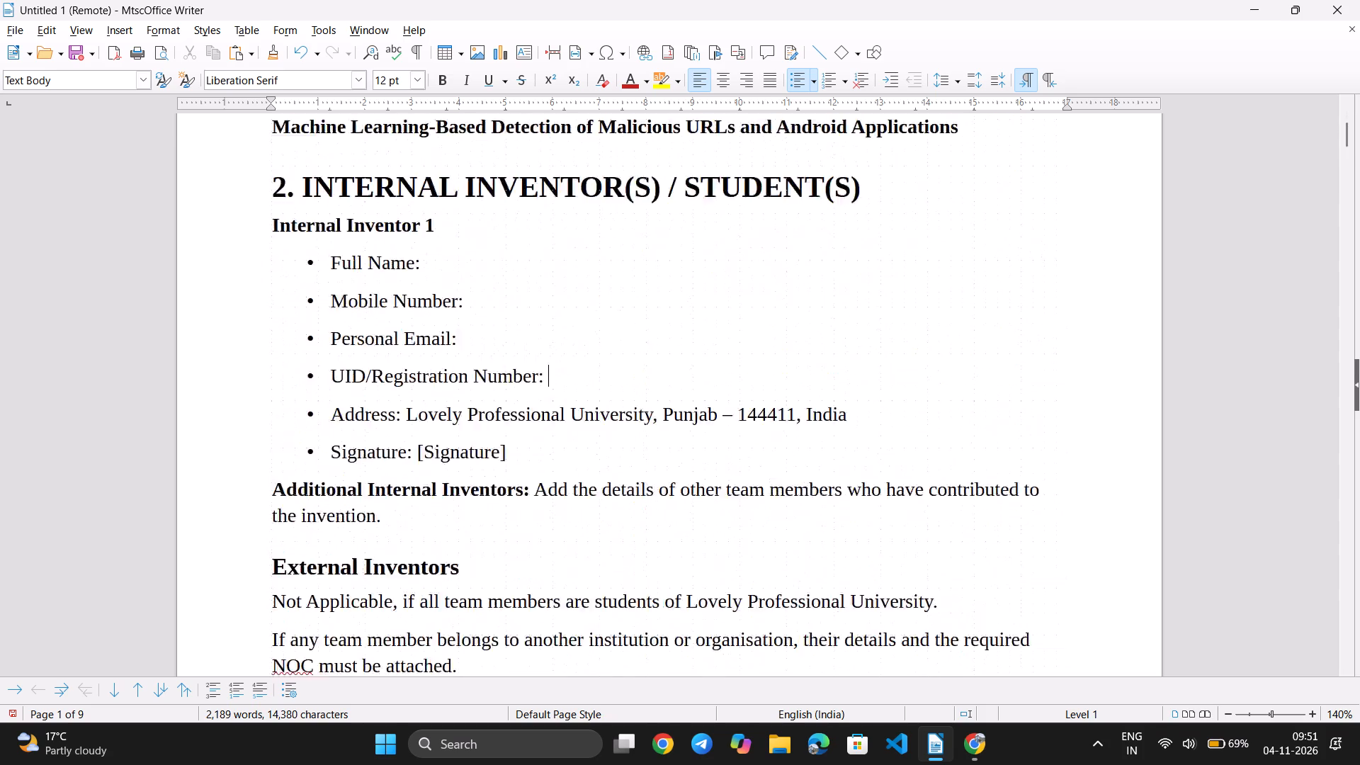
pyautogui.hscroll(1, 547, 624)
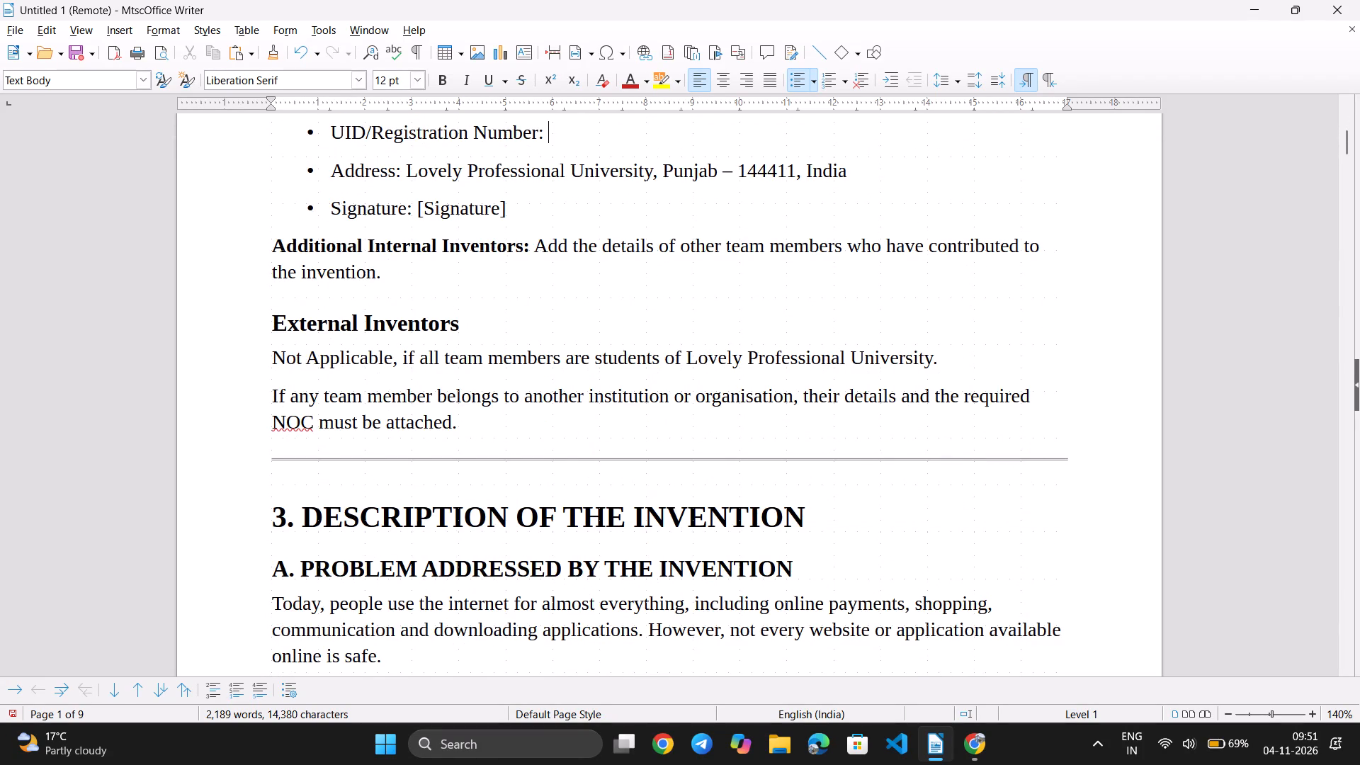
pyautogui.click(366, 247)
pyautogui.press('BackSpace')
pyautogui.press('BackSpace')
pyautogui.press('BackSpace')
pyautogui.press('BackSpace')
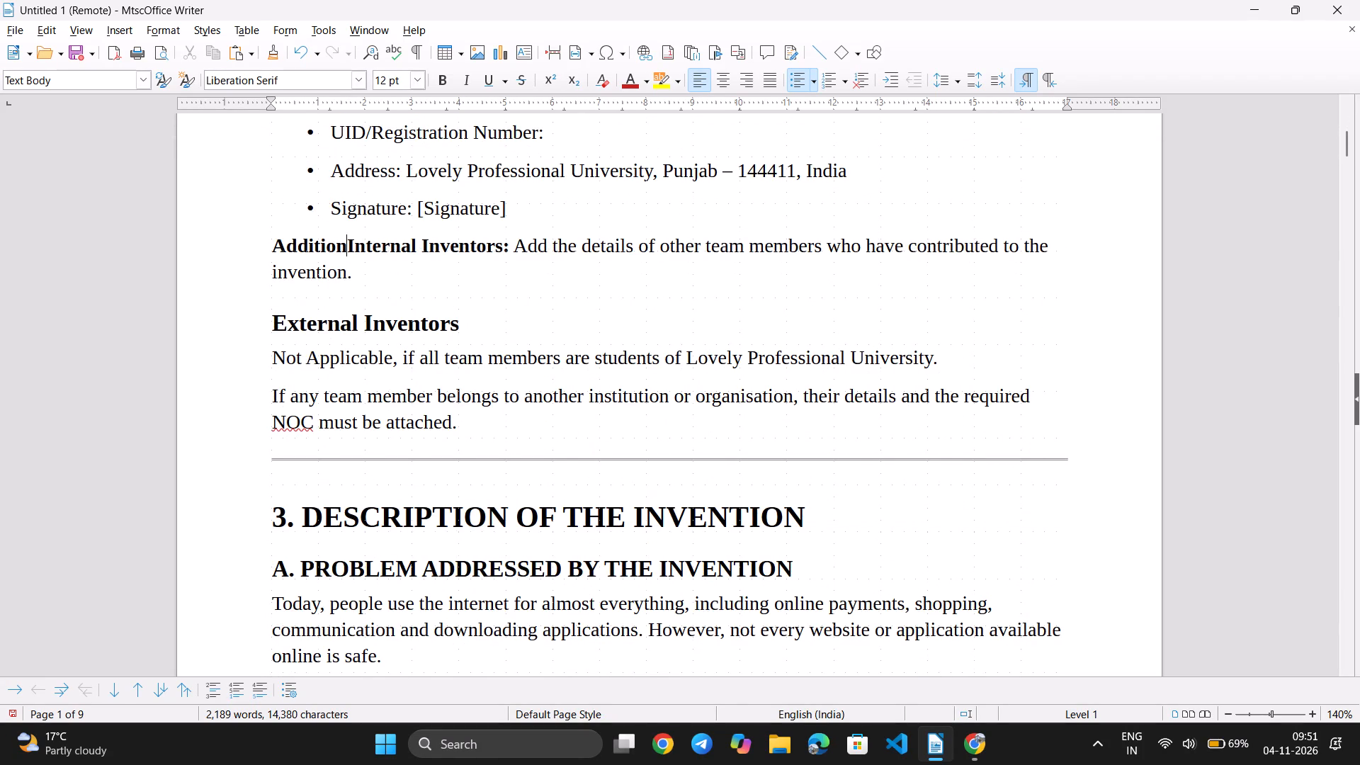
pyautogui.press('BackSpace')
pyautogui.press('BackSpace')
pyautogui.press('BackSpace')
pyautogui.press('BackSpace')
pyautogui.press('BackSpace')
pyautogui.press('BackSpace')
pyautogui.press('BackSpace')
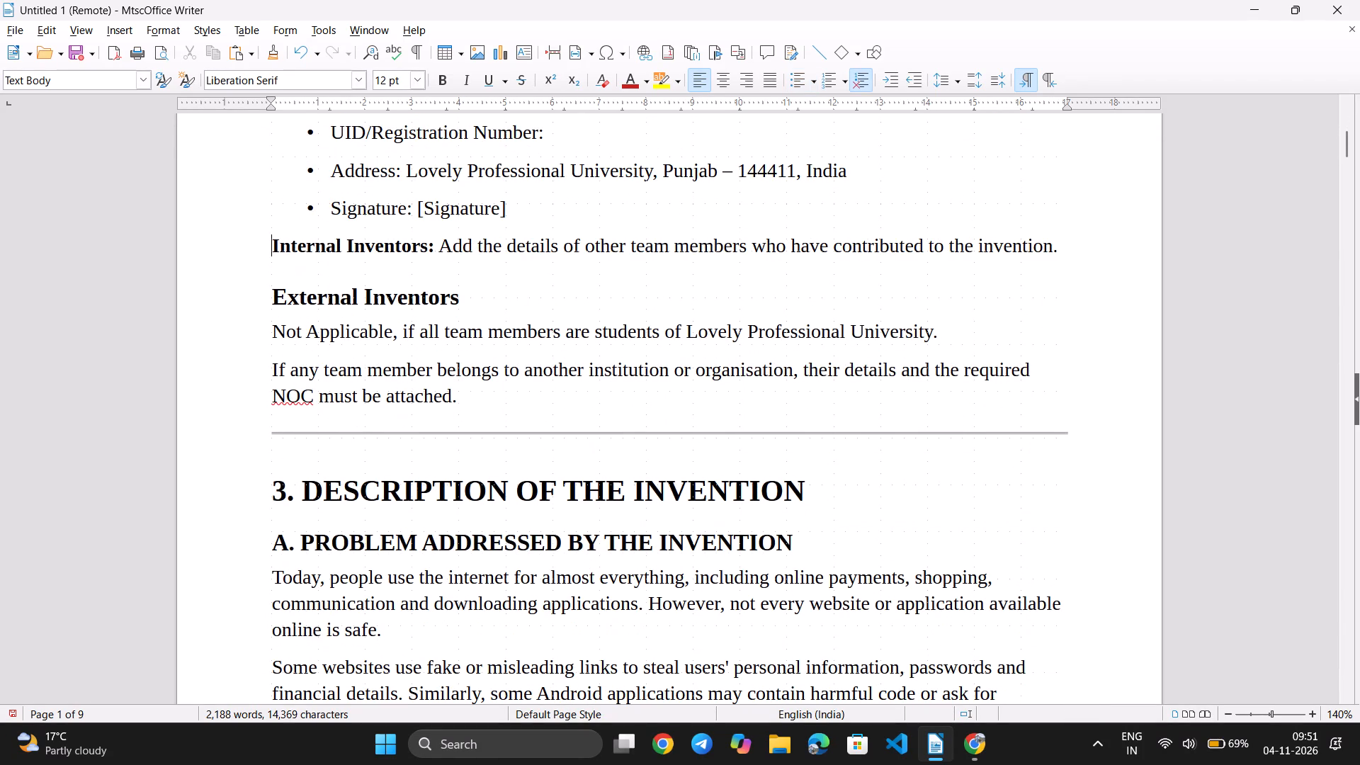
pyautogui.press('Right')
pyautogui.press('Right')
pyautogui.press('Right')
pyautogui.press('Right')
pyautogui.press('Right')
pyautogui.press('Right')
pyautogui.press('Right')
pyautogui.press('Right')
pyautogui.press('Right')
pyautogui.press('Right')
pyautogui.press('Right')
pyautogui.press('Right')
pyautogui.press('Right')
pyautogui.press('Right')
pyautogui.press('Right')
pyautogui.press('Right')
pyautogui.press('Right')
pyautogui.press('Right')
pyautogui.press('Right')
pyautogui.press('Left')
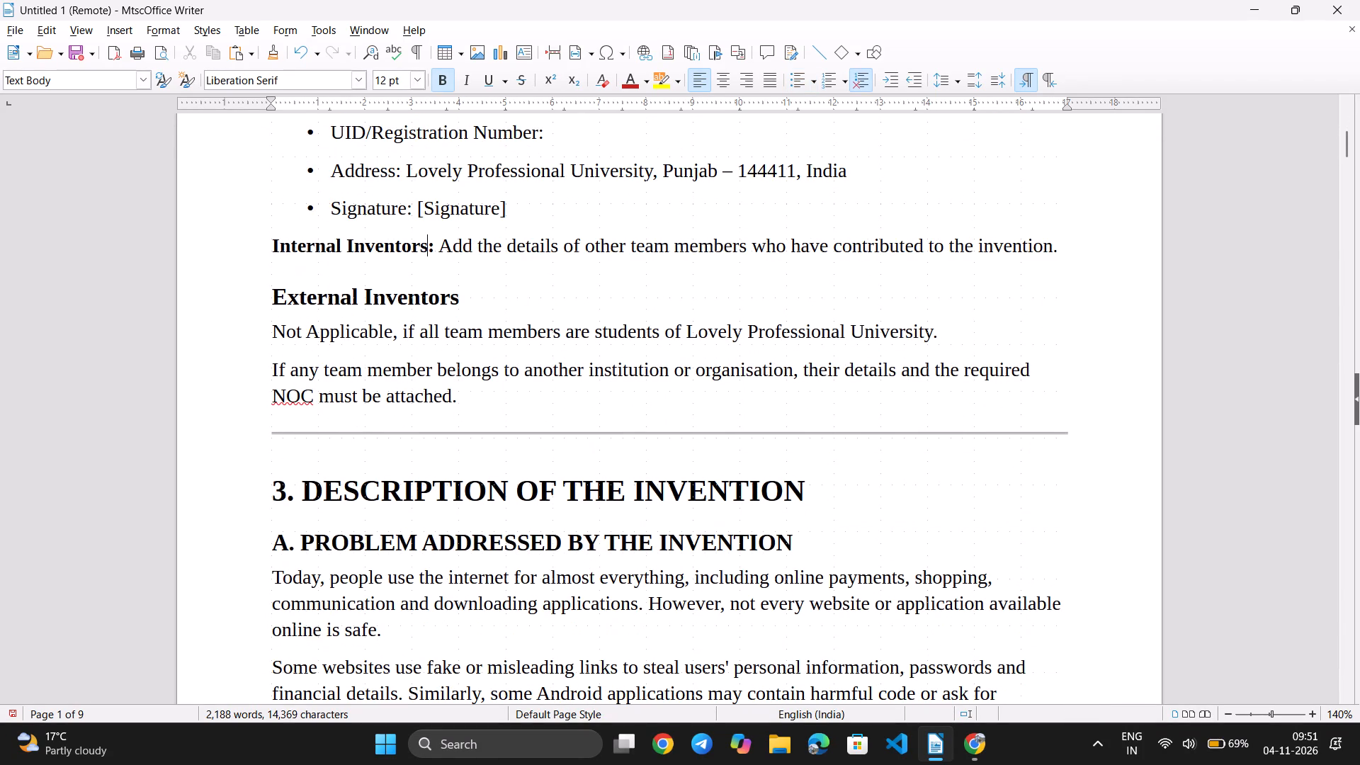
pyautogui.press('BackSpace')
pyautogui.press('space')
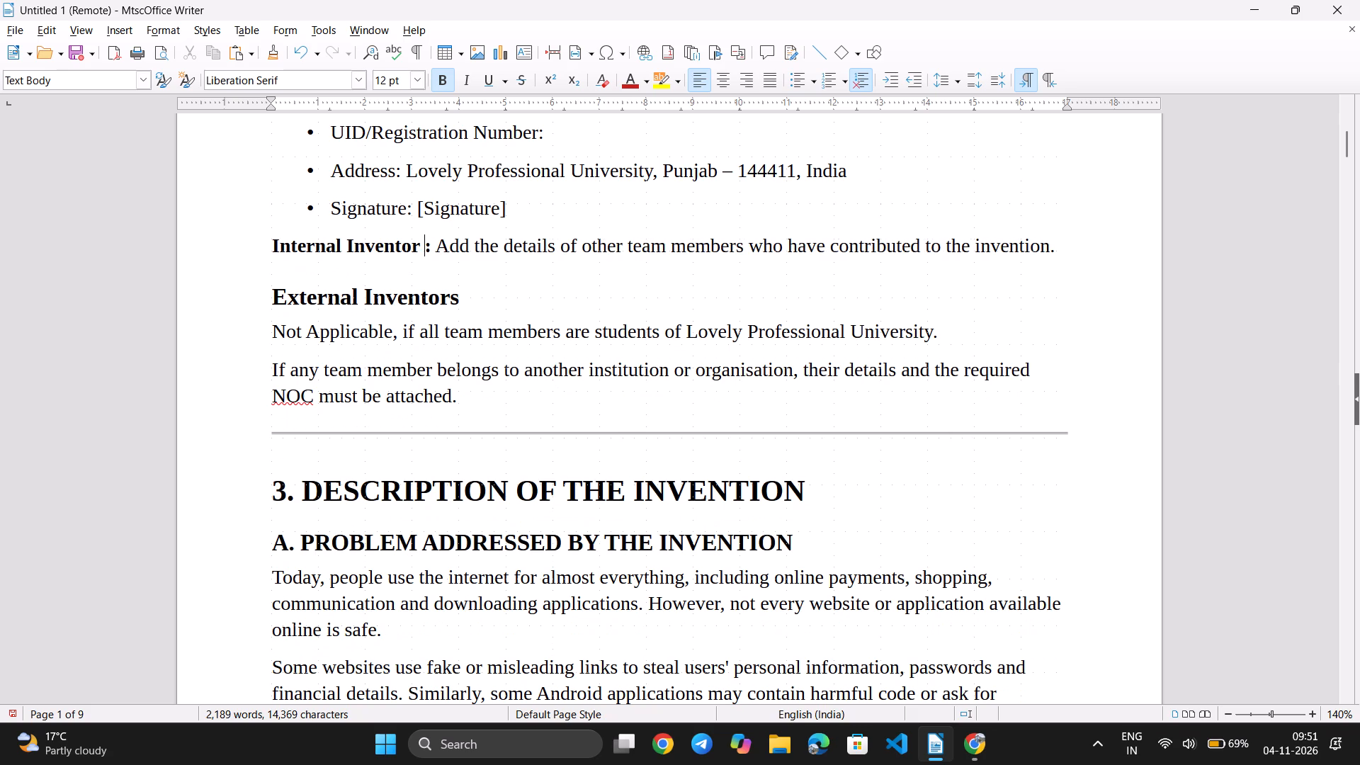
pyautogui.press('2')
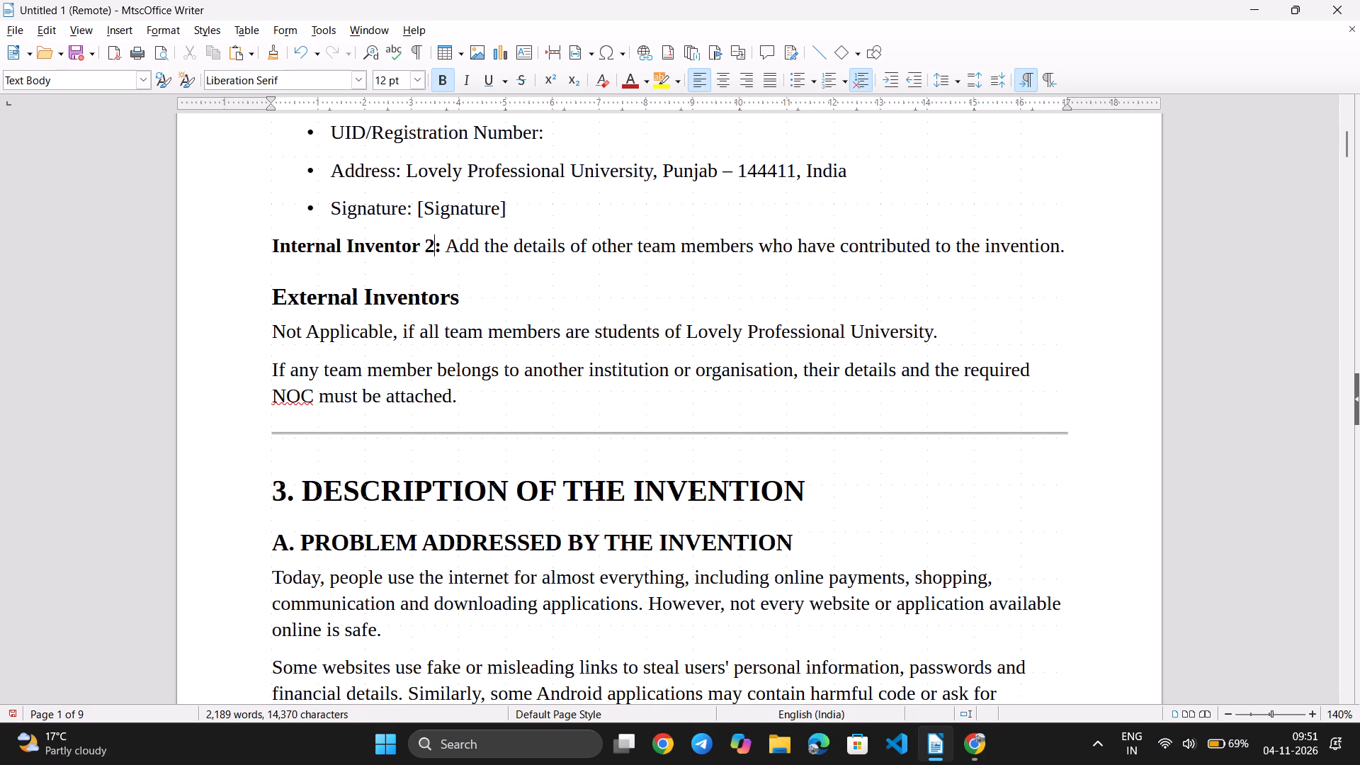
# Delete the instruction about adding other team members' details after the "Internal Inventor 2:" label.
pyautogui.moveTo(447, 241); pyautogui.dragTo(1032, 241)
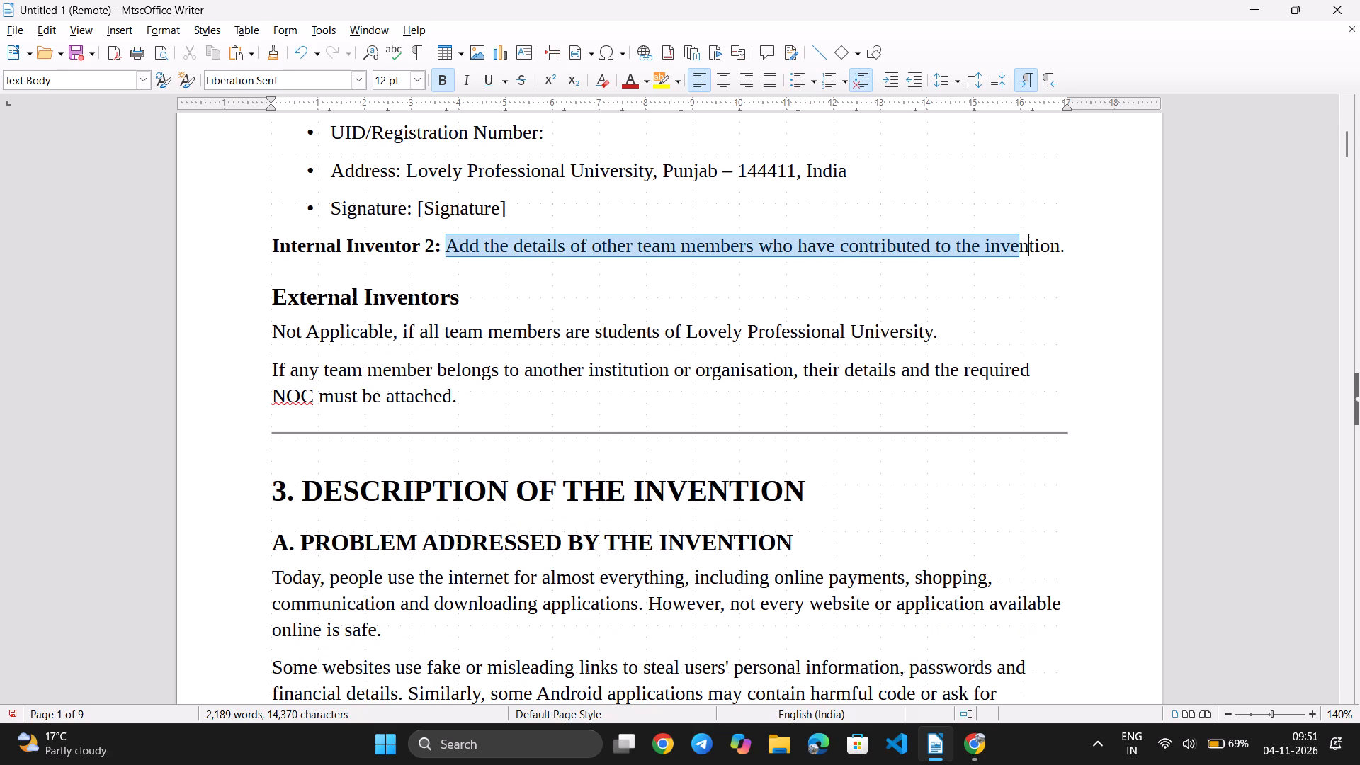
pyautogui.moveTo(1032, 241); pyautogui.dragTo(1068, 240)
pyautogui.press('BackSpace')
pyautogui.press('BackSpace')
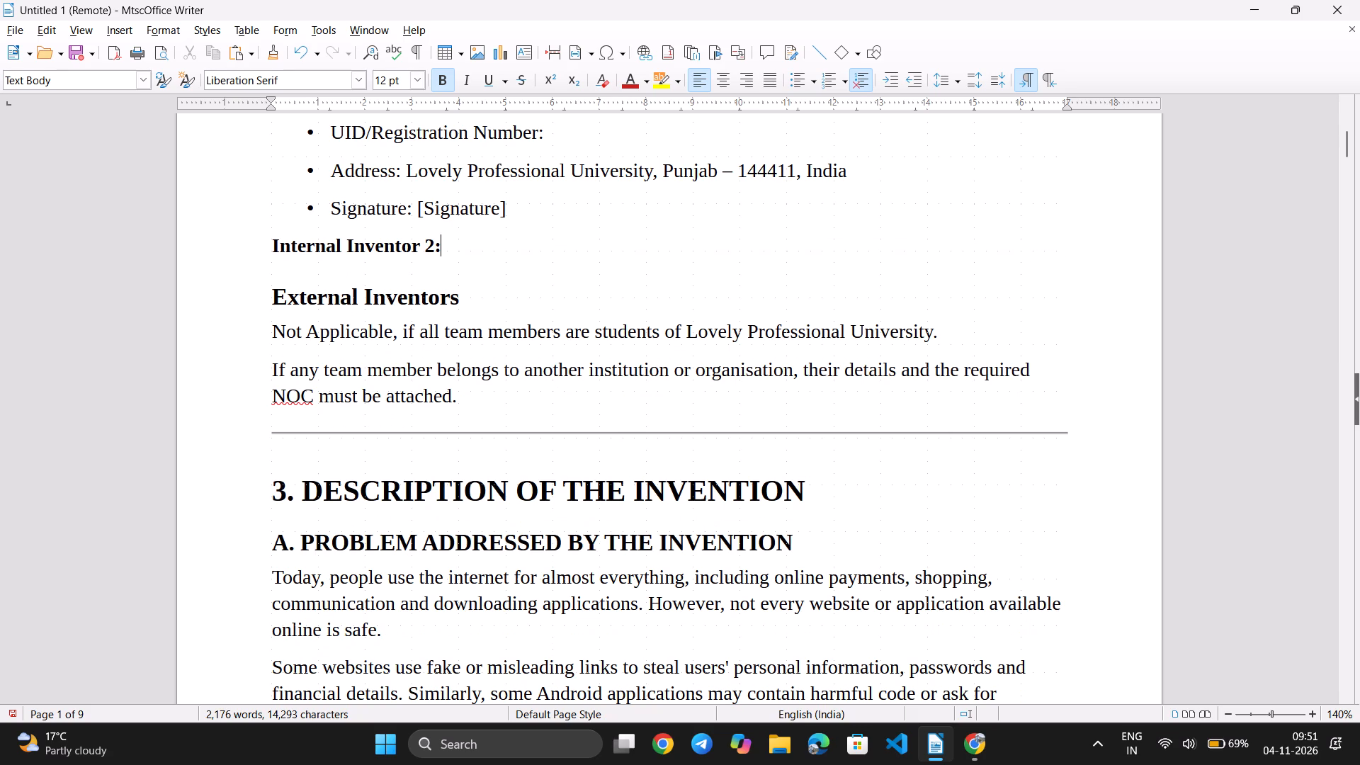
# Delete the External Inventors section with its heading, both paragraphs and the divider line before section 3.
pyautogui.moveTo(273, 293); pyautogui.dragTo(858, 432)
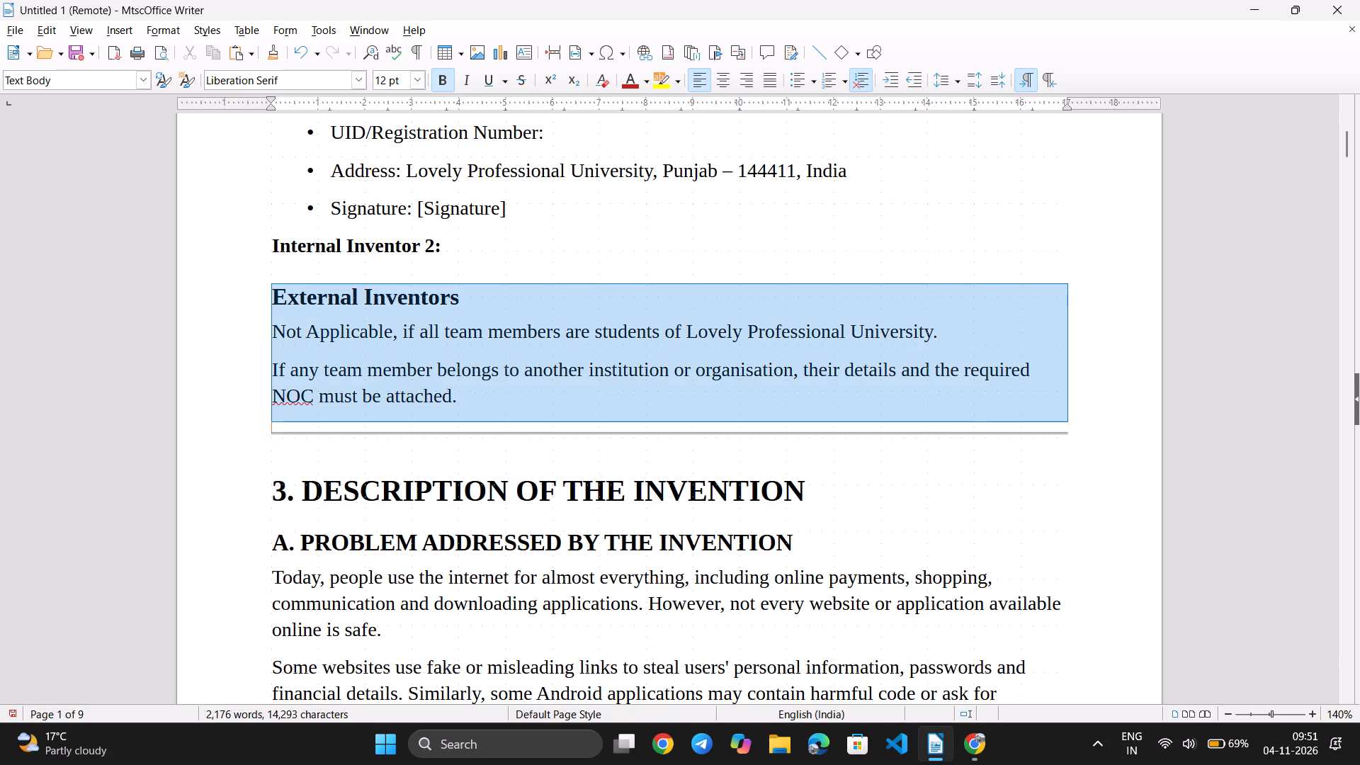
pyautogui.moveTo(858, 432); pyautogui.dragTo(878, 413)
pyautogui.press('BackSpace')
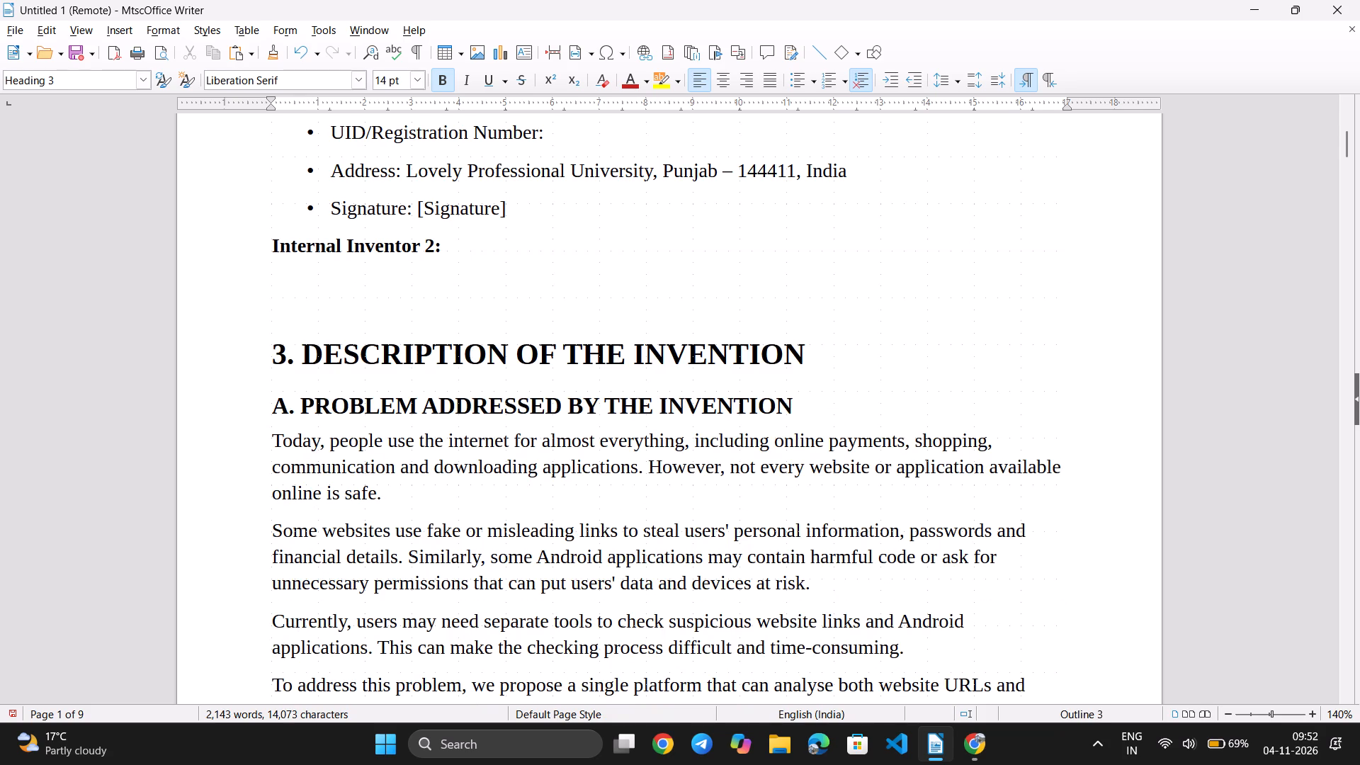
# Review the rest of the form from section 3, Description of the Invention, through to the end of the document.
pyautogui.scroll(-1, 878, 312)
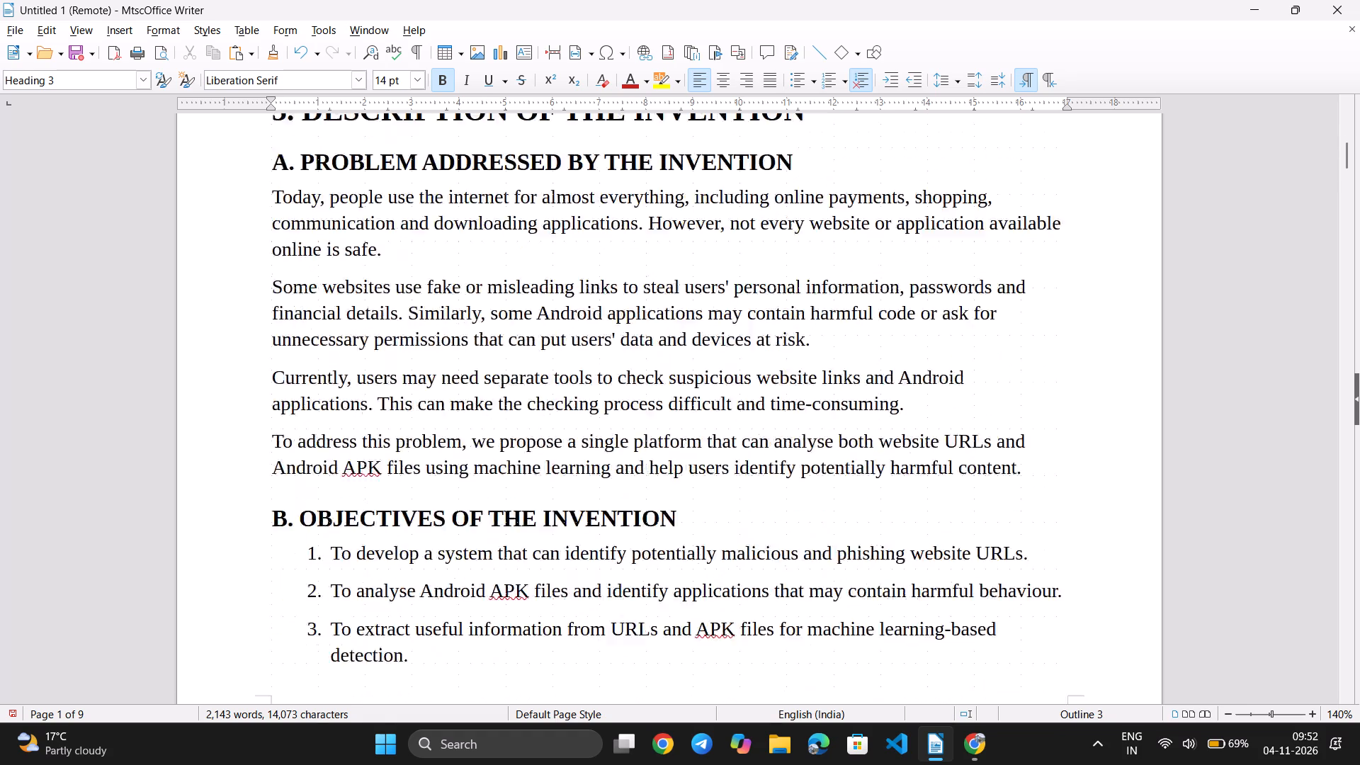
pyautogui.scroll(-3, 878, 312)
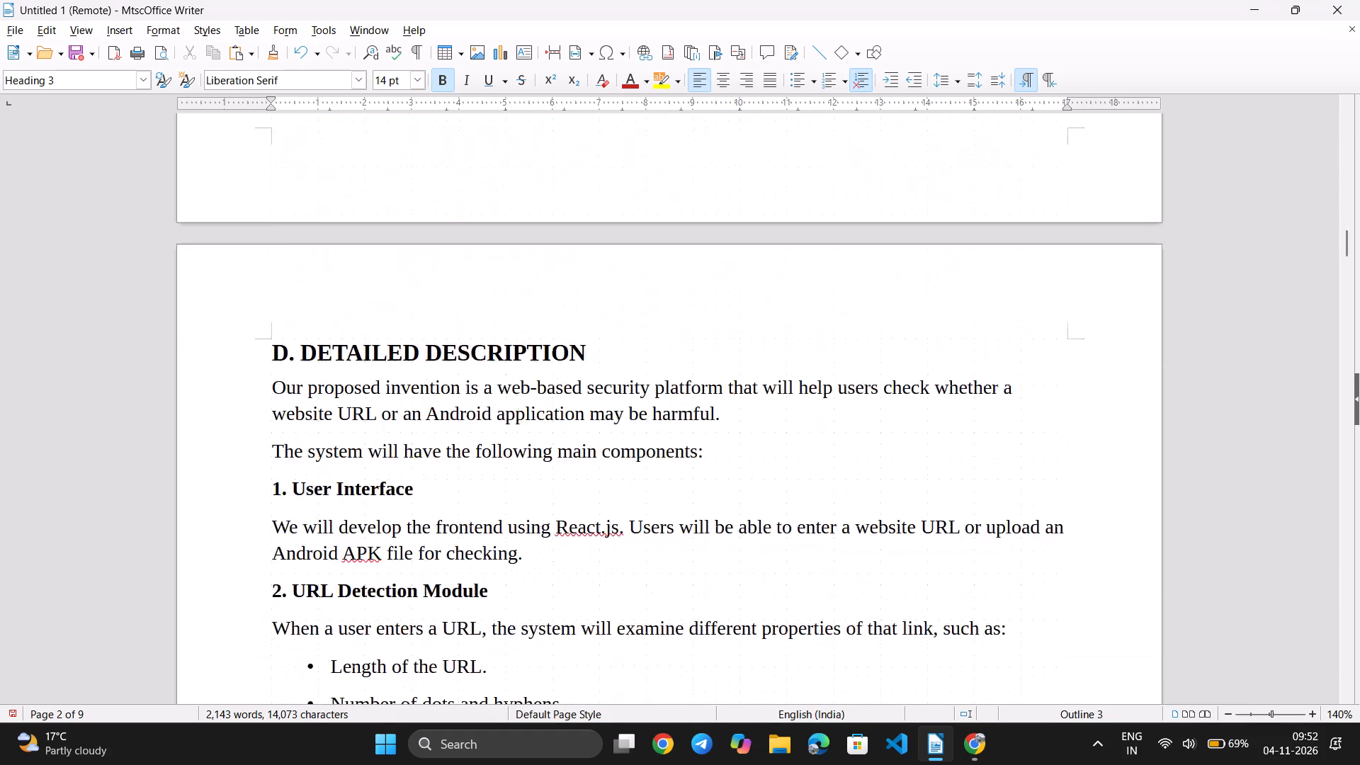
pyautogui.scroll(-2, 878, 312)
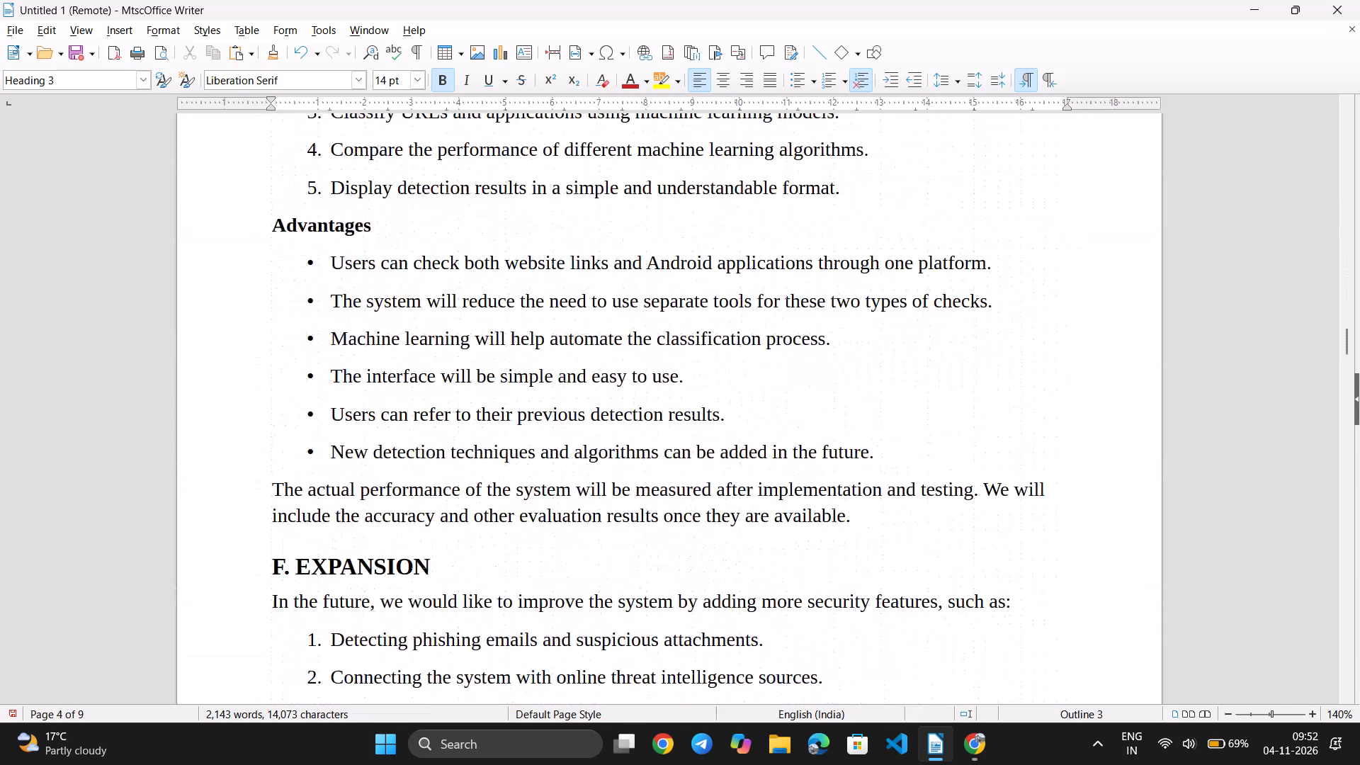
pyautogui.scroll(-2, 878, 312)
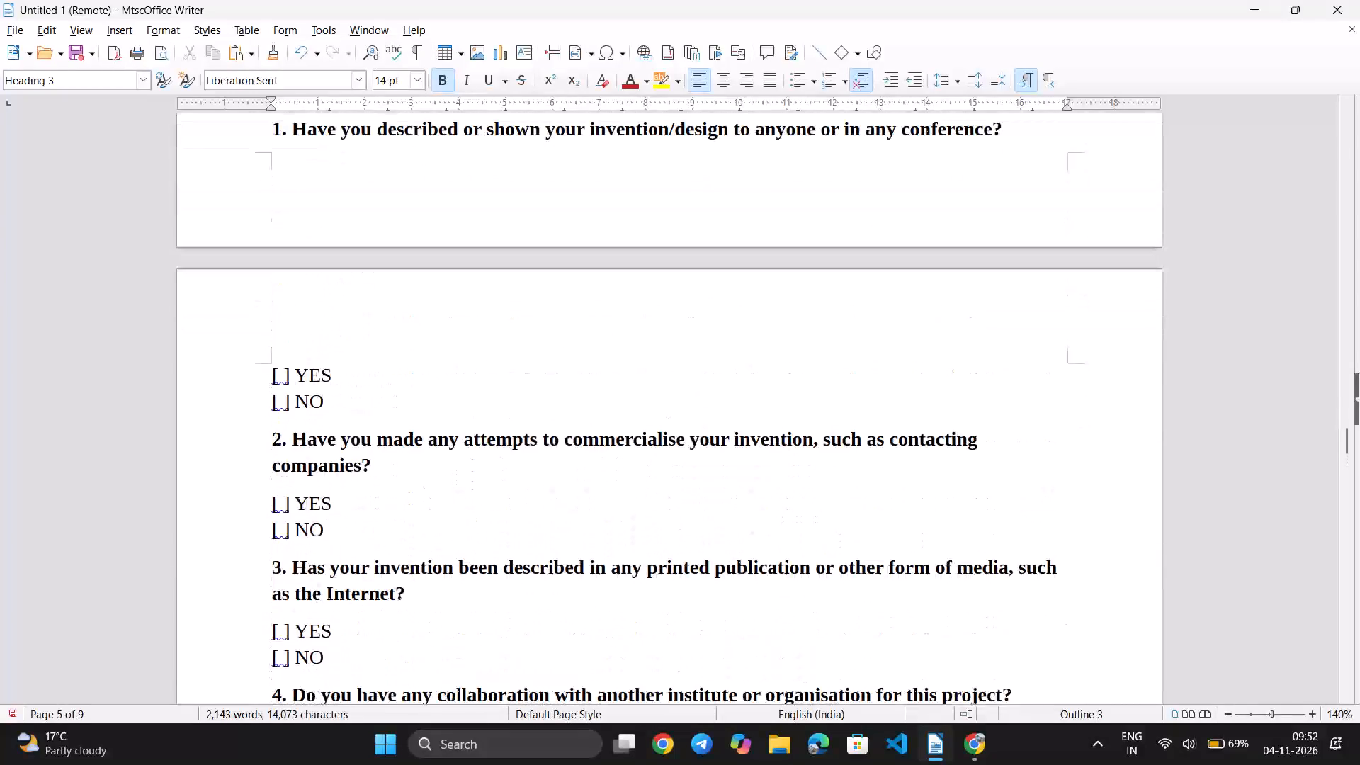
pyautogui.scroll(1, 878, 312)
pyautogui.scroll(-2, 878, 312)
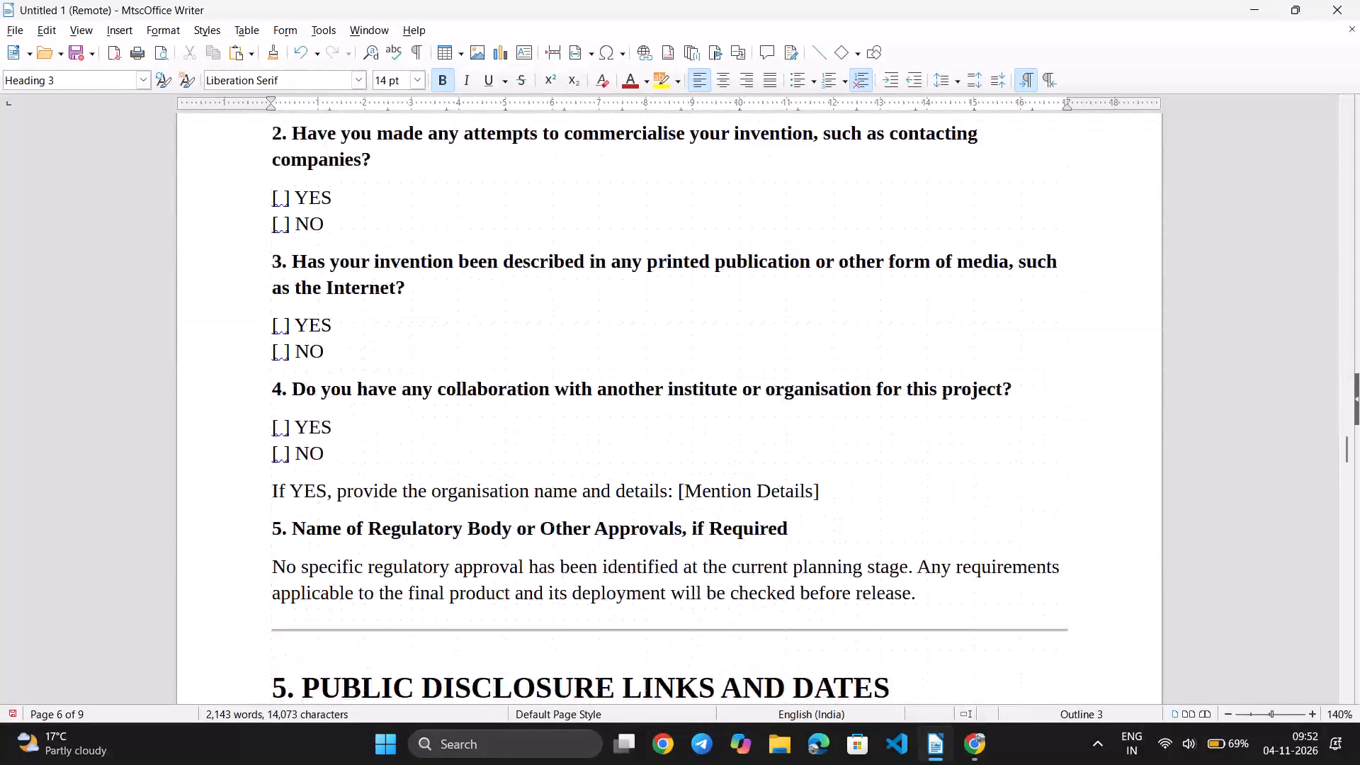
pyautogui.scroll(-3, 878, 312)
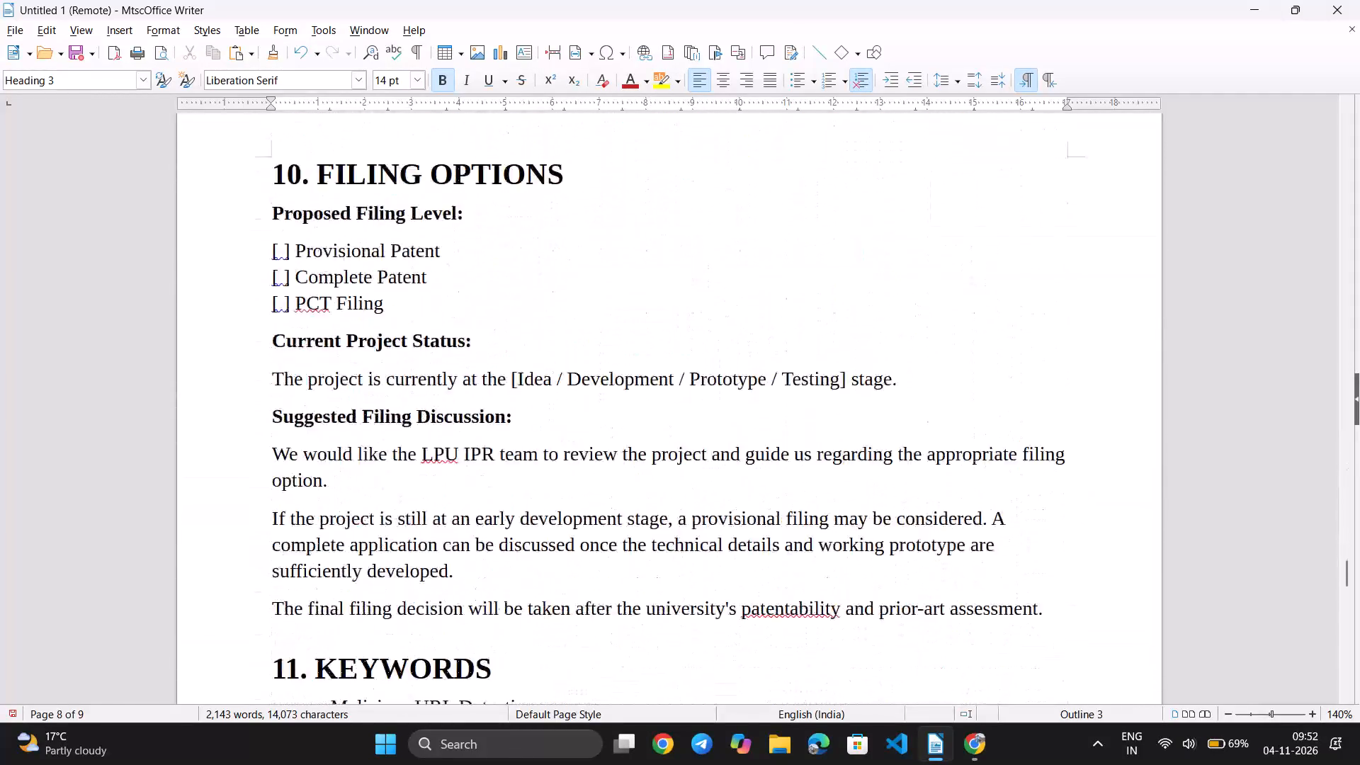
pyautogui.scroll(-2, 878, 312)
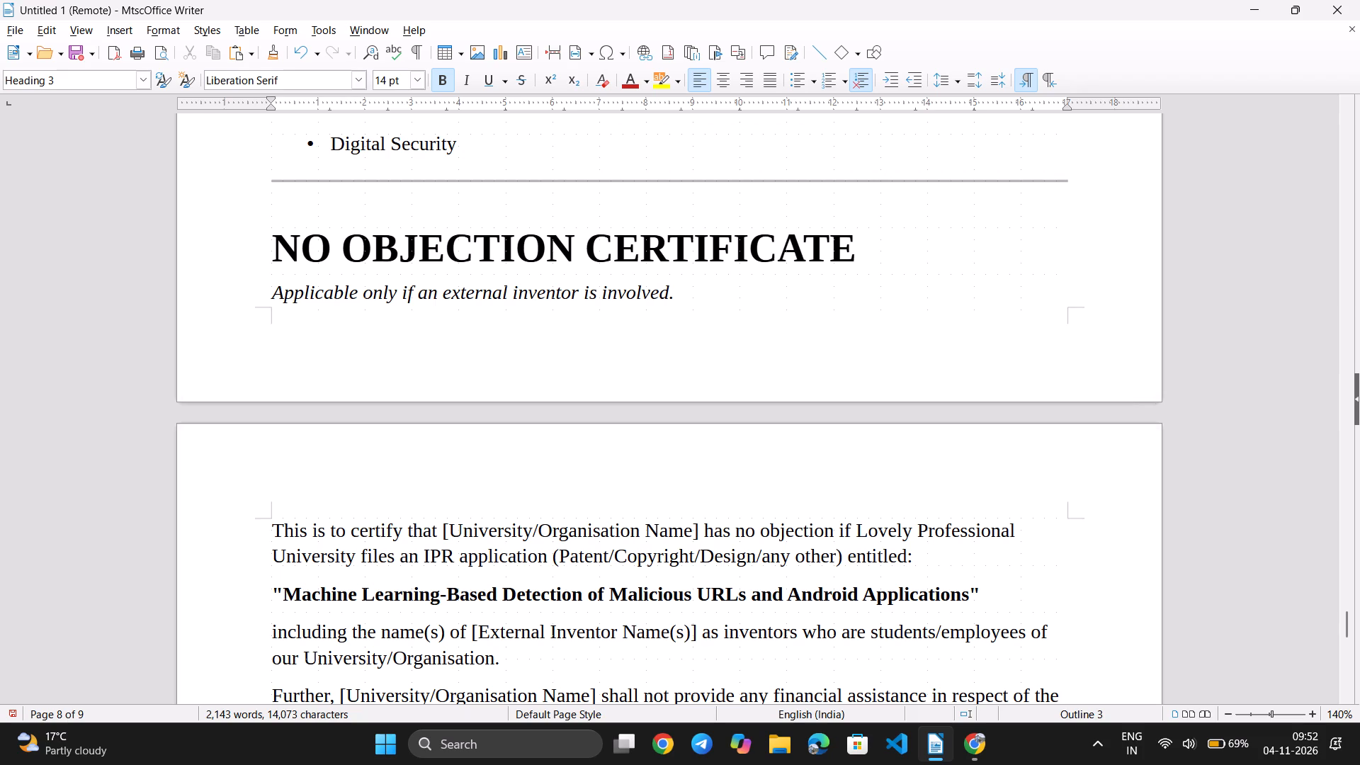
pyautogui.scroll(-1, 269, 249)
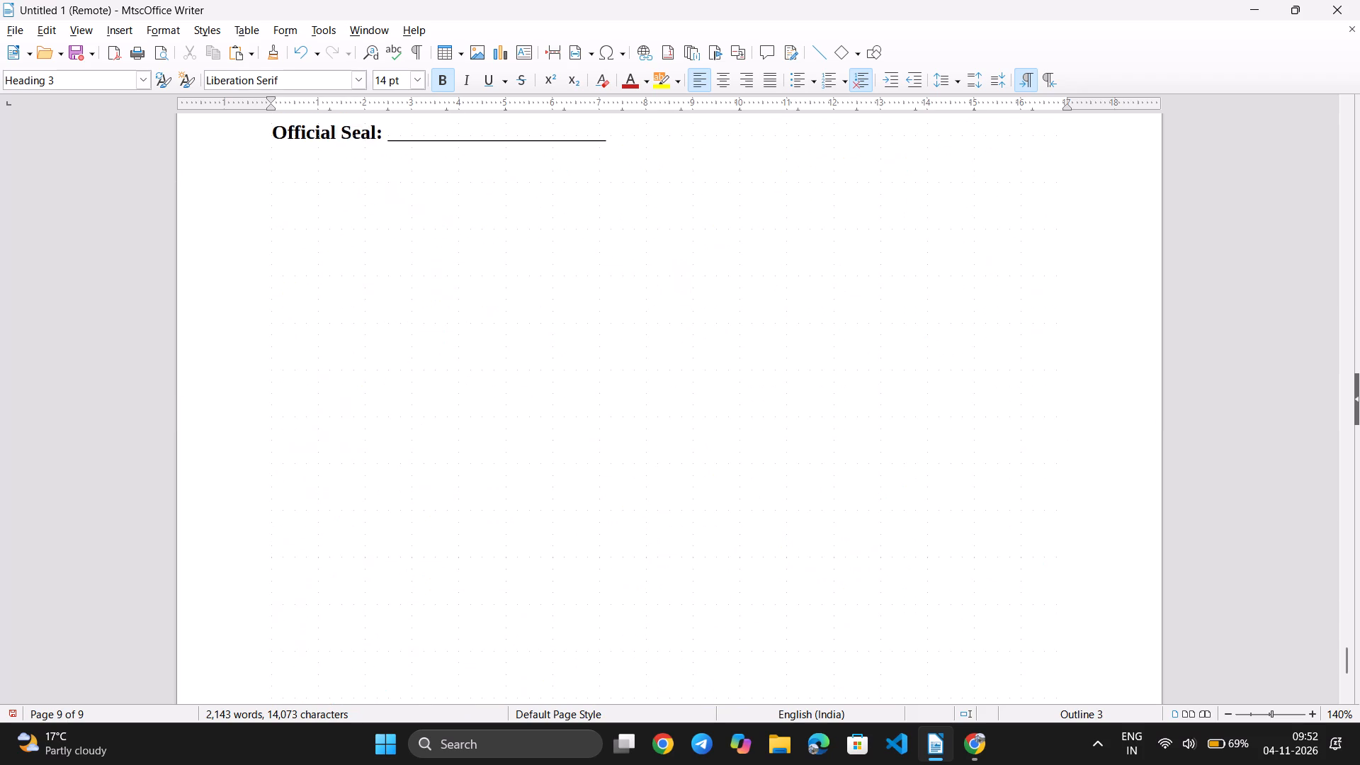
# Delete the entire No Objection Certificate section, from its heading through the Official Seal line.
pyautogui.scroll(1, 269, 249)
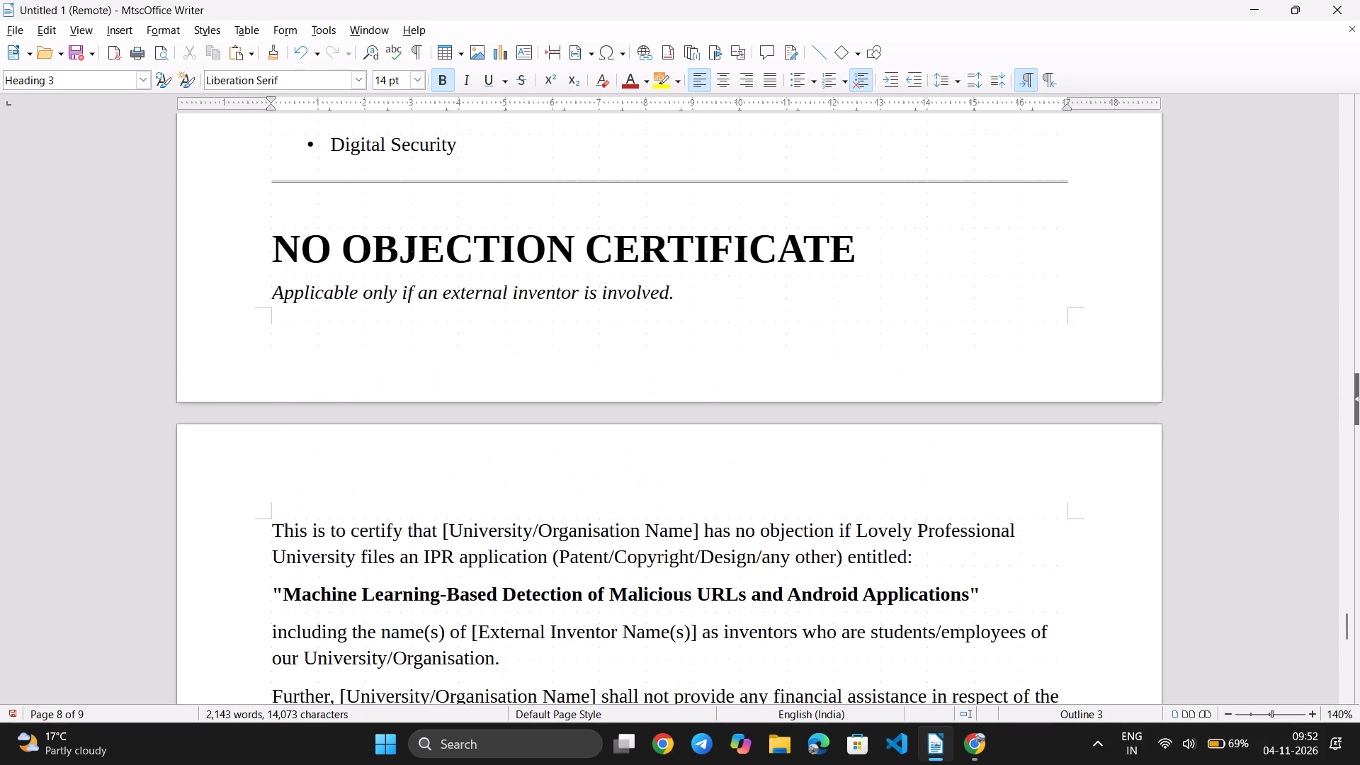
pyautogui.hscroll(1, 269, 249)
pyautogui.scroll(-1, 269, 249)
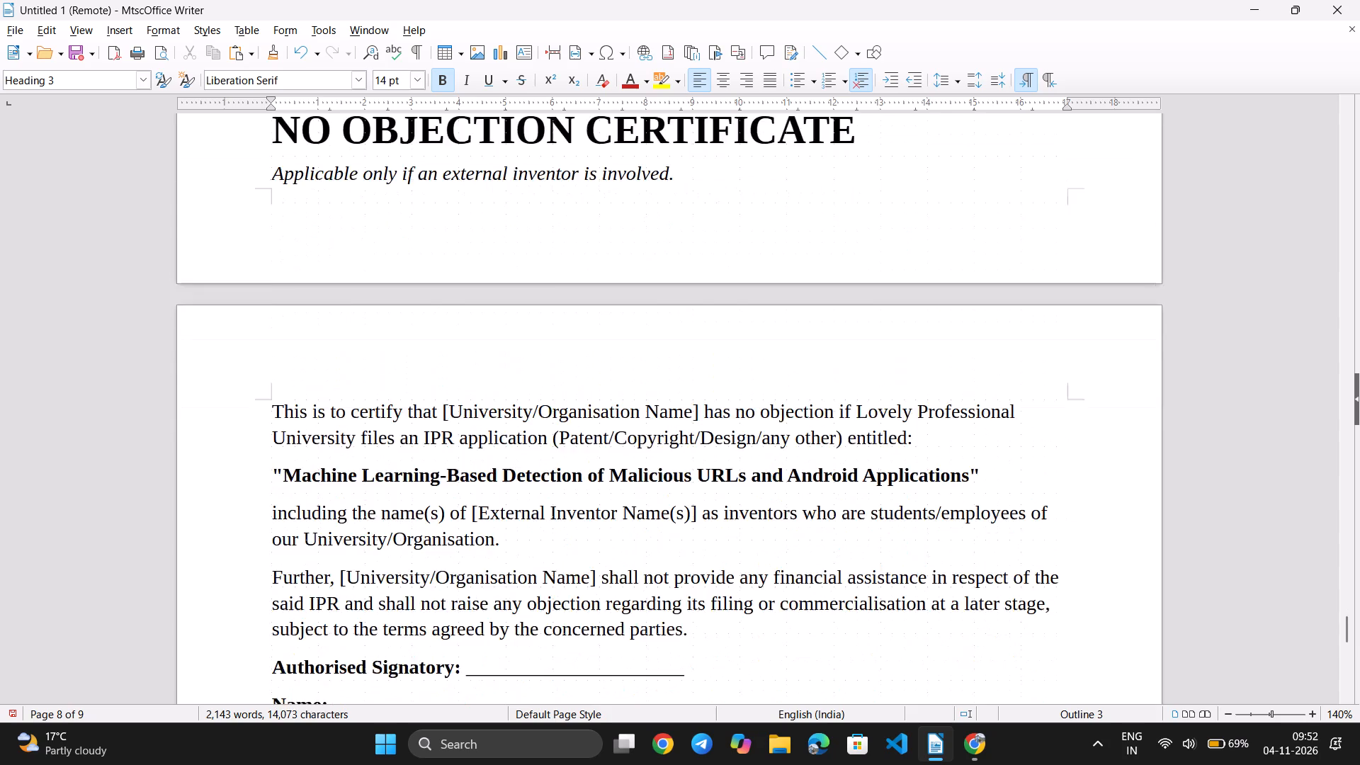
pyautogui.scroll(-1, 269, 249)
pyautogui.scroll(1, 453, 283)
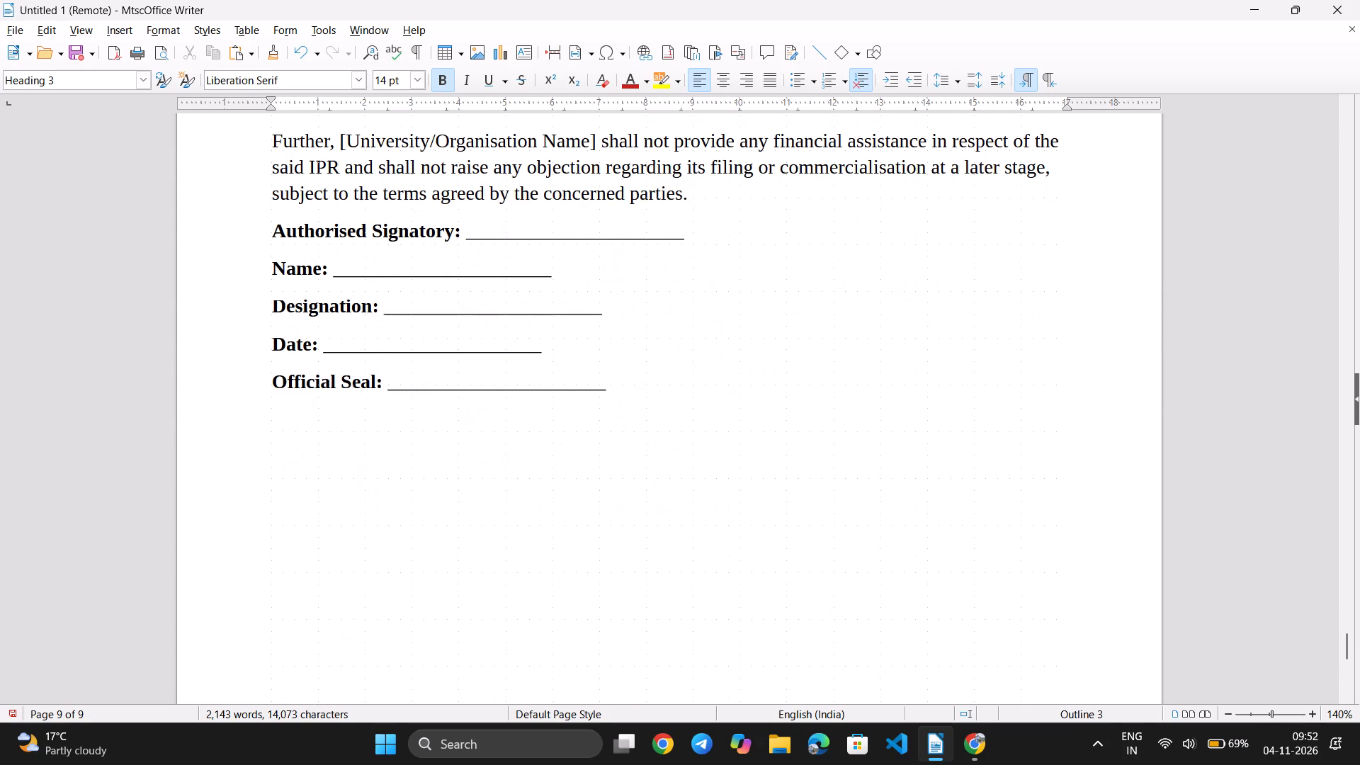
pyautogui.click(588, 143)
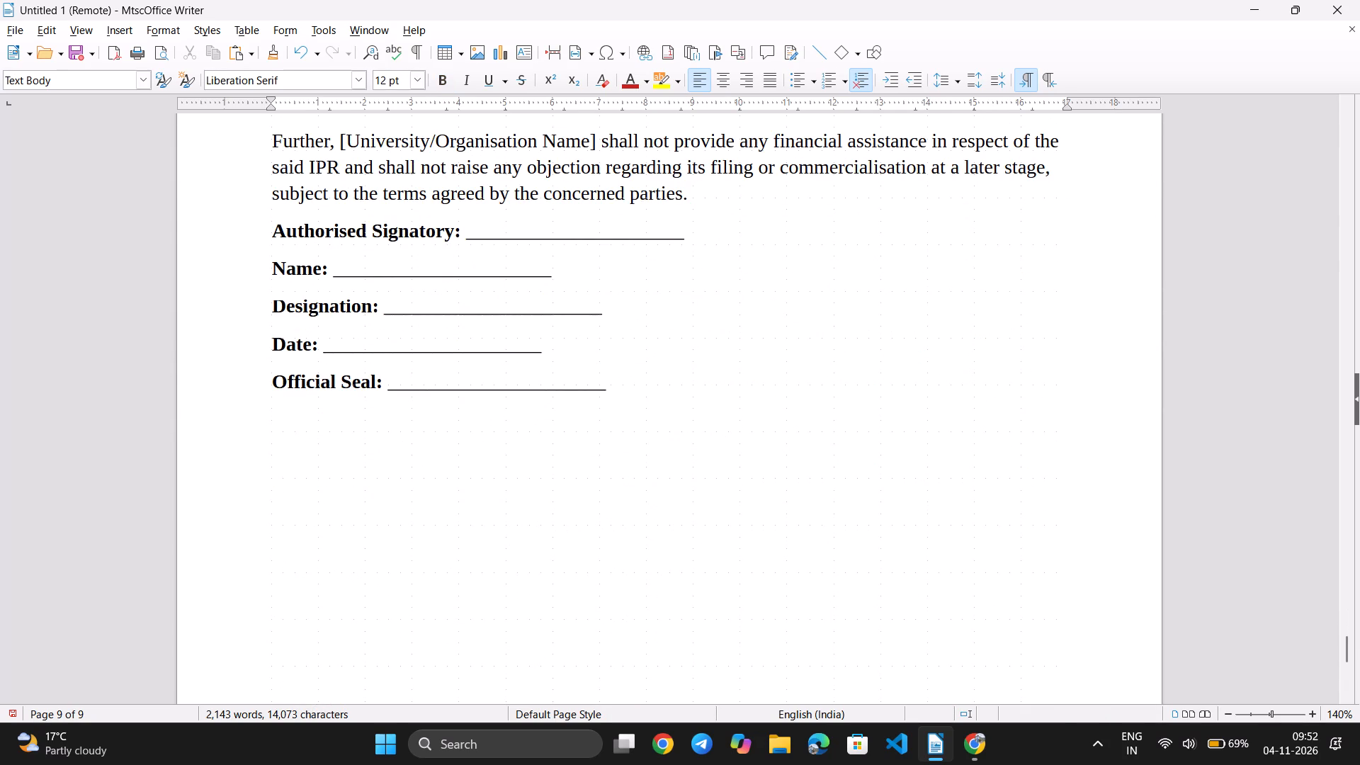
pyautogui.keyDown('ctrl'); pyautogui.scroll(-1, 1152, 344); pyautogui.keyUp('ctrl')
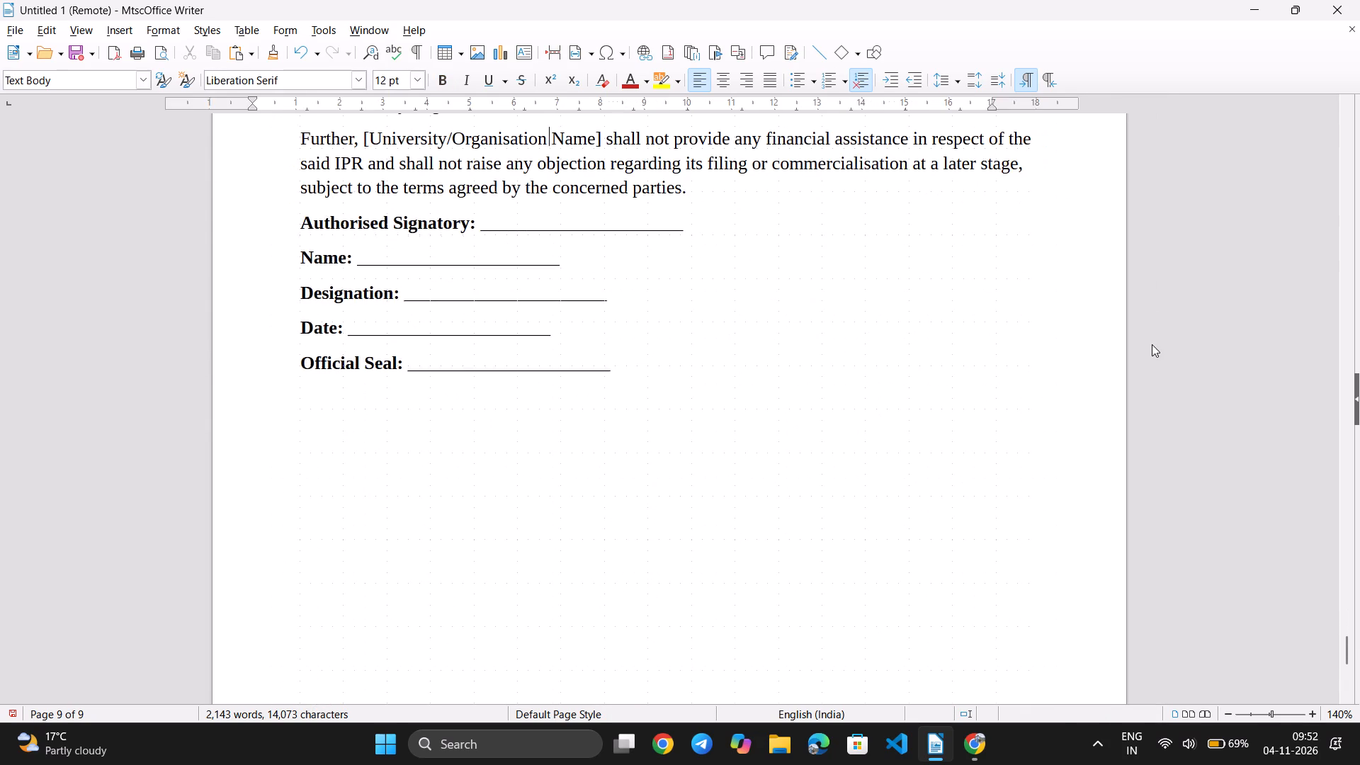
pyautogui.keyDown('ctrl'); pyautogui.scroll(-1, 1152, 344); pyautogui.keyUp('ctrl')
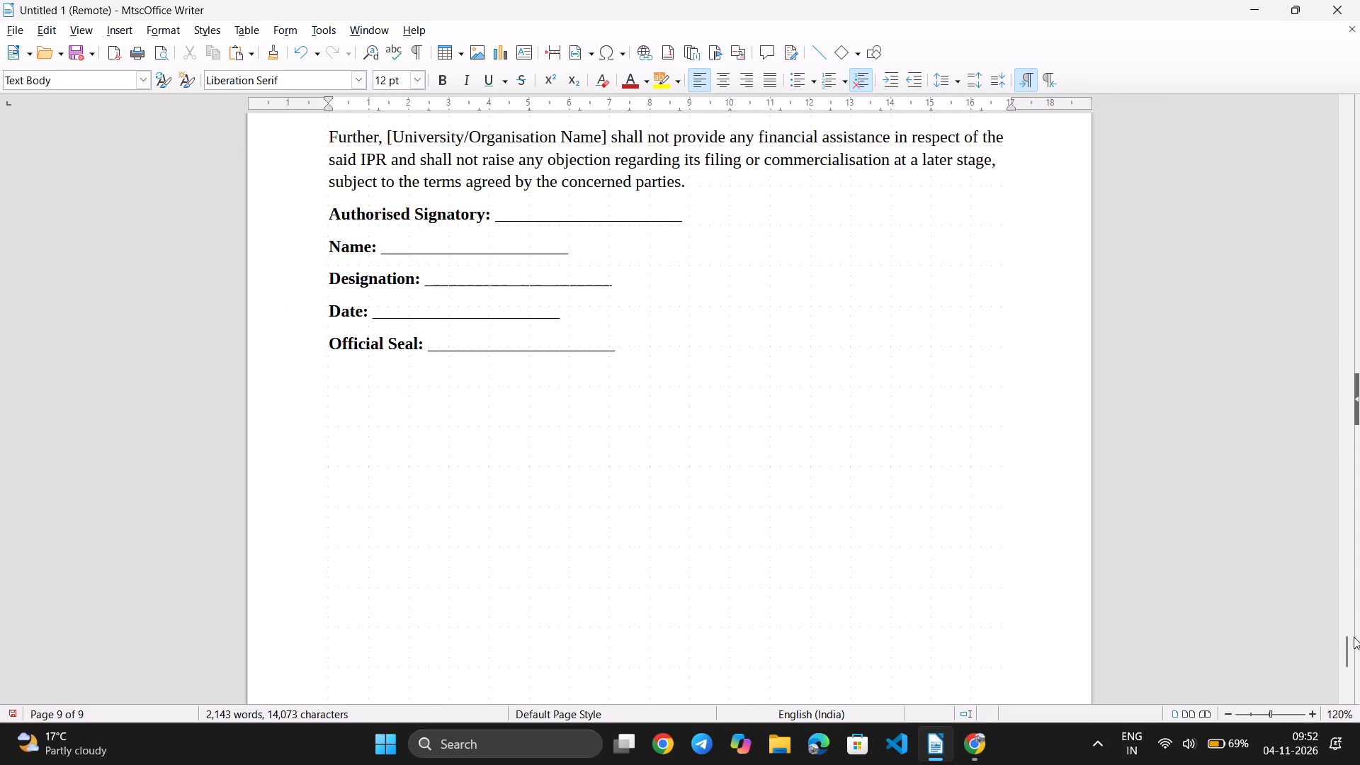
pyautogui.moveTo(1346, 644); pyautogui.dragTo(1345, 636)
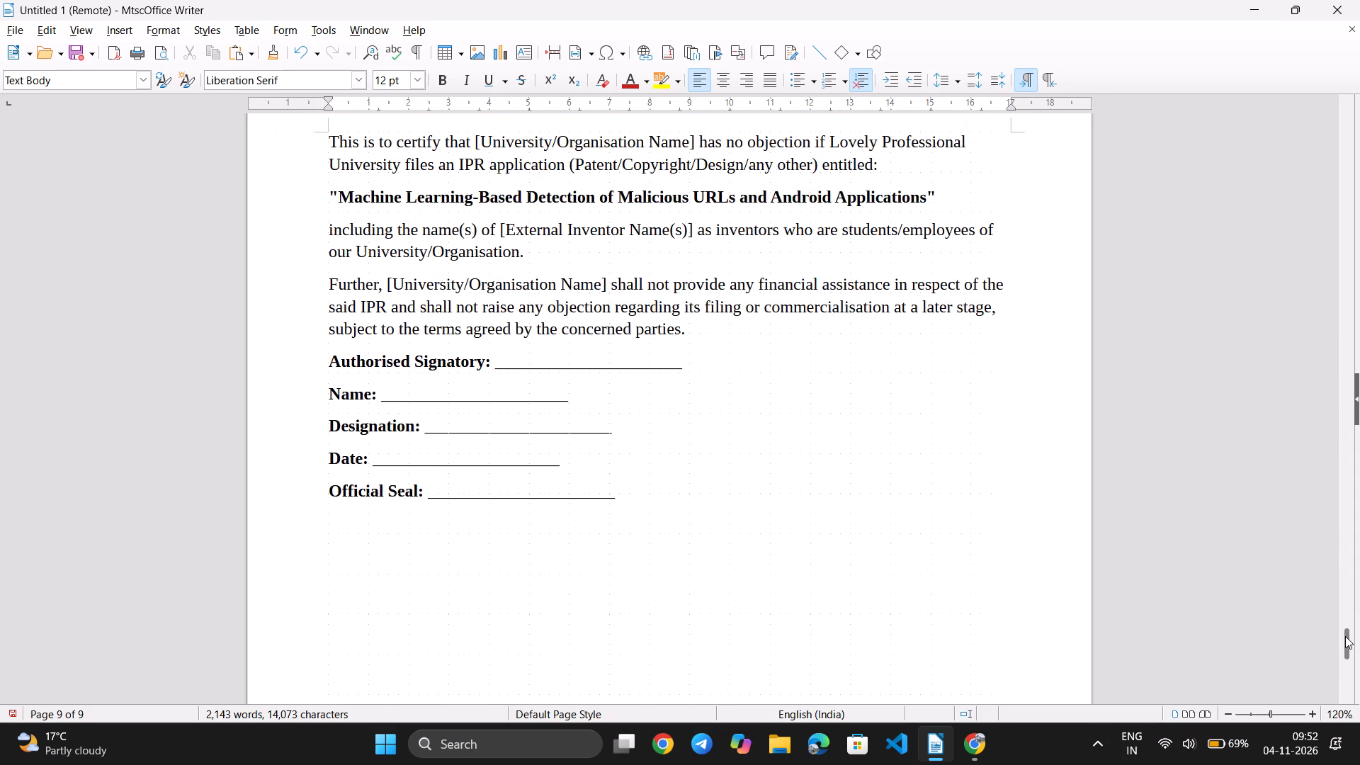
pyautogui.moveTo(1345, 636); pyautogui.dragTo(1344, 634)
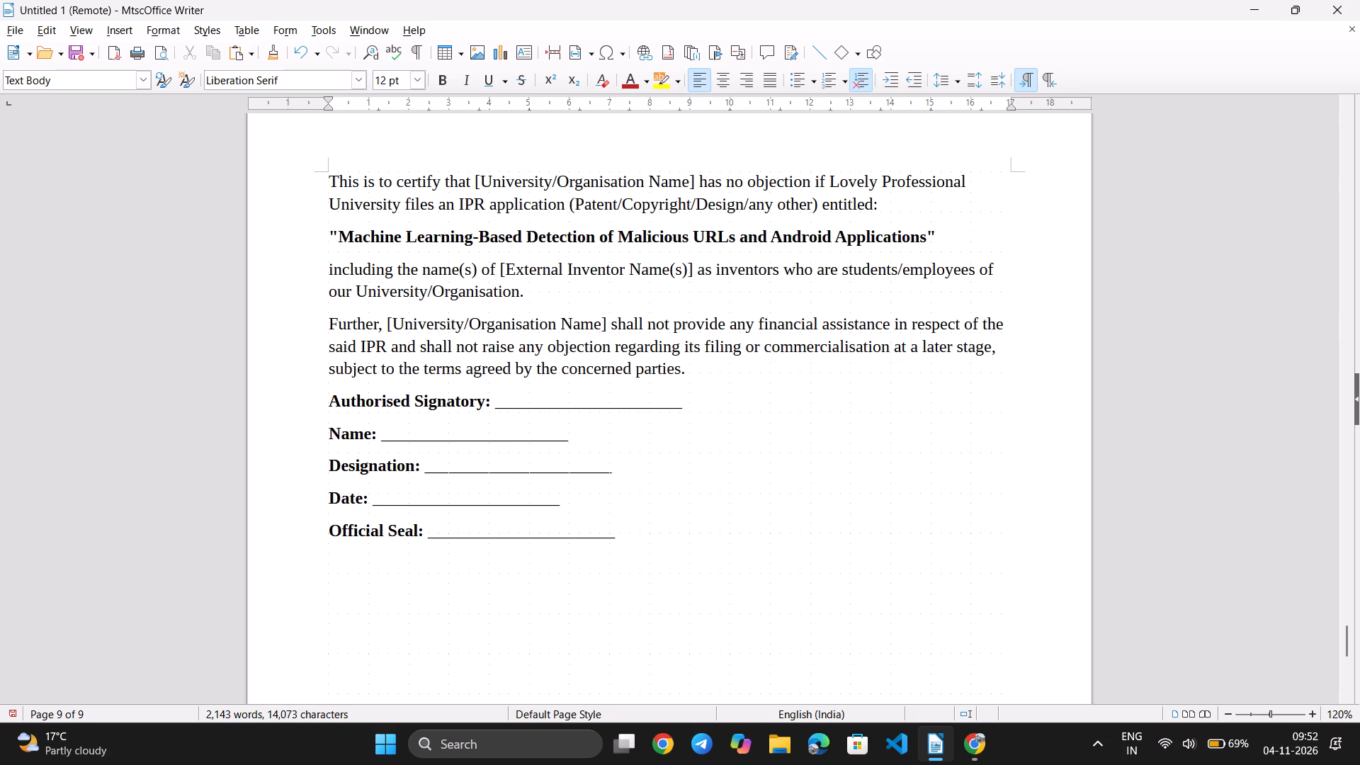
pyautogui.scroll(2, 747, 447)
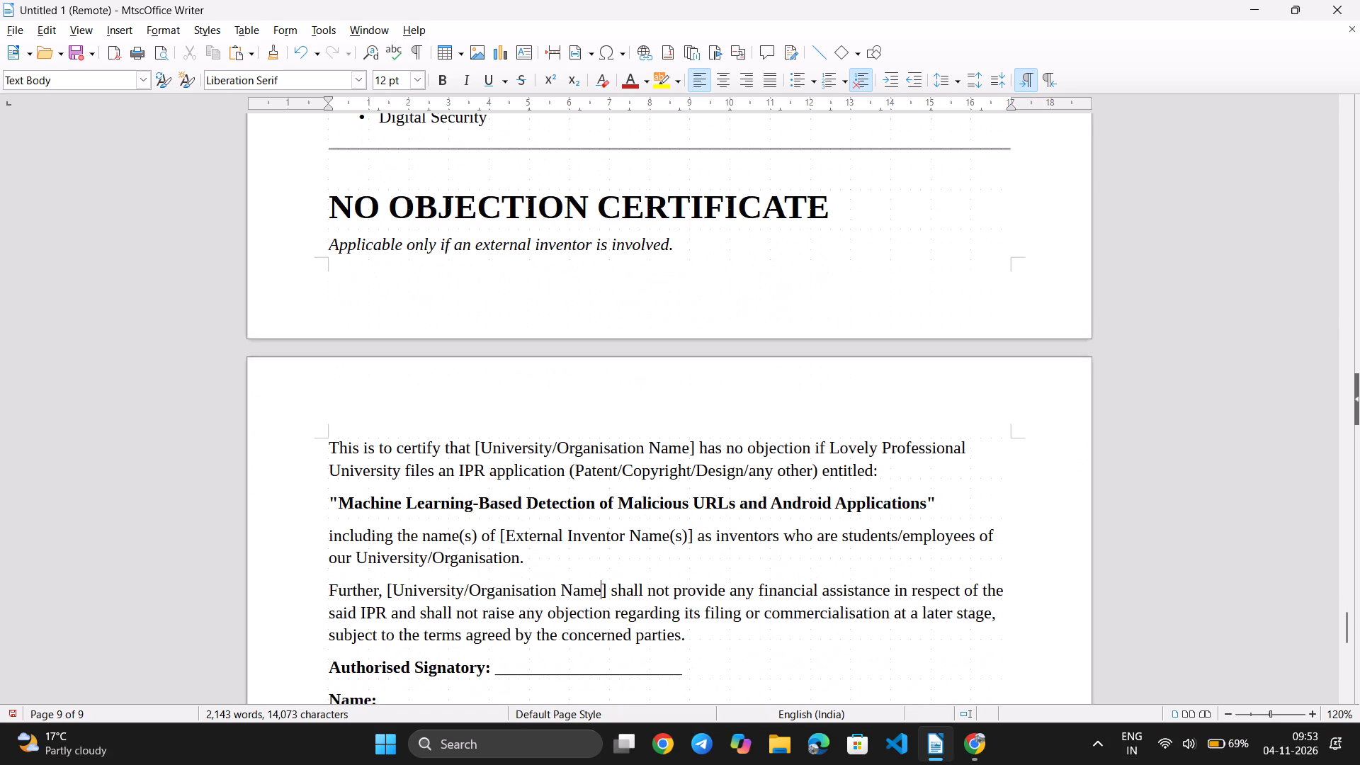
pyautogui.moveTo(323, 151); pyautogui.dragTo(616, 475)
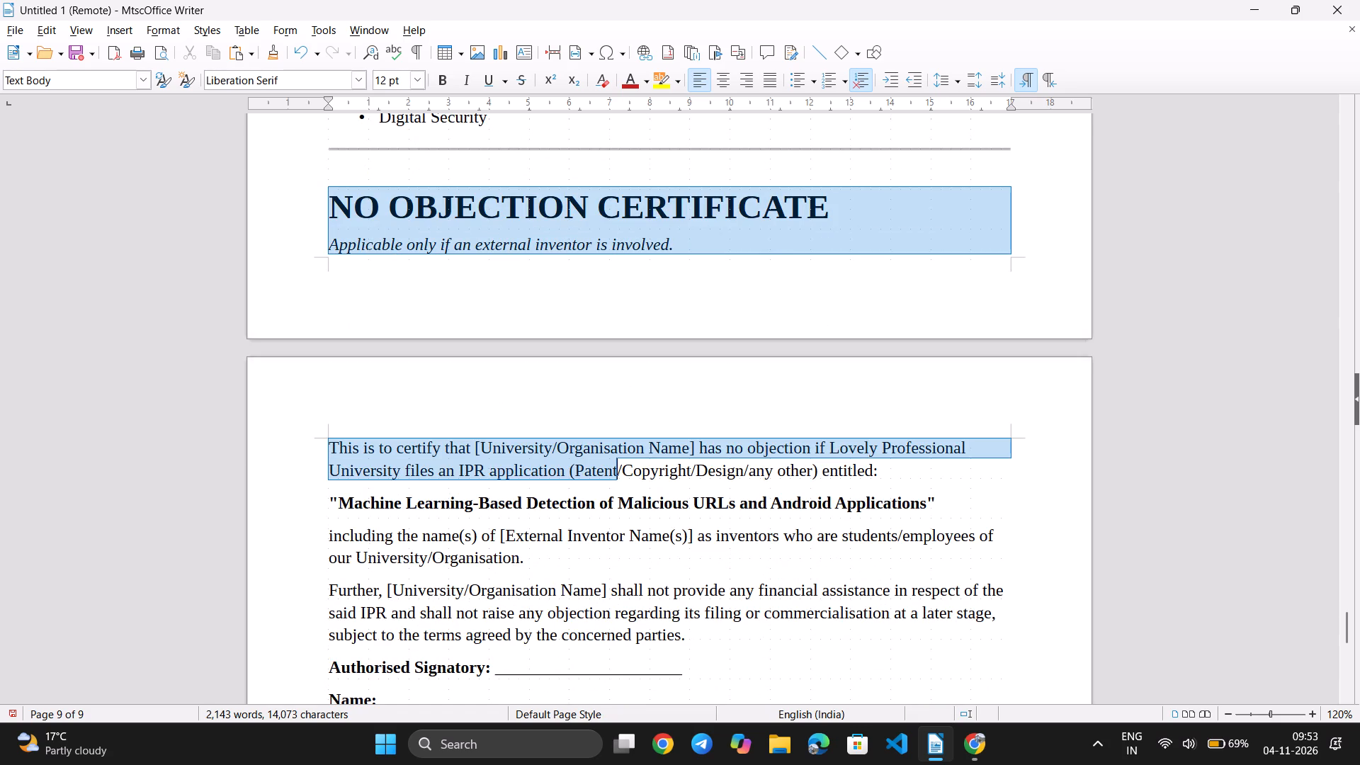
pyautogui.moveTo(616, 475); pyautogui.dragTo(620, 708)
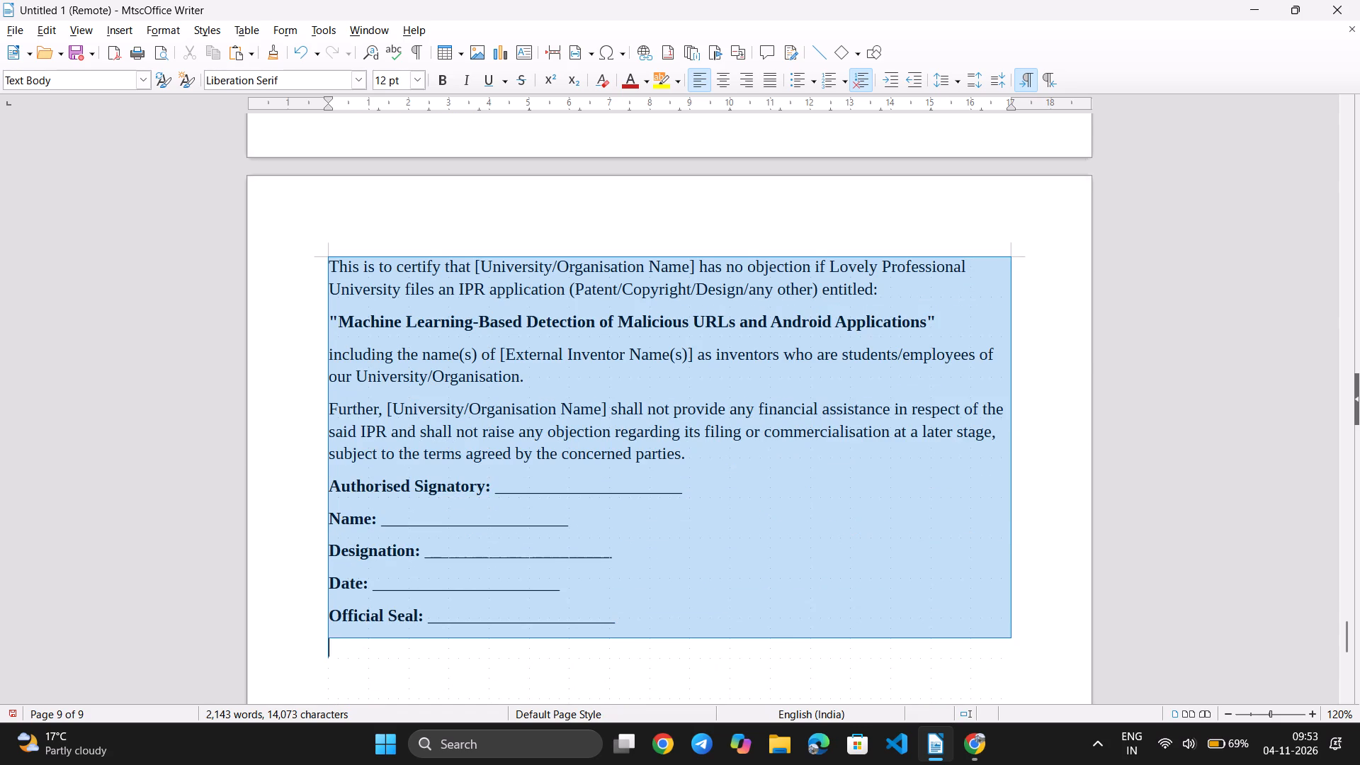
pyautogui.moveTo(620, 708); pyautogui.dragTo(619, 764)
pyautogui.press('BackSpace')
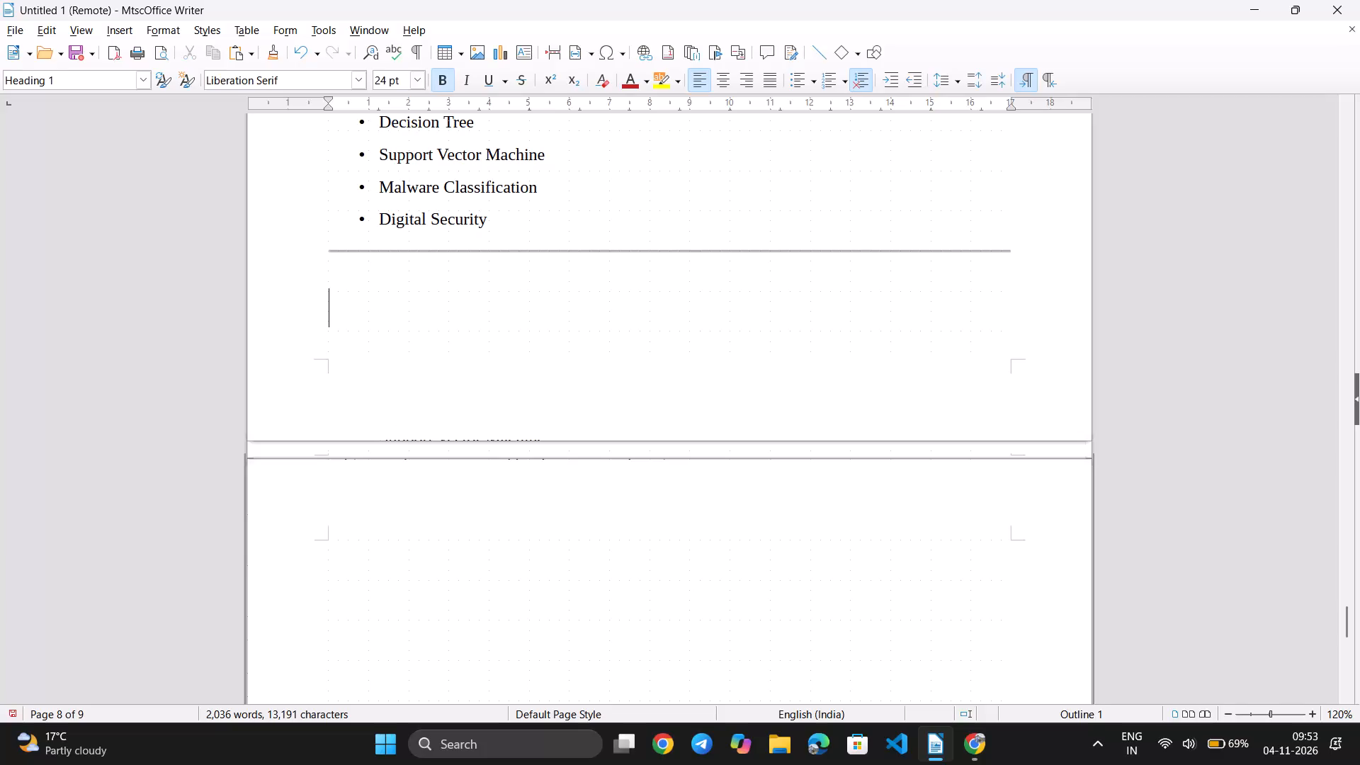
# Add a space and two paragraph breaks on the empty heading line below the final divider to reach blank page 9.
pyautogui.click(407, 543)
pyautogui.scroll(1, 407, 543)
pyautogui.scroll(-1, 407, 543)
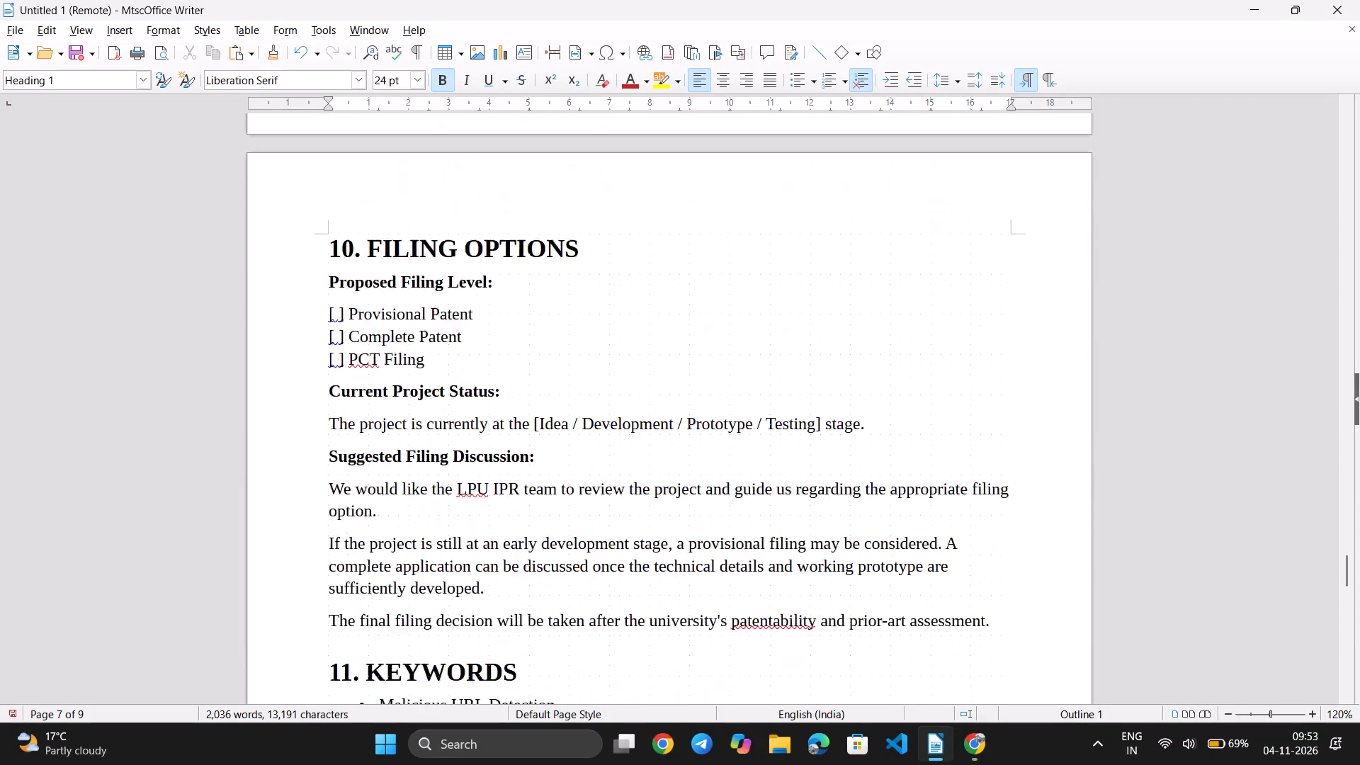
pyautogui.scroll(-2, 407, 543)
pyautogui.click(429, 446)
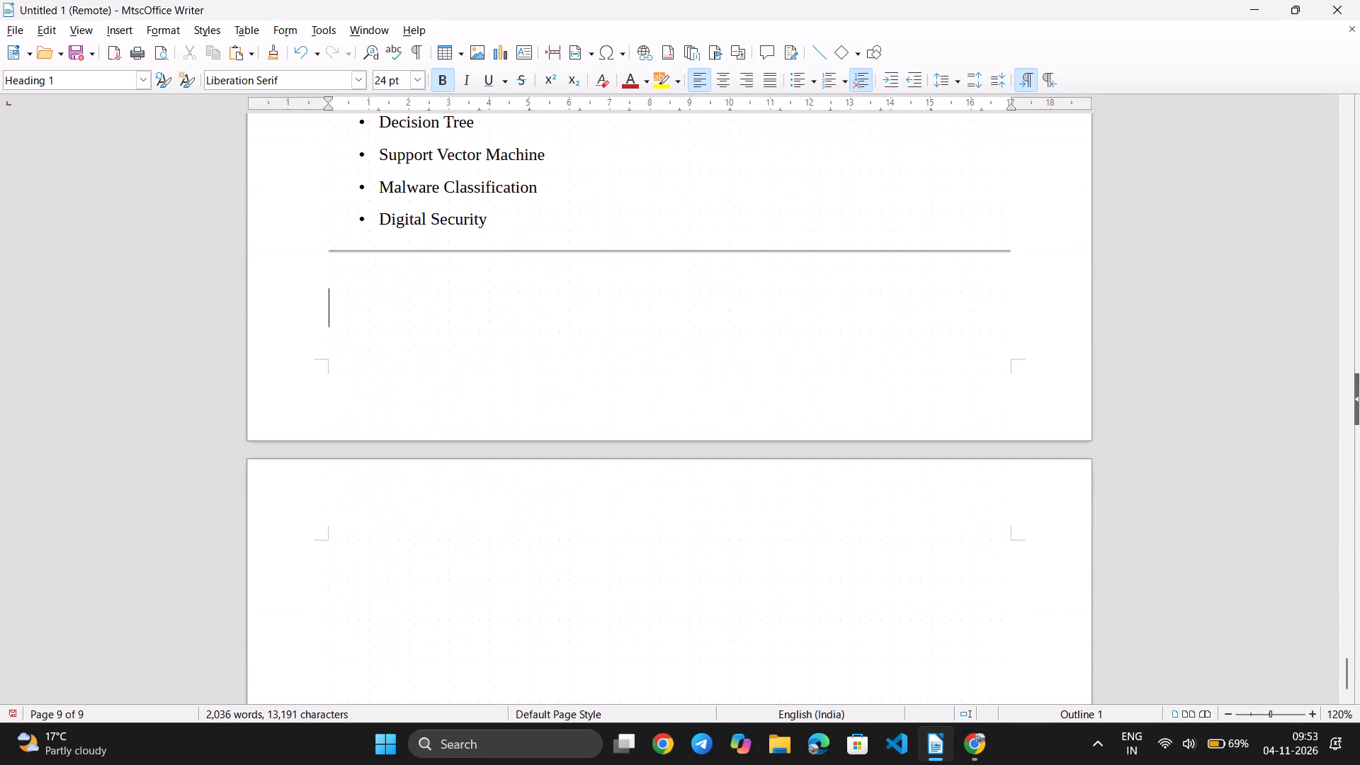
pyautogui.scroll(-1, 429, 446)
pyautogui.click(407, 442)
pyautogui.press('space')
pyautogui.scroll(-3, 409, 390)
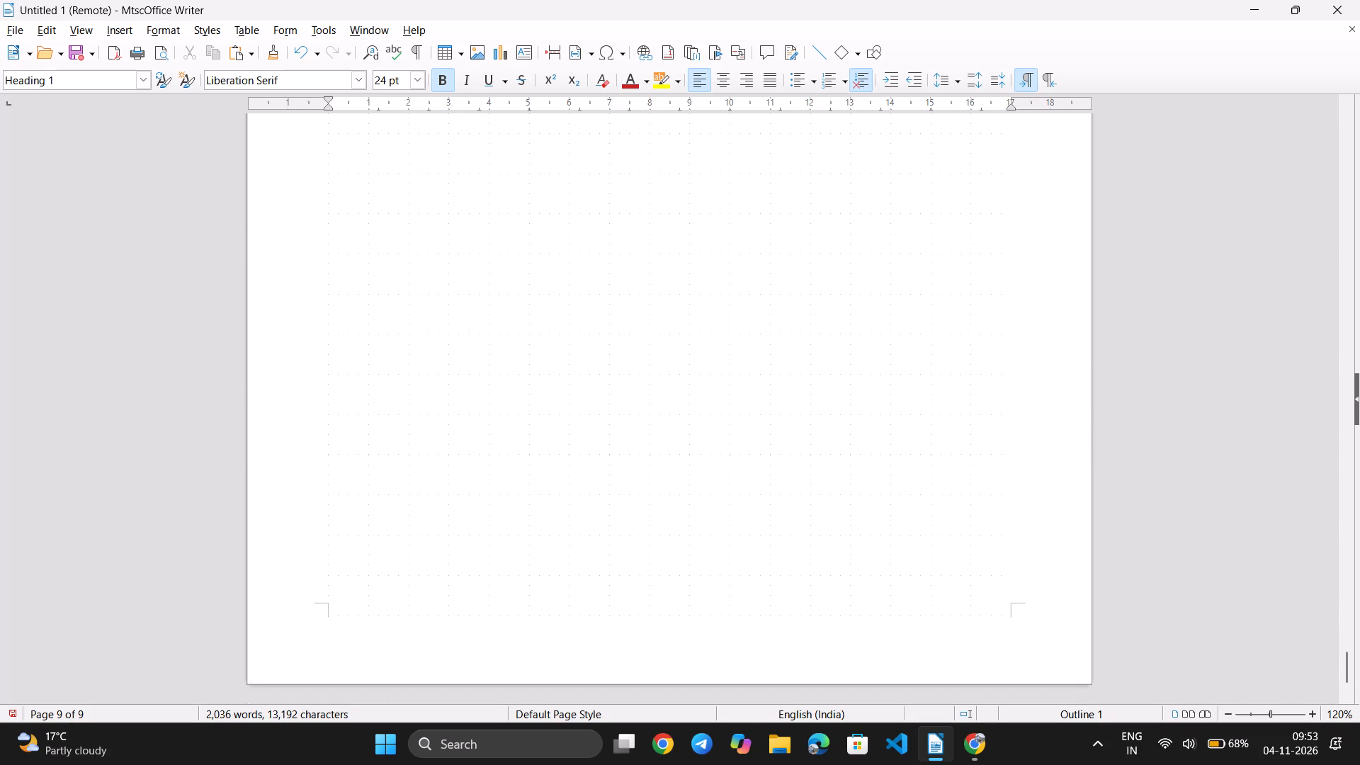
pyautogui.scroll(-2, 409, 390)
pyautogui.click(406, 393)
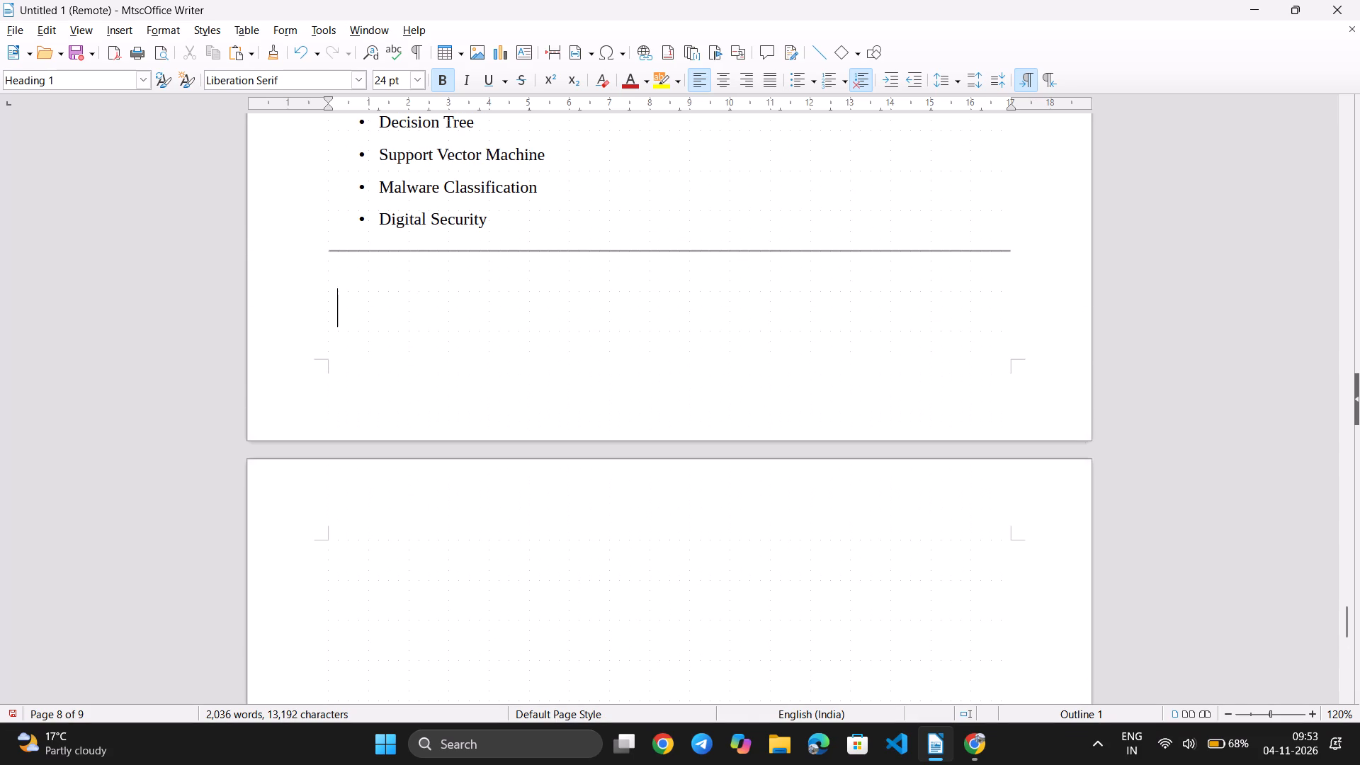
pyautogui.press('Down')
pyautogui.press('Down')
pyautogui.press('Down')
pyautogui.press('Down')
pyautogui.press('Return')
pyautogui.press('Return')
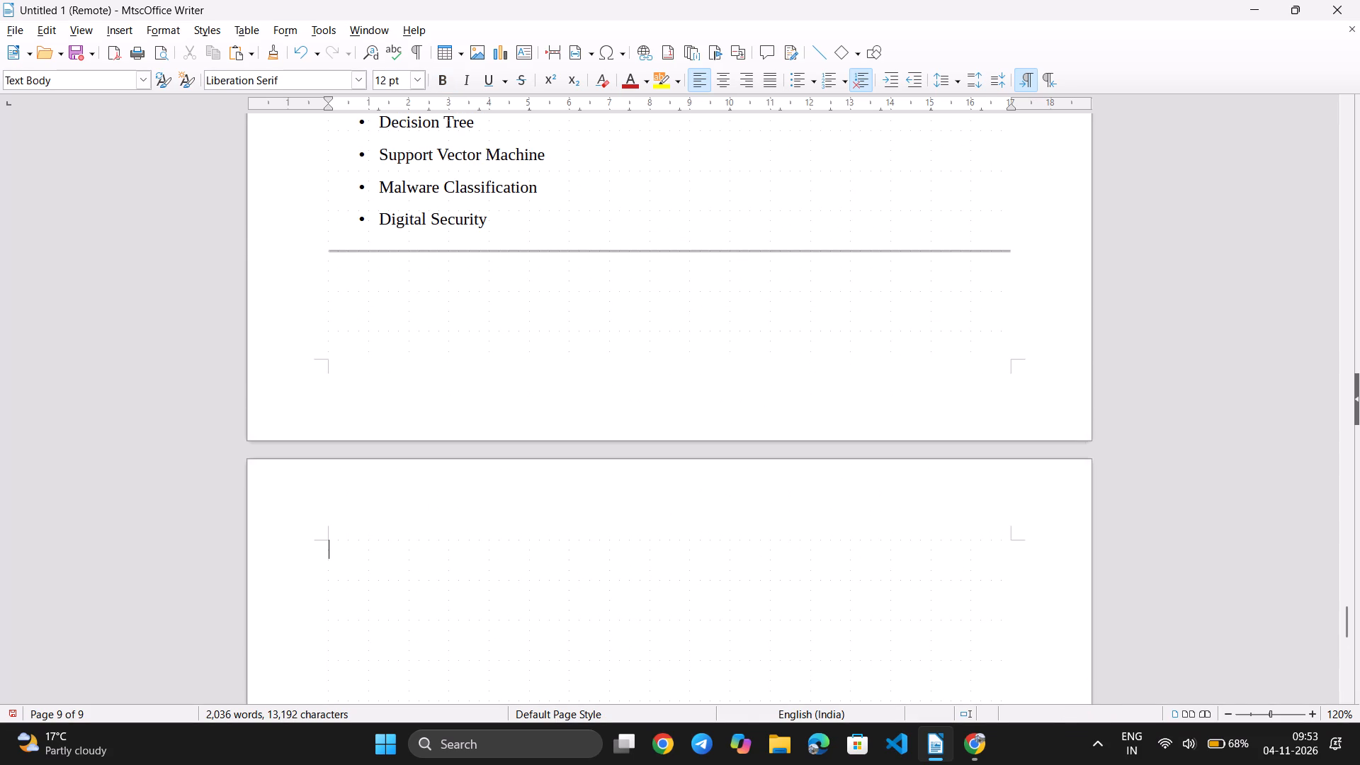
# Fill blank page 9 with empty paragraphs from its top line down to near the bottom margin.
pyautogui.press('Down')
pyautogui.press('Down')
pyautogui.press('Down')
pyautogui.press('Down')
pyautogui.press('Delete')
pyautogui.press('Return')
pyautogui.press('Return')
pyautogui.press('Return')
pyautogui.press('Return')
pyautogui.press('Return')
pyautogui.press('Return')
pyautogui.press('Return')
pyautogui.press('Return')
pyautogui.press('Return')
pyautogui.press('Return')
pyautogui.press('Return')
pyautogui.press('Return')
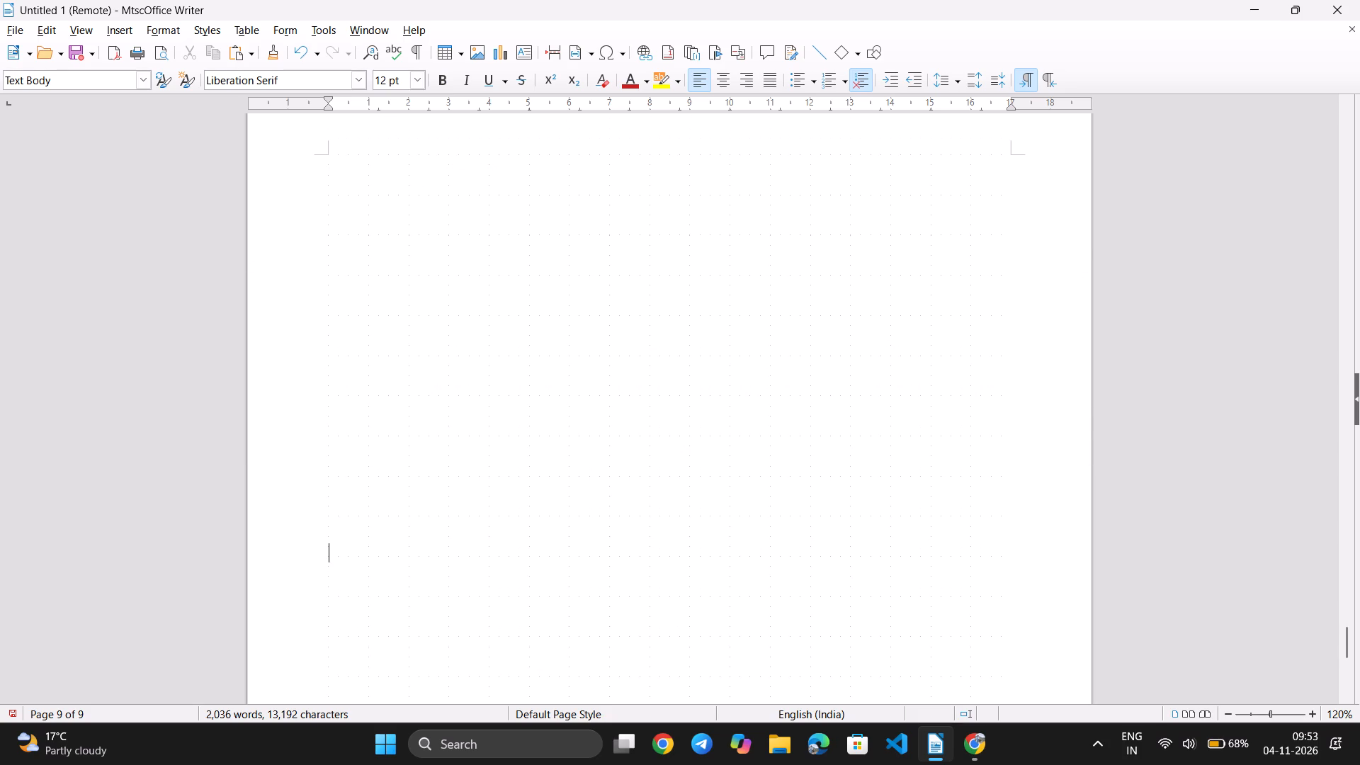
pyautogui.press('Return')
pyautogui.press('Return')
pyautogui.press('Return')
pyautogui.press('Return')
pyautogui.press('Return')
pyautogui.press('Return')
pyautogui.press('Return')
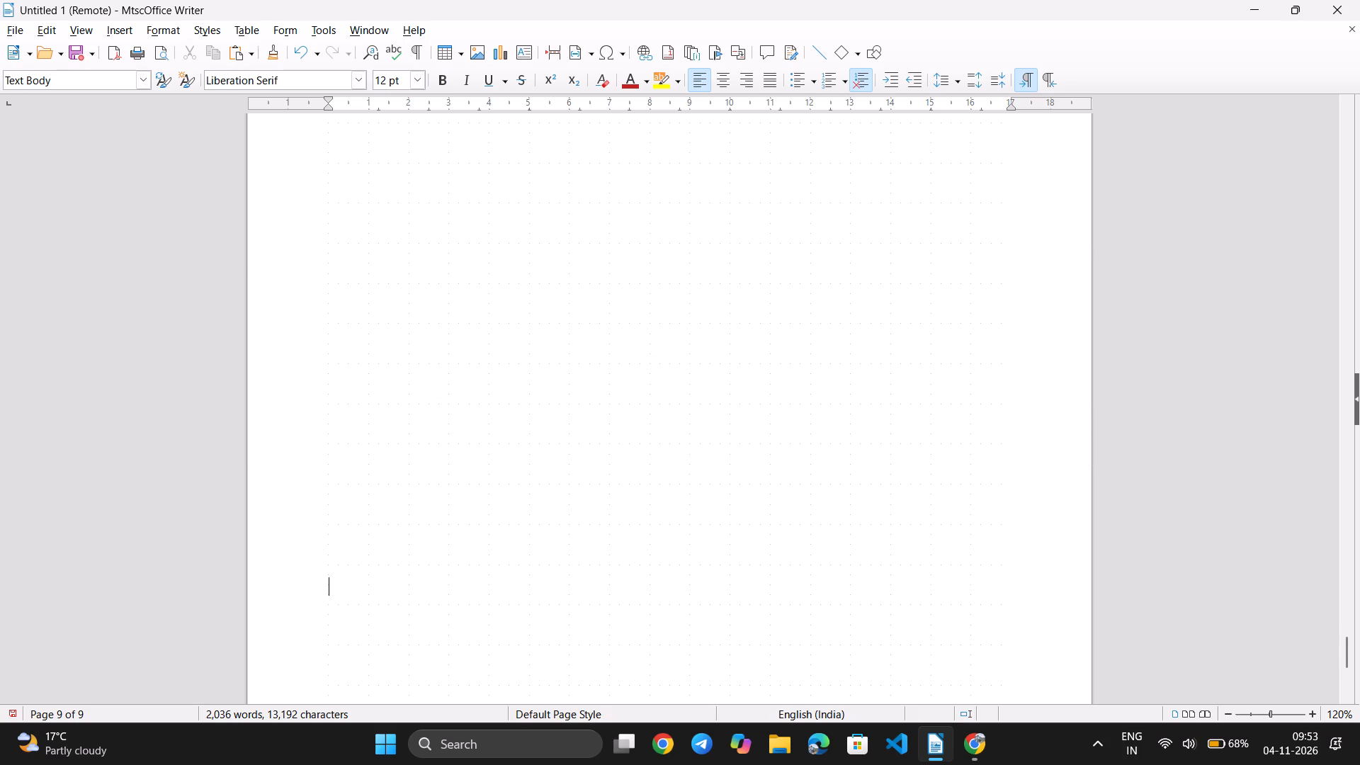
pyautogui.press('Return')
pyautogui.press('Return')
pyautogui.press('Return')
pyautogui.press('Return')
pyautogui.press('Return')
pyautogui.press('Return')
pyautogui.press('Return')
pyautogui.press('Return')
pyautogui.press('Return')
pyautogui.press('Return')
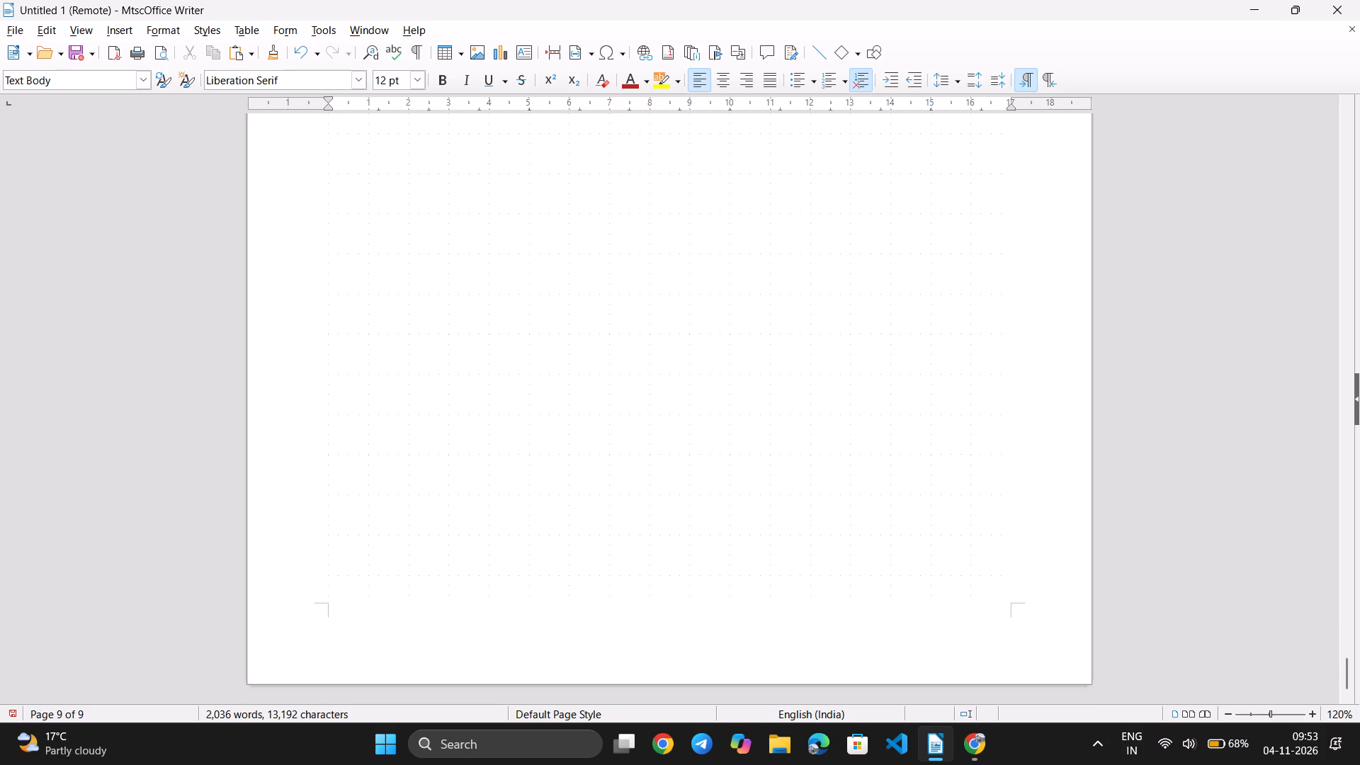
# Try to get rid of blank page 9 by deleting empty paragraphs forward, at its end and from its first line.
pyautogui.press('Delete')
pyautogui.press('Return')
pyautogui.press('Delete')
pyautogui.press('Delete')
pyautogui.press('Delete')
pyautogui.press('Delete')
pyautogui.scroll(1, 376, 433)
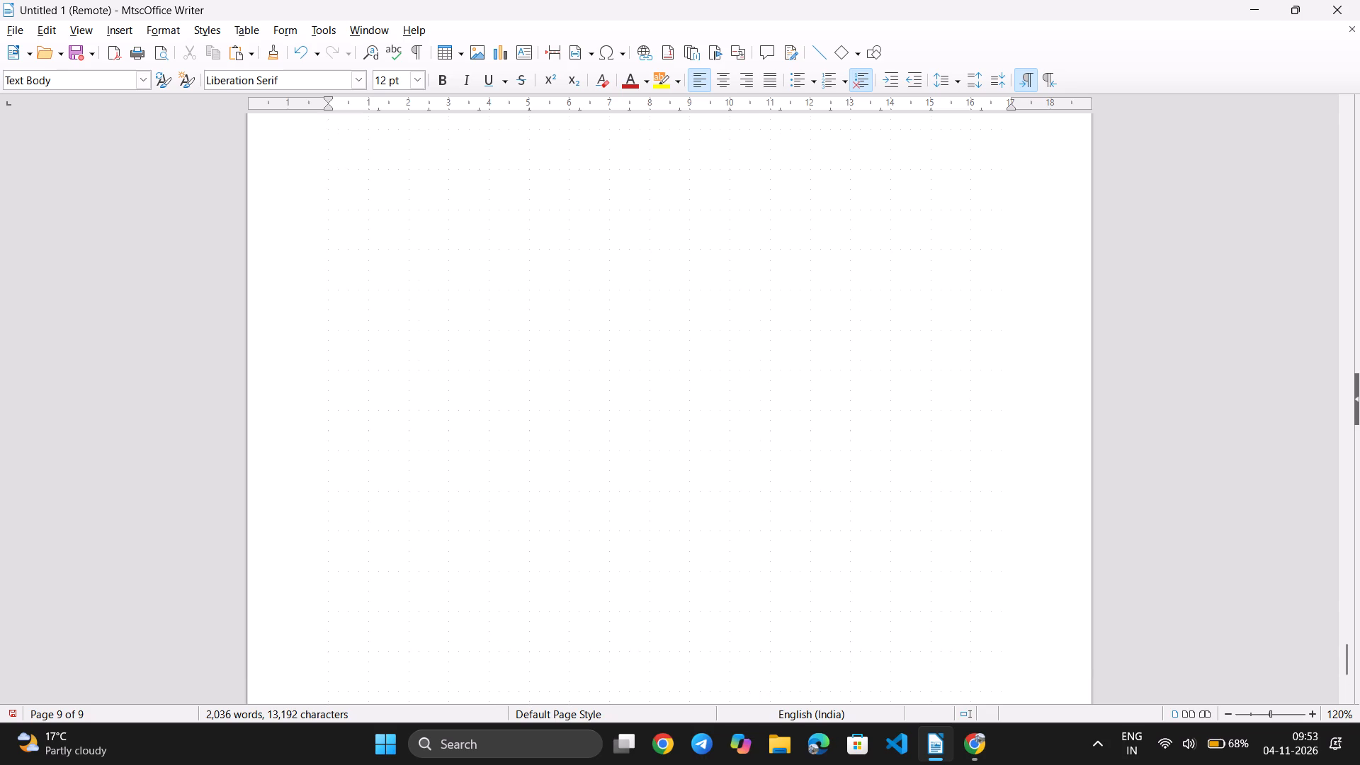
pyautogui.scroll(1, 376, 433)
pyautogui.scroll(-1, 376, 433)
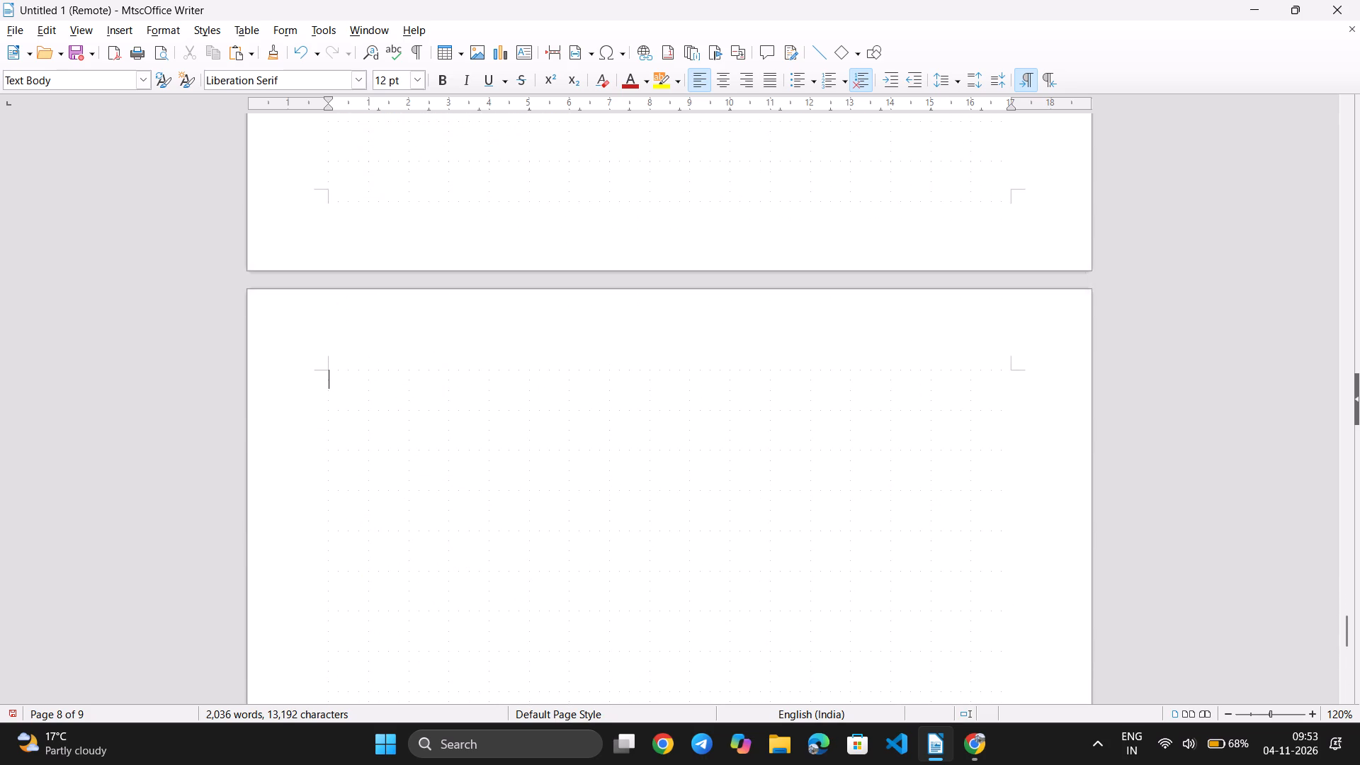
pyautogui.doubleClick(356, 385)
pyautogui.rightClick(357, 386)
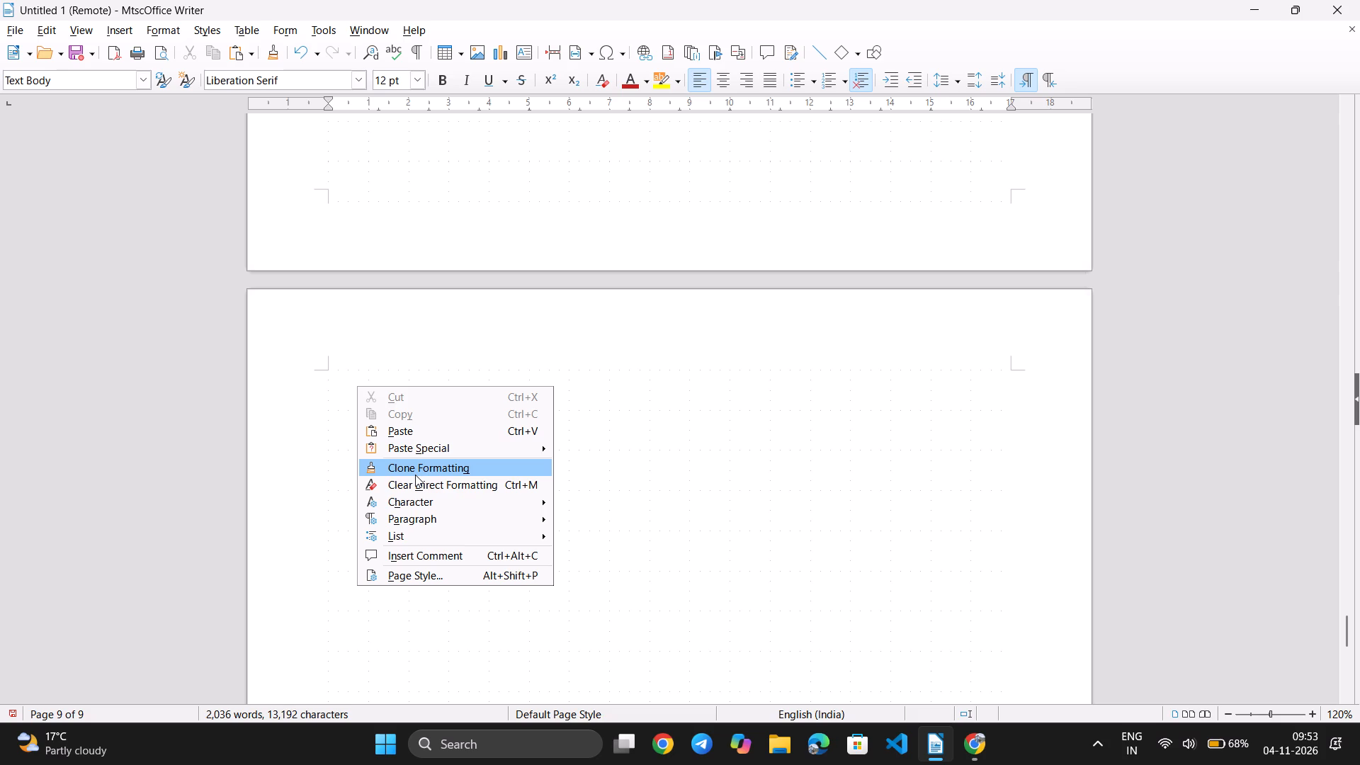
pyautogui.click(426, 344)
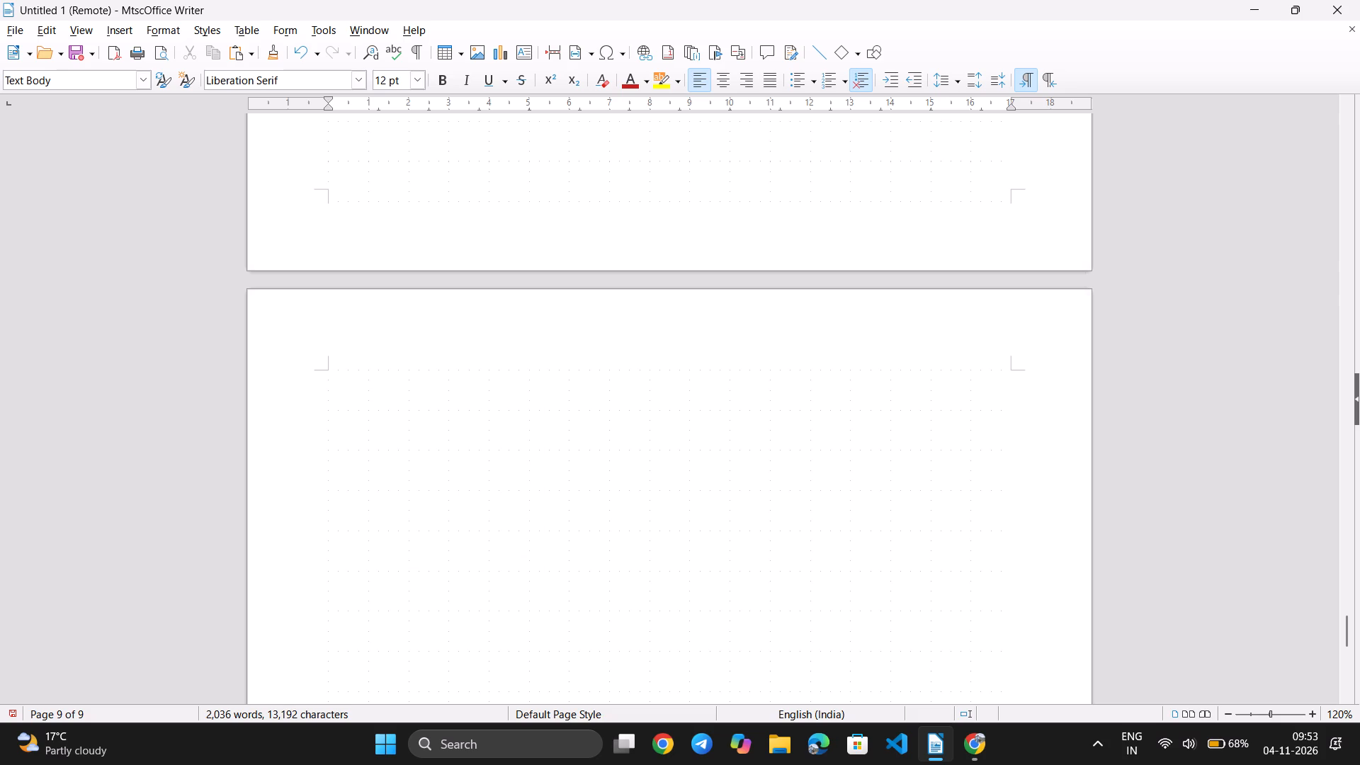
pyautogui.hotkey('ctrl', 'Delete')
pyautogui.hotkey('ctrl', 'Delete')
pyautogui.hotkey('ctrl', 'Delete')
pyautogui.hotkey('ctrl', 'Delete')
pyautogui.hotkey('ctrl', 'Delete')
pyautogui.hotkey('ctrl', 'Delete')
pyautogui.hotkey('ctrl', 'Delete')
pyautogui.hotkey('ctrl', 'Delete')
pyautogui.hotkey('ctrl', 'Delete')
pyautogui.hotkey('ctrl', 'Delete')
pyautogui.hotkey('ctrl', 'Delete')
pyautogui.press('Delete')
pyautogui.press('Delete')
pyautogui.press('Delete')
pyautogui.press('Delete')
pyautogui.click(968, 750)
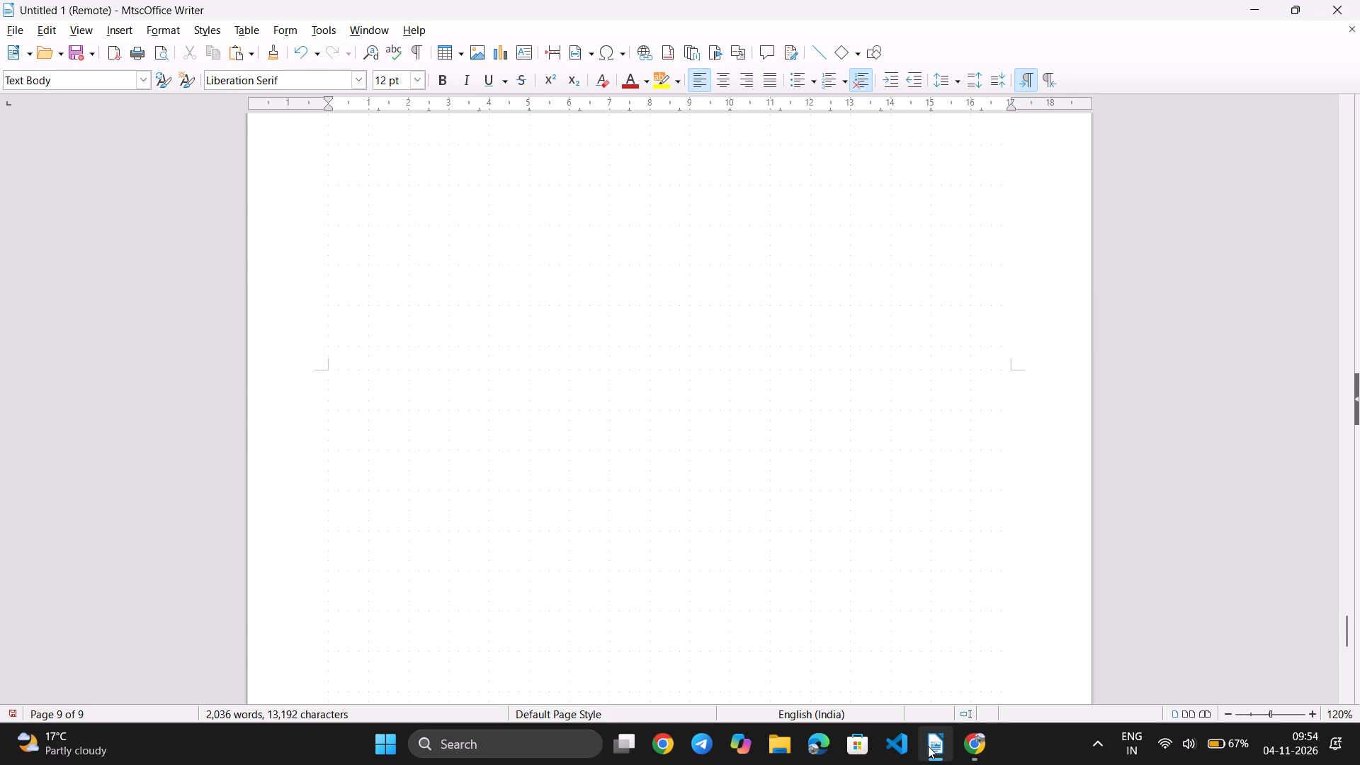
pyautogui.hotkey('ctrl', 'End')
pyautogui.hotkey('ctrl', 'End')
pyautogui.hotkey('ctrl', 'End')
pyautogui.hotkey('ctrl', 'End')
pyautogui.hotkey('ctrl', 'End')
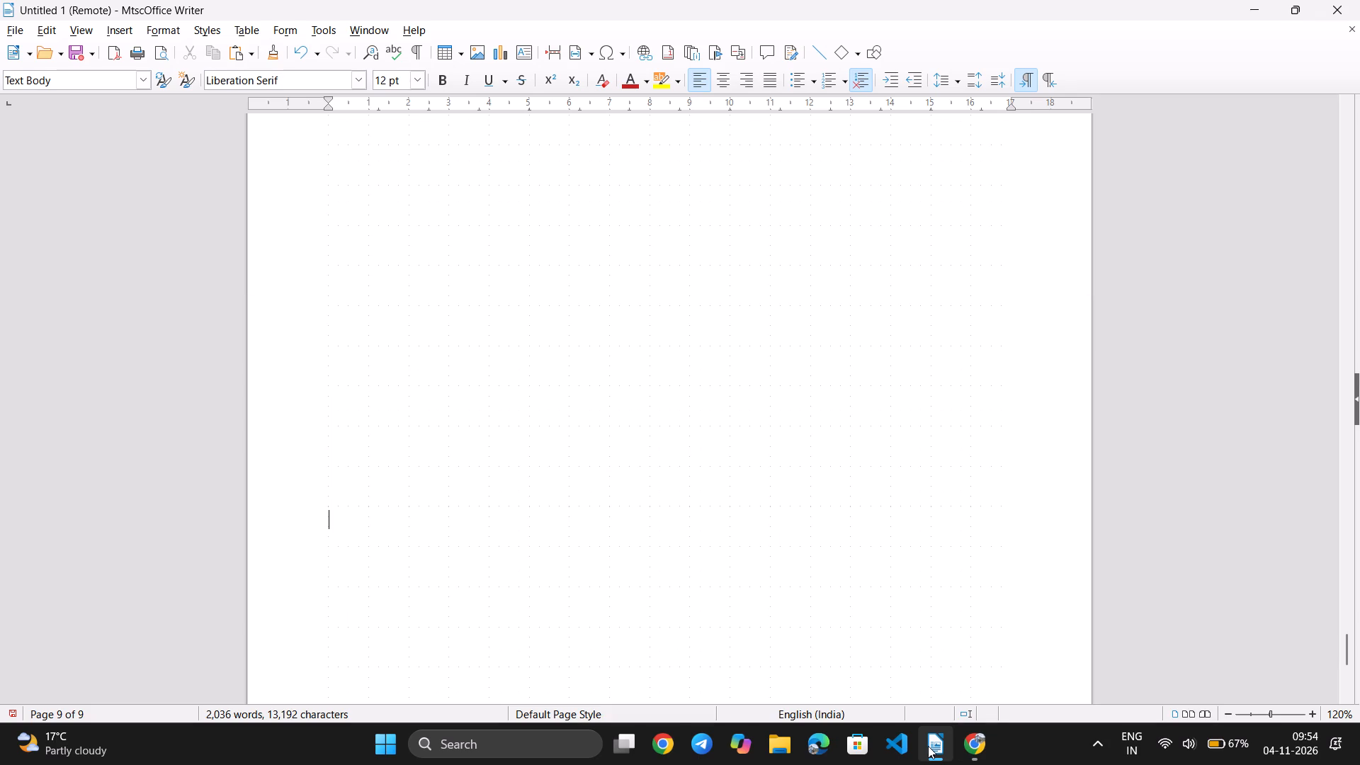
pyautogui.keyDown('ctrl'); pyautogui.scroll(1, 928, 746); pyautogui.keyUp('ctrl')
pyautogui.scroll(-3, 928, 746)
pyautogui.scroll(2, 811, 515)
pyautogui.scroll(-1, 811, 515)
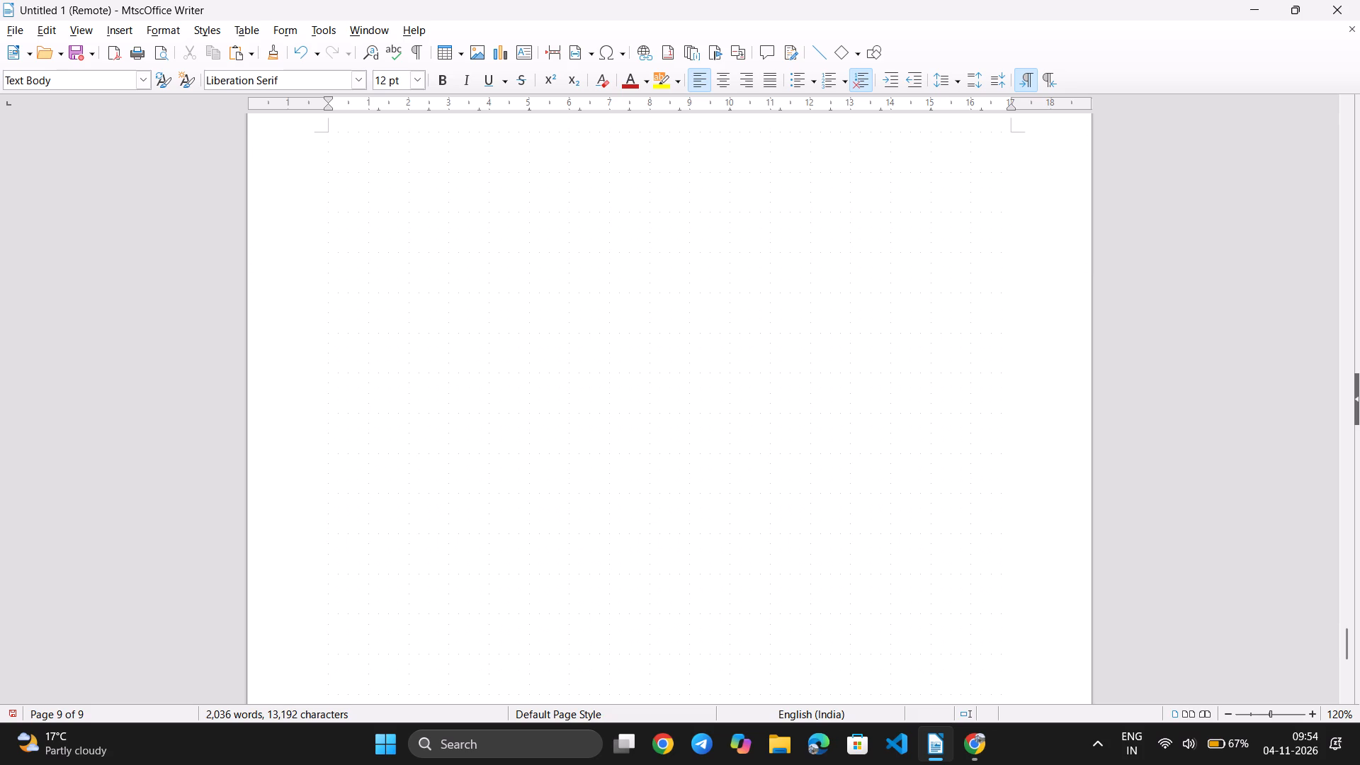
pyautogui.hotkey('ctrl', 'End')
pyautogui.hotkey('ctrl', 'End')
pyautogui.hotkey('ctrl', 'End')
pyautogui.hotkey('ctrl', 'End')
pyautogui.hotkey('ctrl', 'End')
pyautogui.hotkey('ctrl', 'End')
pyautogui.hotkey('ctrl', 'End')
pyautogui.hotkey('ctrl', 'End')
pyautogui.hotkey('ctrl', 'End')
pyautogui.hotkey('ctrl', 'End')
pyautogui.hotkey('ctrl', 'End')
pyautogui.hotkey('ctrl', 'End')
pyautogui.hotkey('ctrl', 'End')
pyautogui.hotkey('ctrl', 'End')
pyautogui.hotkey('ctrl', 'End')
pyautogui.hotkey('ctrl', 'End')
pyautogui.hotkey('ctrl', 'End')
pyautogui.hotkey('ctrl', 'End')
pyautogui.hotkey('ctrl', 'End')
pyautogui.hotkey('ctrl', 'End')
pyautogui.hotkey('ctrl', 'BackSpace')
pyautogui.hotkey('ctrl', 'BackSpace')
pyautogui.hotkey('ctrl', 'BackSpace')
pyautogui.hotkey('ctrl', 'BackSpace')
pyautogui.hotkey('ctrl', 'BackSpace')
pyautogui.hotkey('ctrl', 'BackSpace')
pyautogui.hotkey('ctrl', 'BackSpace')
pyautogui.hotkey('ctrl', 'BackSpace')
pyautogui.hotkey('ctrl', 'BackSpace')
pyautogui.hotkey('ctrl', 'BackSpace')
pyautogui.hotkey('ctrl', 'BackSpace')
pyautogui.hotkey('ctrl', 'BackSpace')
pyautogui.hotkey('ctrl', 'BackSpace')
pyautogui.hotkey('ctrl', 'BackSpace')
pyautogui.hotkey('ctrl', 'BackSpace')
pyautogui.hotkey('ctrl', 'BackSpace')
pyautogui.hotkey('ctrl', 'BackSpace')
# Add two paragraph breaks after the empty heading line below the final divider to continue onto page 9.
pyautogui.press('Down')
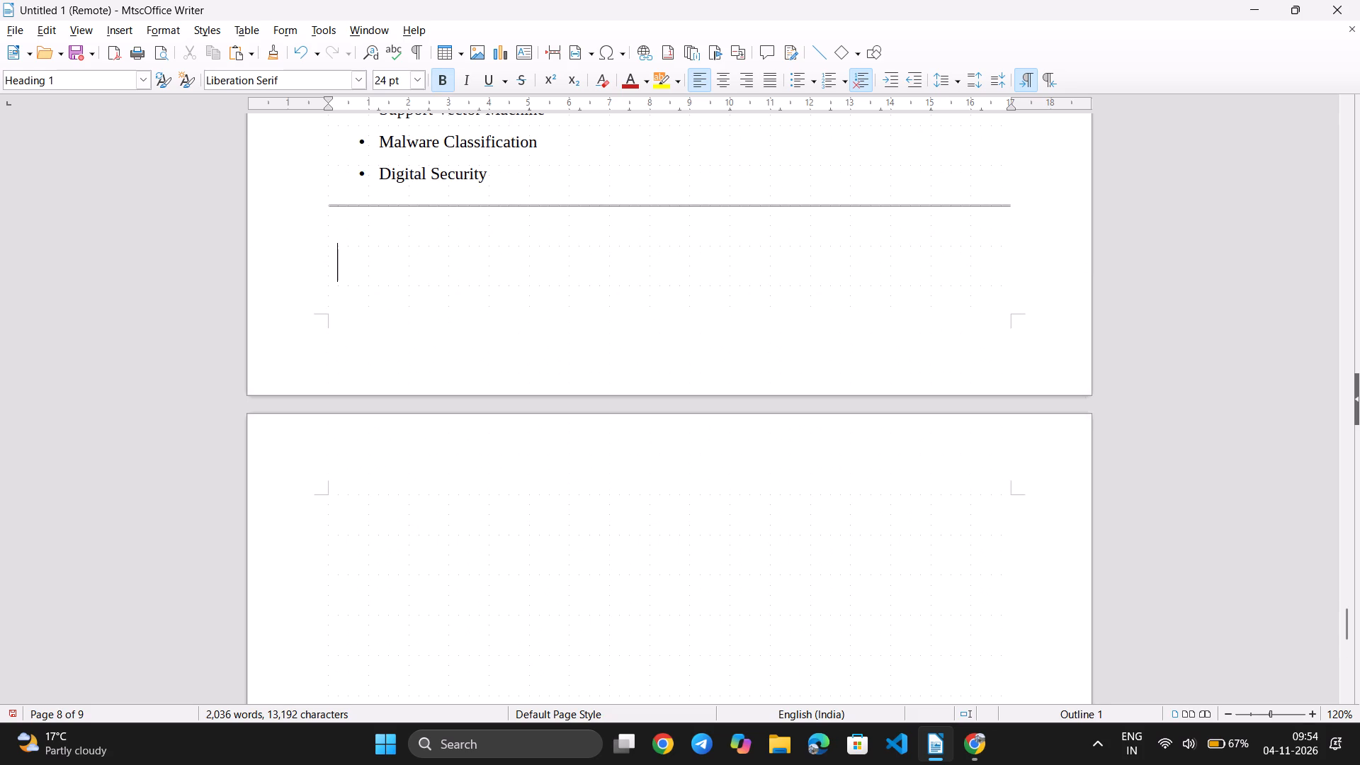
pyautogui.press('Return')
pyautogui.press('Return')
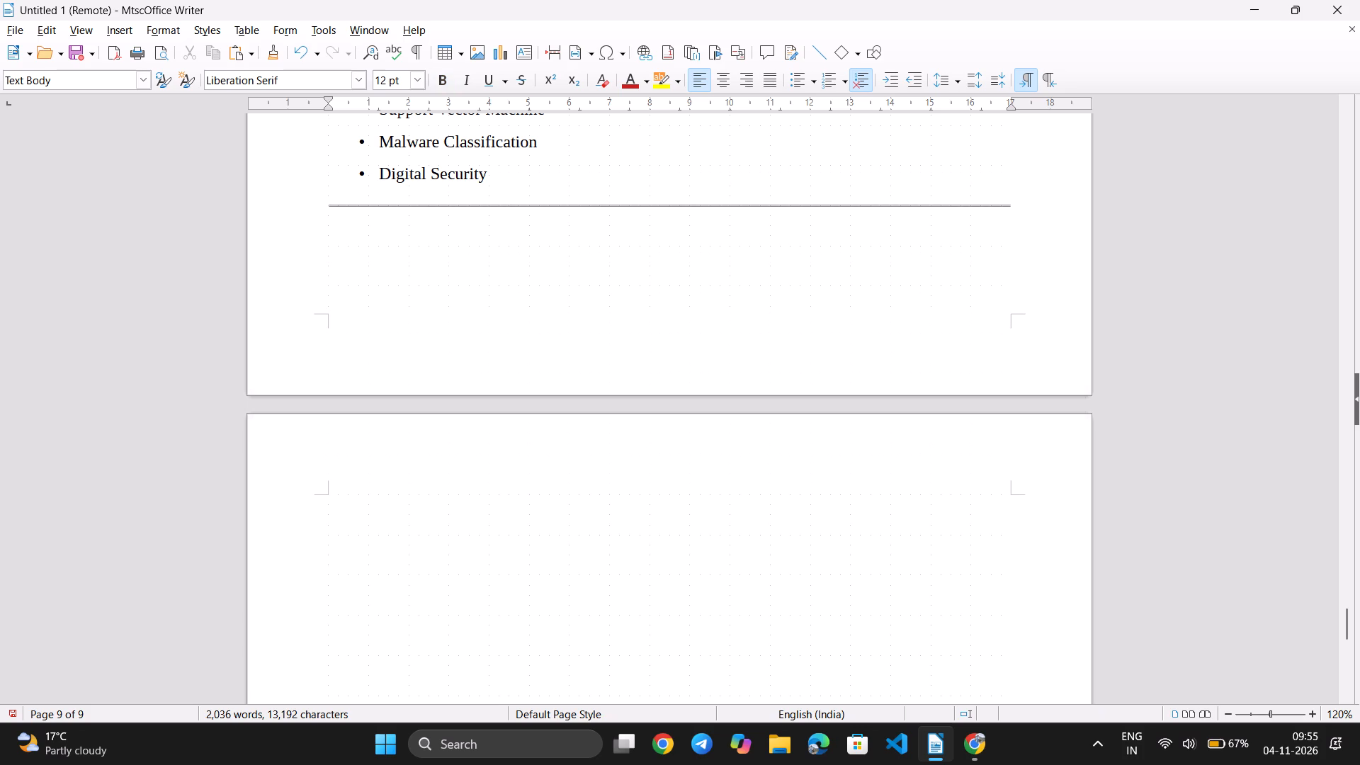
# Insert four page breaks at the very end of the document, starting from blank page 9.
pyautogui.hotkey('ctrl', 'End')
pyautogui.hotkey('ctrl', 'End')
pyautogui.hotkey('ctrl', 'End')
pyautogui.hotkey('ctrl', 'End')
pyautogui.hotkey('ctrl', 'End')
pyautogui.hotkey('ctrl', 'End')
pyautogui.hotkey('ctrl', 'End')
pyautogui.hotkey('ctrl', 'End')
pyautogui.hotkey('ctrl', 'End')
pyautogui.hotkey('ctrl', 'End')
pyautogui.hotkey('ctrl', 'End')
pyautogui.hotkey('ctrl', 'End')
pyautogui.hotkey('ctrl', 'End')
pyautogui.hotkey('ctrl', 'End')
pyautogui.hotkey('ctrl', 'End')
pyautogui.hotkey('ctrl', 'End')
pyautogui.hotkey('ctrl', 'End')
pyautogui.hotkey('ctrl', 'End')
pyautogui.hotkey('ctrl', 'End')
pyautogui.hotkey('ctrl', 'End')
pyautogui.hotkey('ctrl', 'End')
pyautogui.hotkey('ctrl', 'End')
pyautogui.hotkey('ctrl', 'End')
pyautogui.hotkey('ctrl', 'End')
pyautogui.hotkey('ctrl', 'End')
pyautogui.hotkey('ctrl', 'End')
pyautogui.hotkey('ctrl', 'End')
pyautogui.hotkey('ctrl', 'Return')
pyautogui.hotkey('ctrl', 'Return')
pyautogui.hotkey('ctrl', 'Return')
pyautogui.hotkey('ctrl', 'Return')
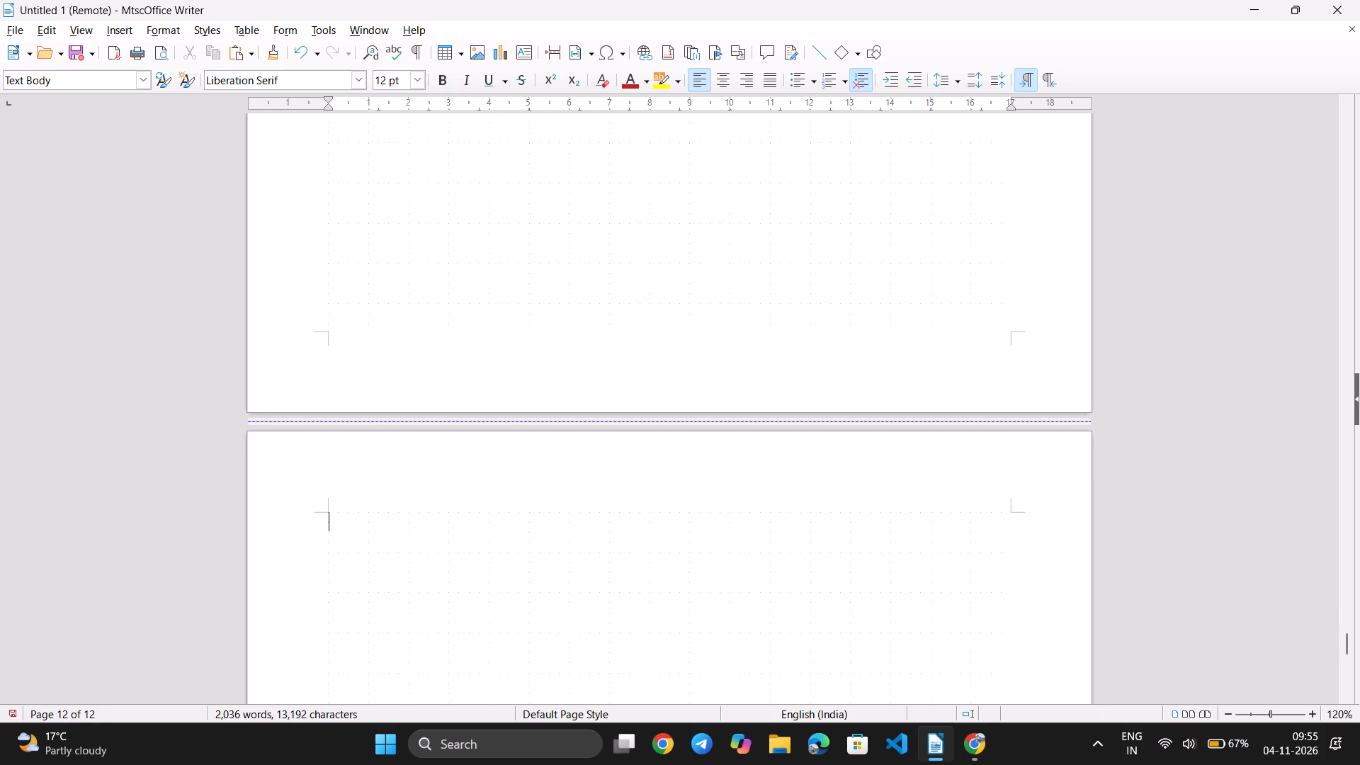
# Add three empty paragraphs at the very end of the document.
pyautogui.press('Return')
pyautogui.press('Return')
pyautogui.press('Return')
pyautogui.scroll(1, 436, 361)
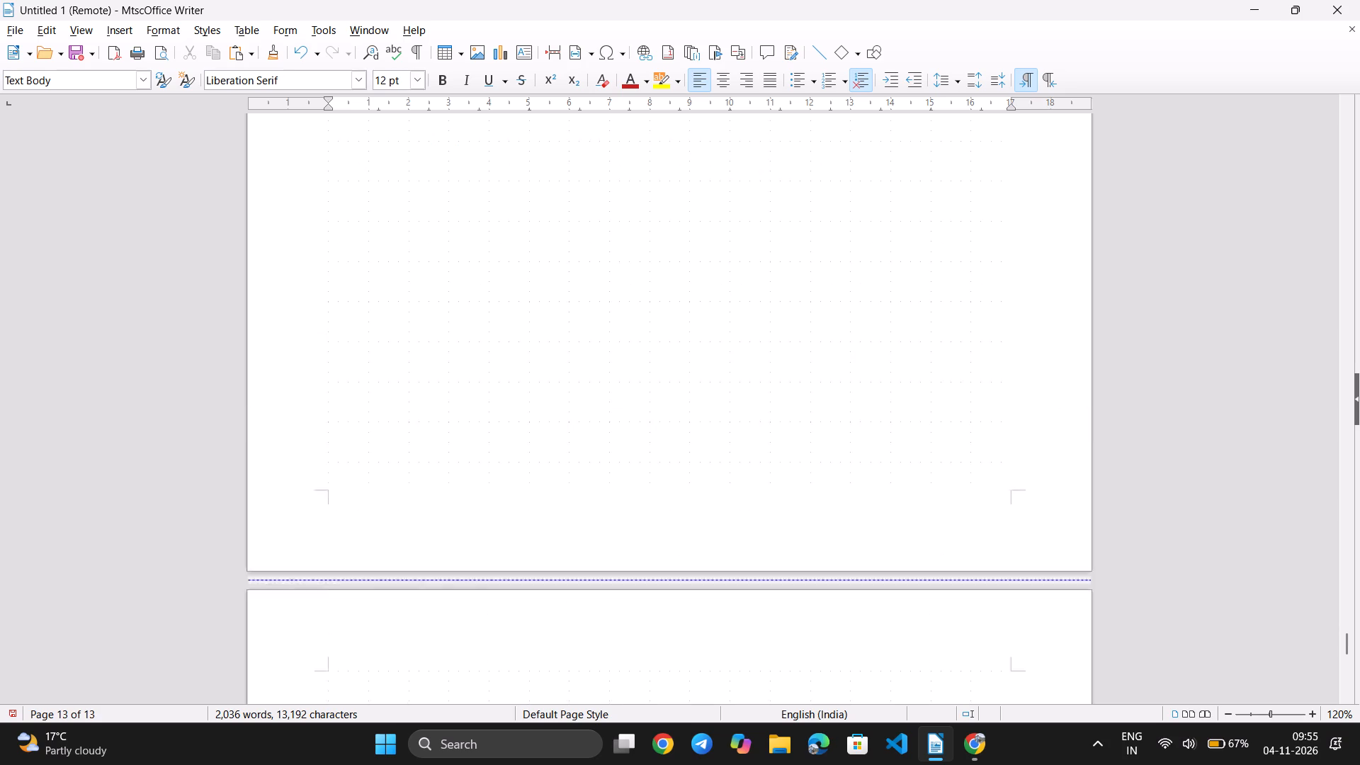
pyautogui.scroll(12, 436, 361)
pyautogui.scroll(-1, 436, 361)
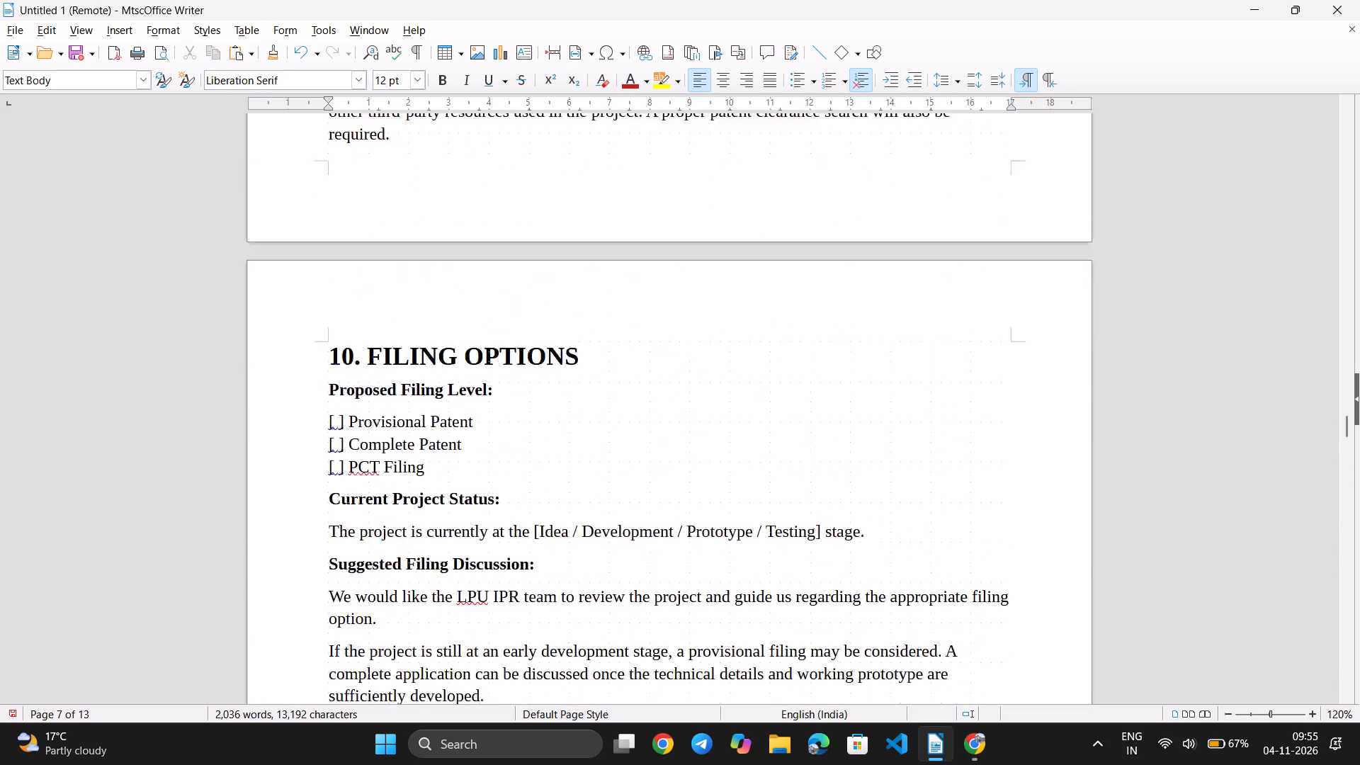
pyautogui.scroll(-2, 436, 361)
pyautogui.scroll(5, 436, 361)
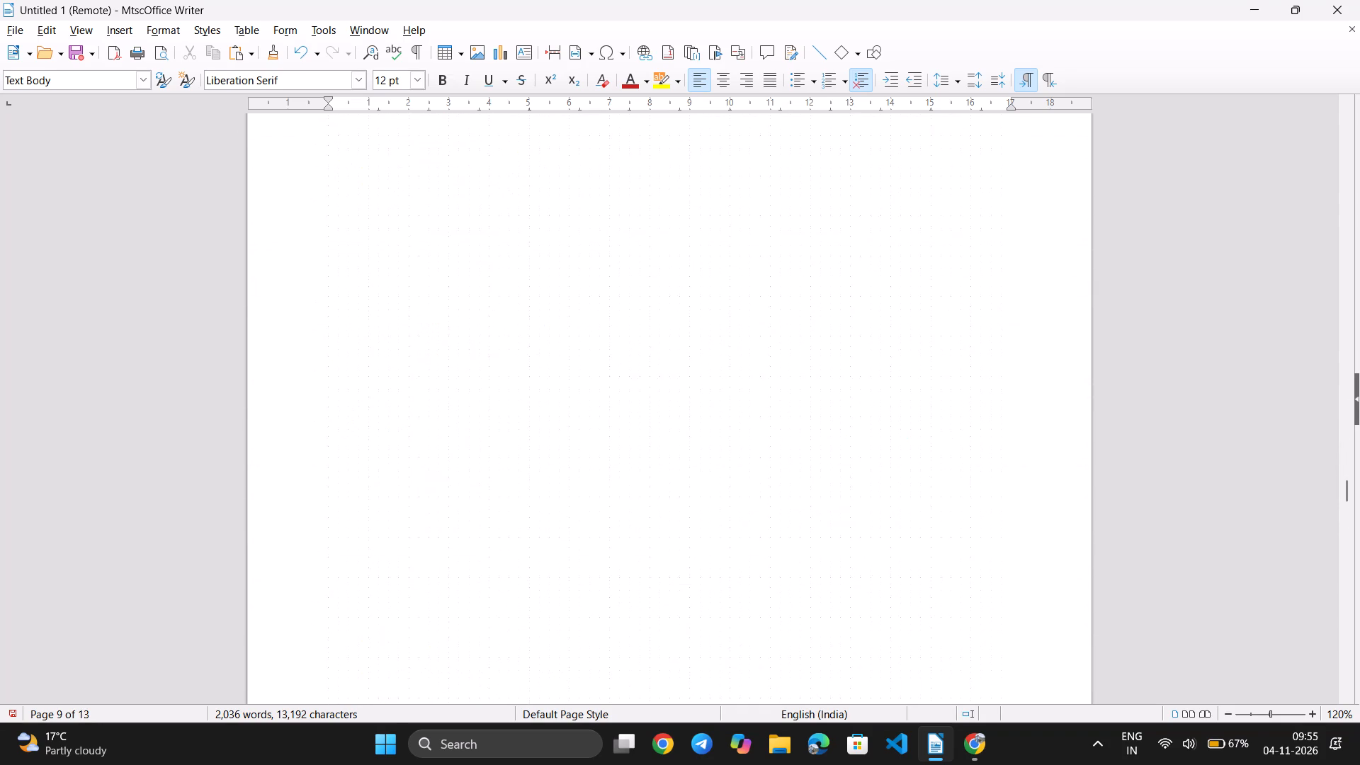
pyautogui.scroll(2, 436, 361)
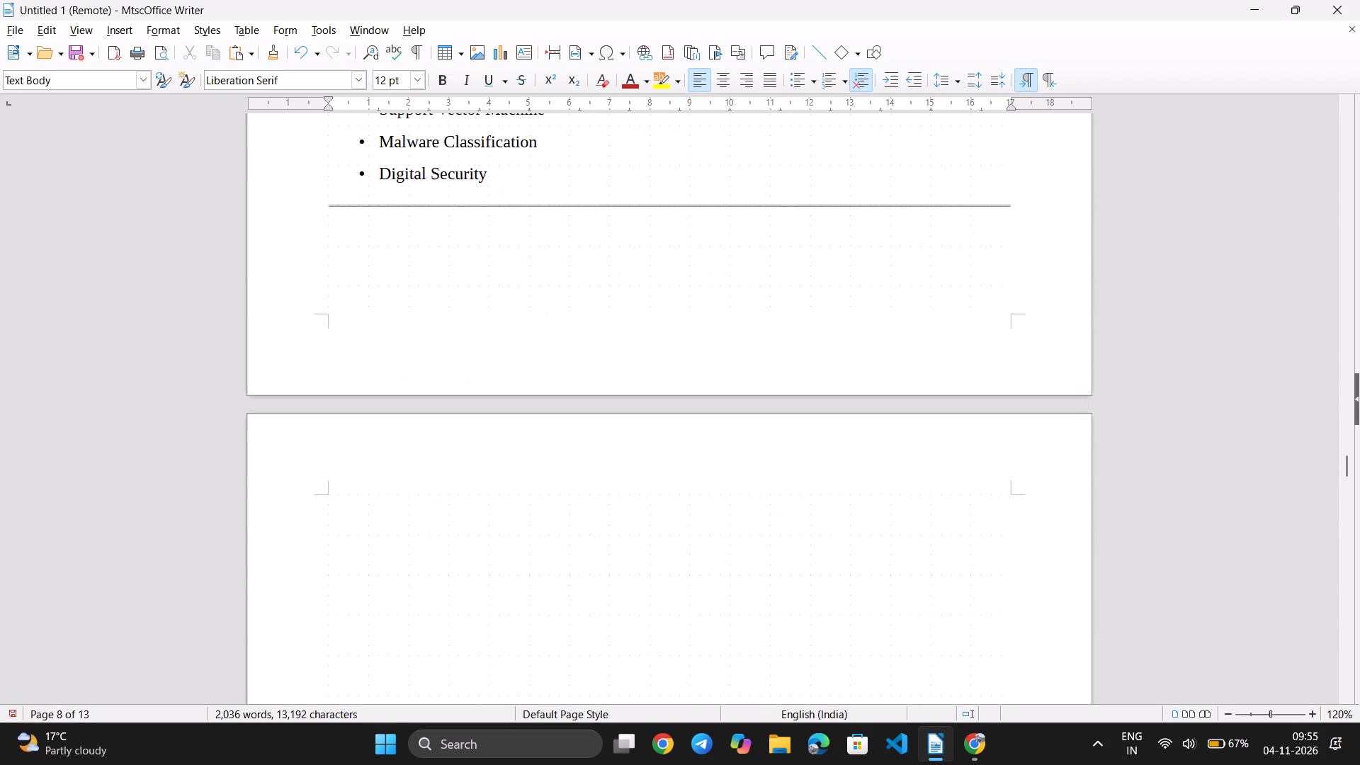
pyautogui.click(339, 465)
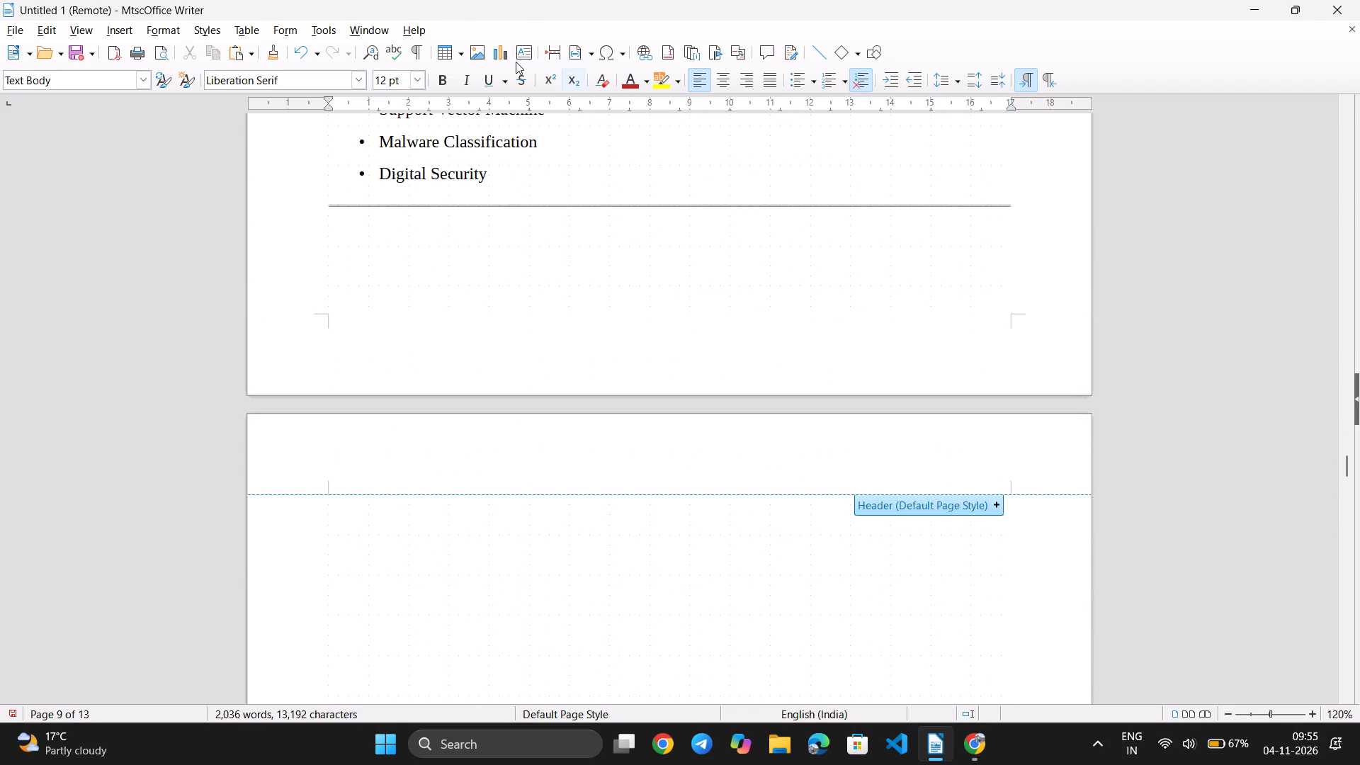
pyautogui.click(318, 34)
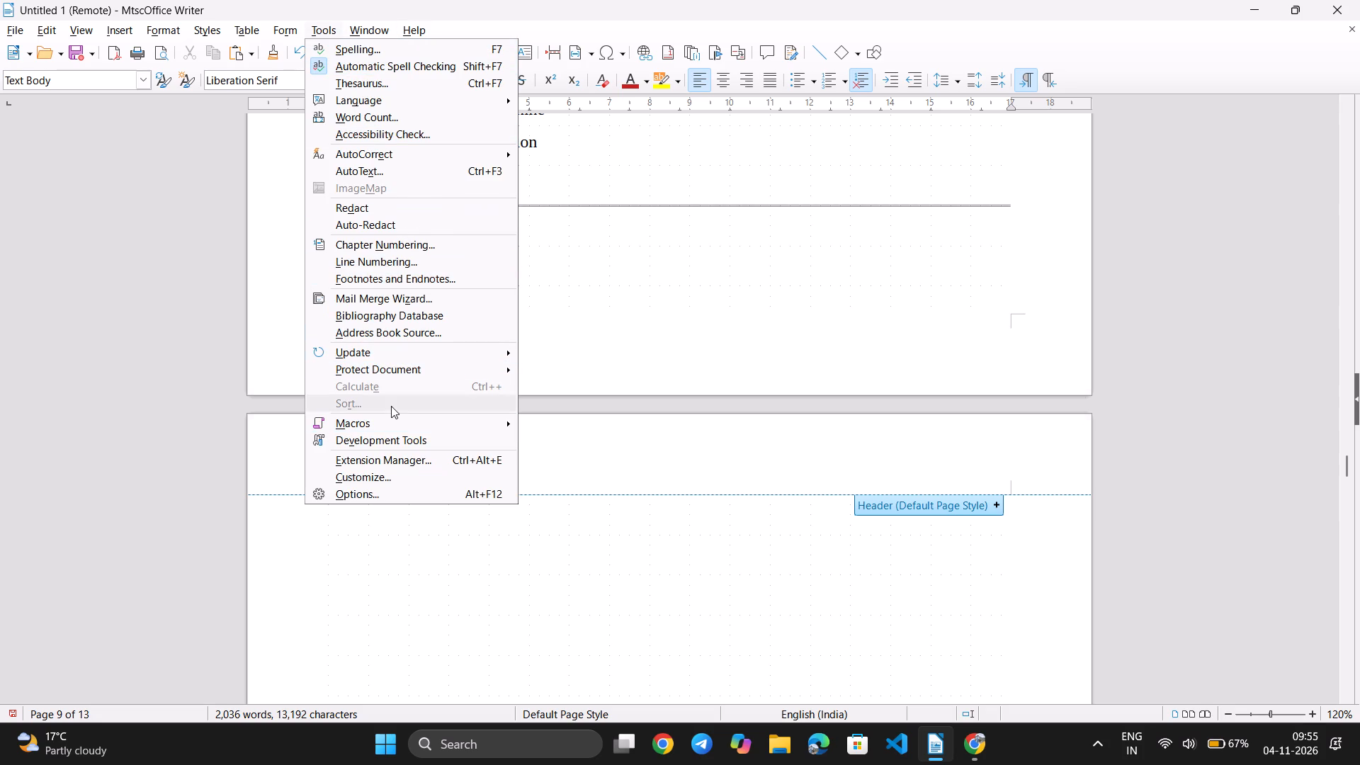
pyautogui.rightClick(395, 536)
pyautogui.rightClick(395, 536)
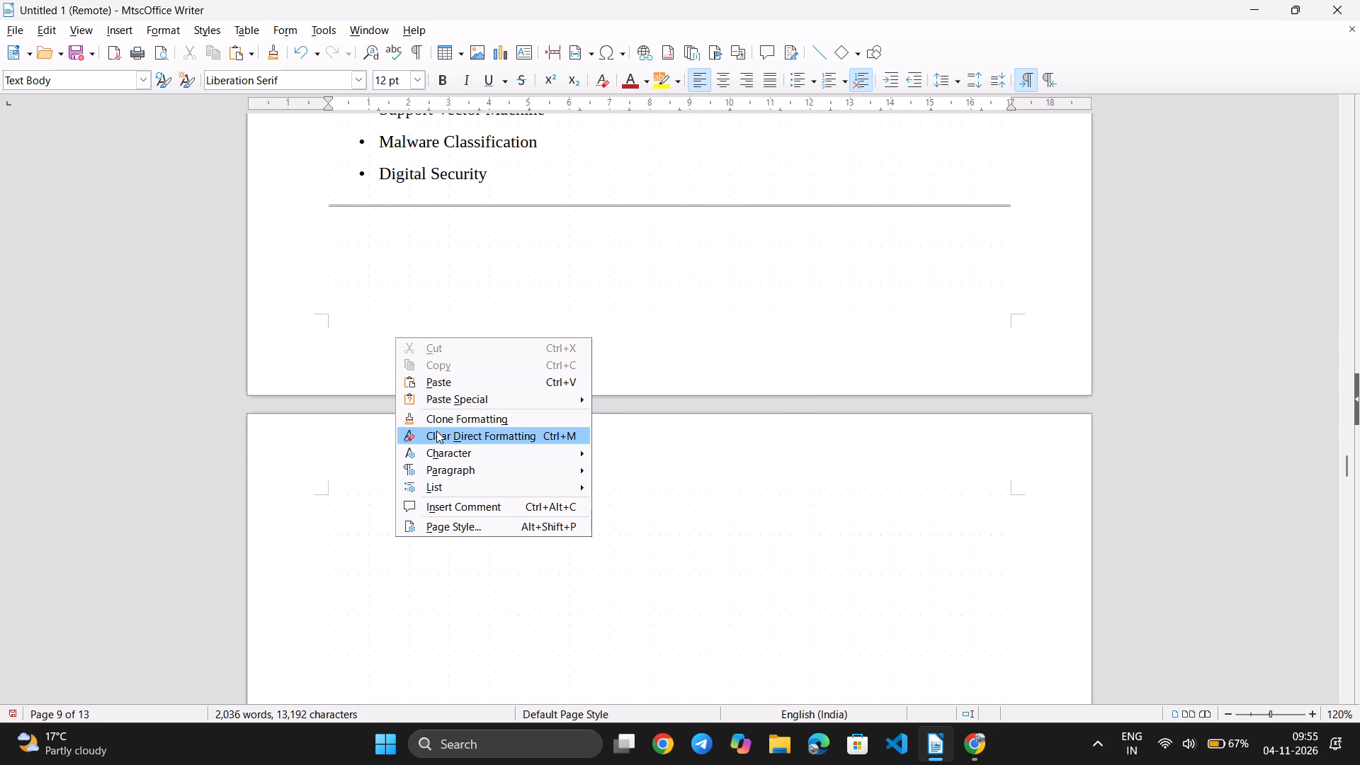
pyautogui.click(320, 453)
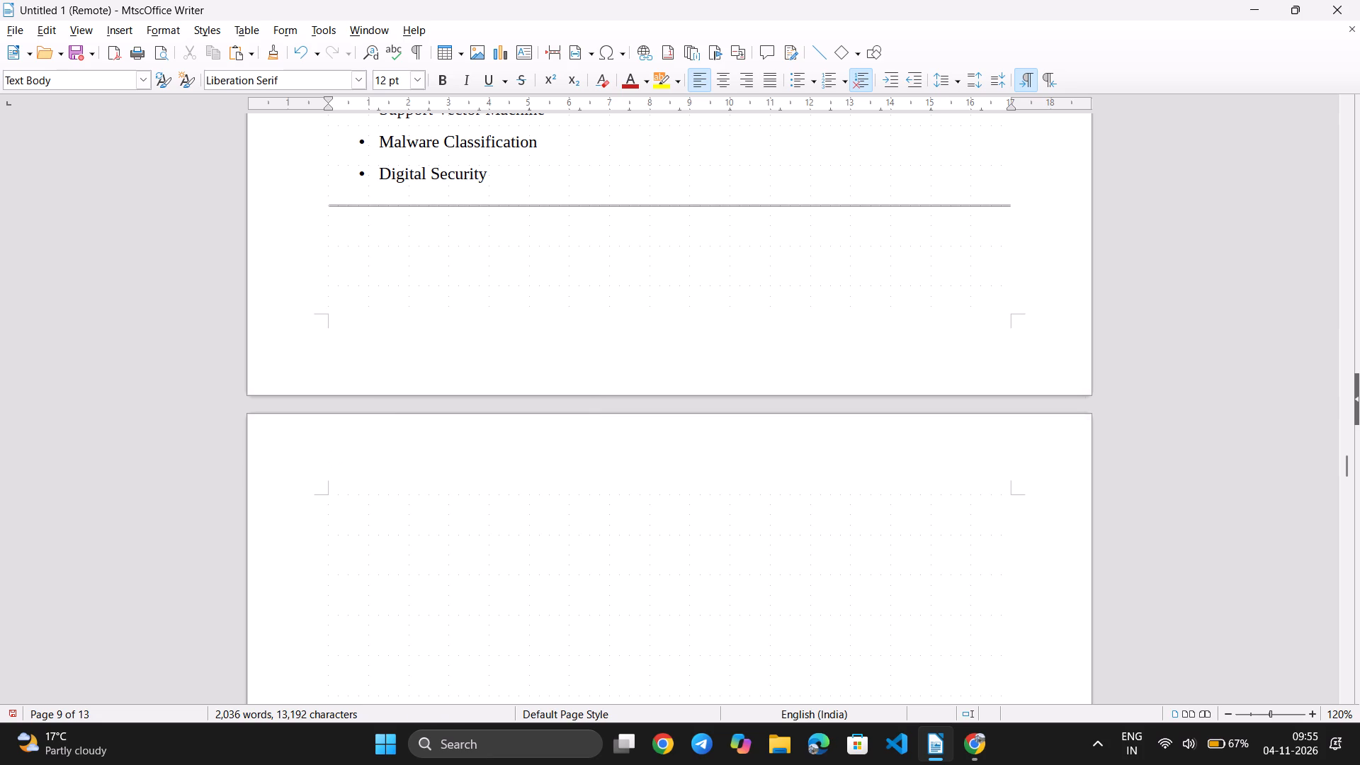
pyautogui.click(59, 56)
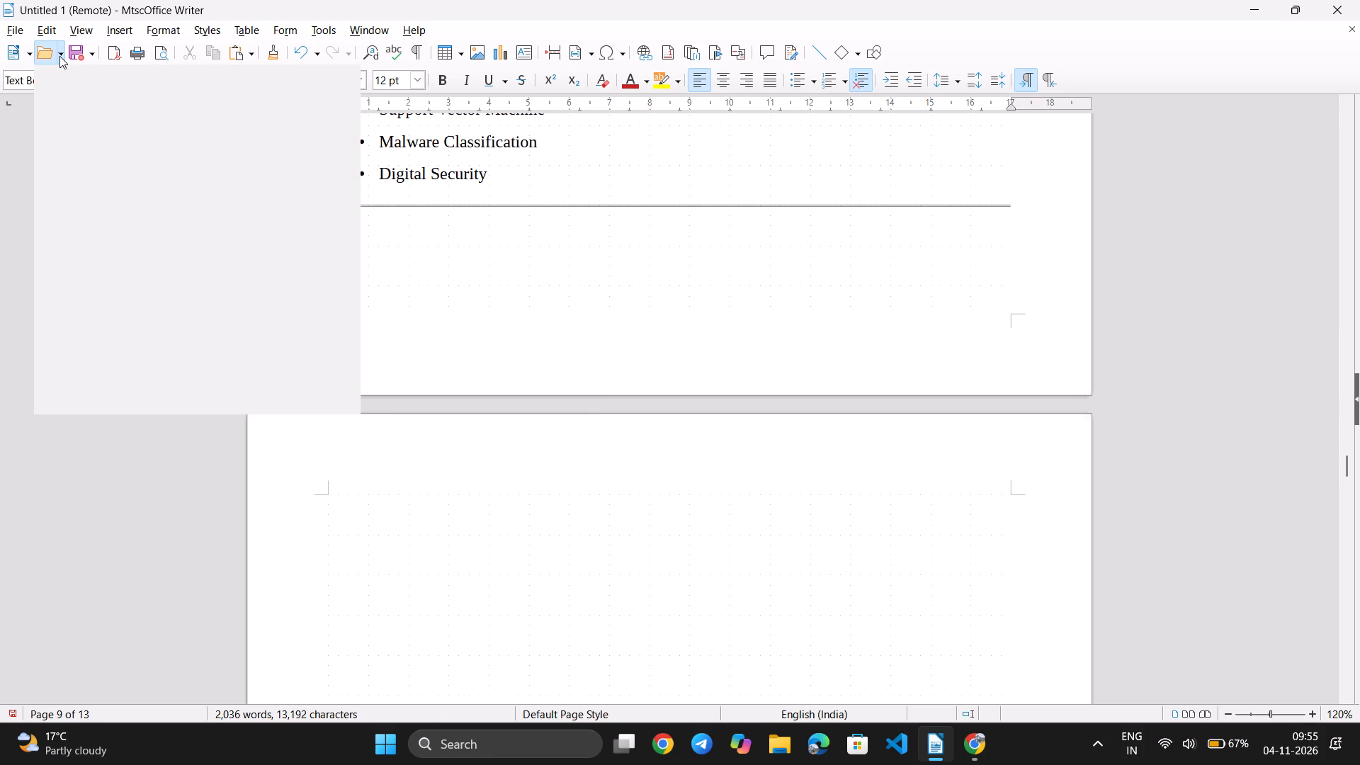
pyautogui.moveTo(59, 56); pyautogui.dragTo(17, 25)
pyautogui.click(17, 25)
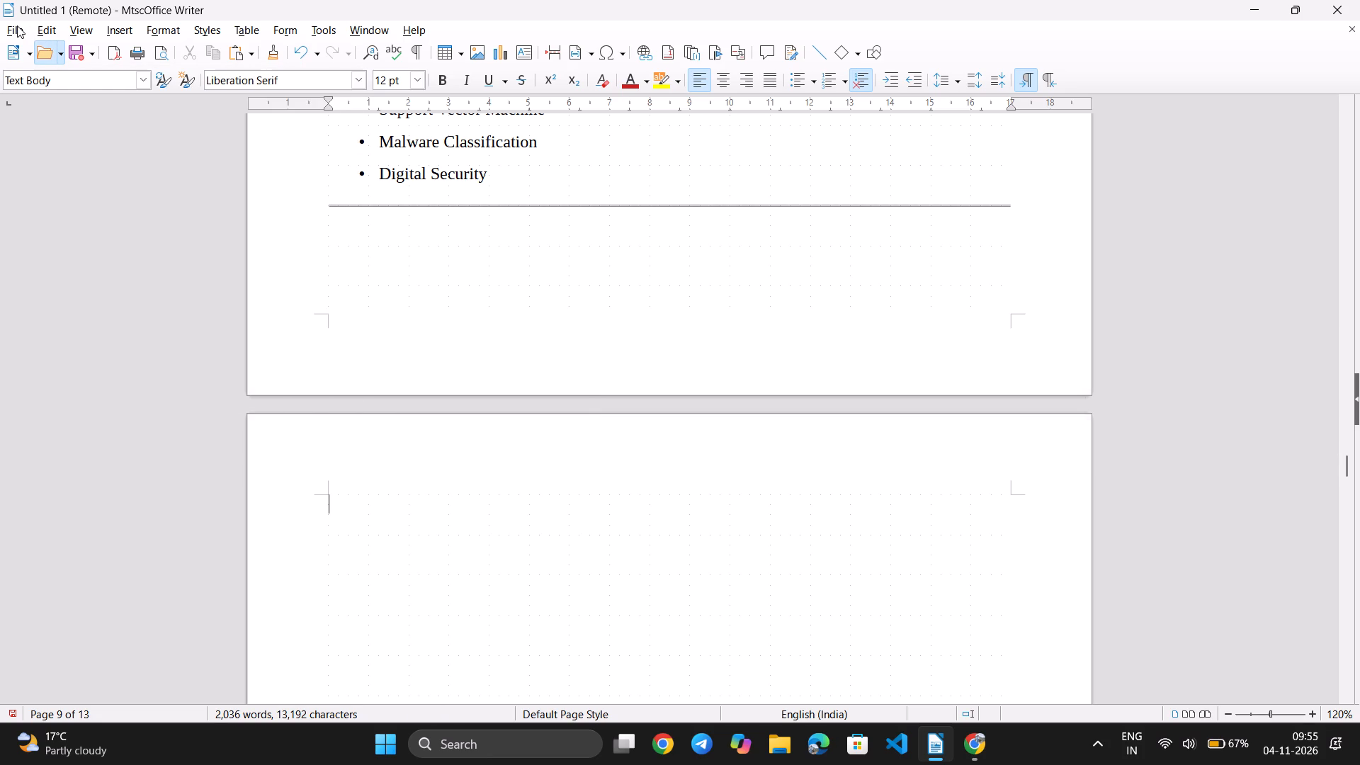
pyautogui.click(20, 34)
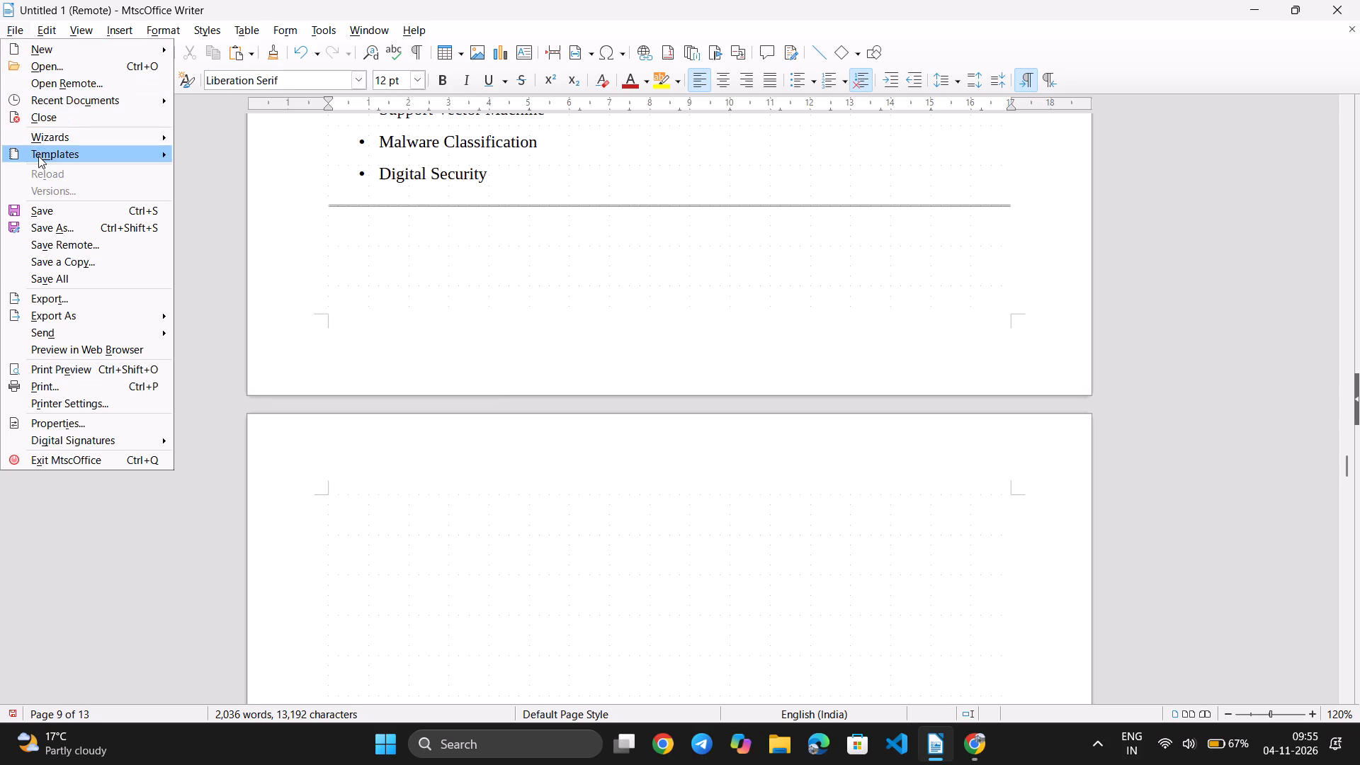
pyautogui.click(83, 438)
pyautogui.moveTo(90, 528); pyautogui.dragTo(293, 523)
# Insert nine empty paragraphs from the first line of blank page 9.
pyautogui.click(293, 523)
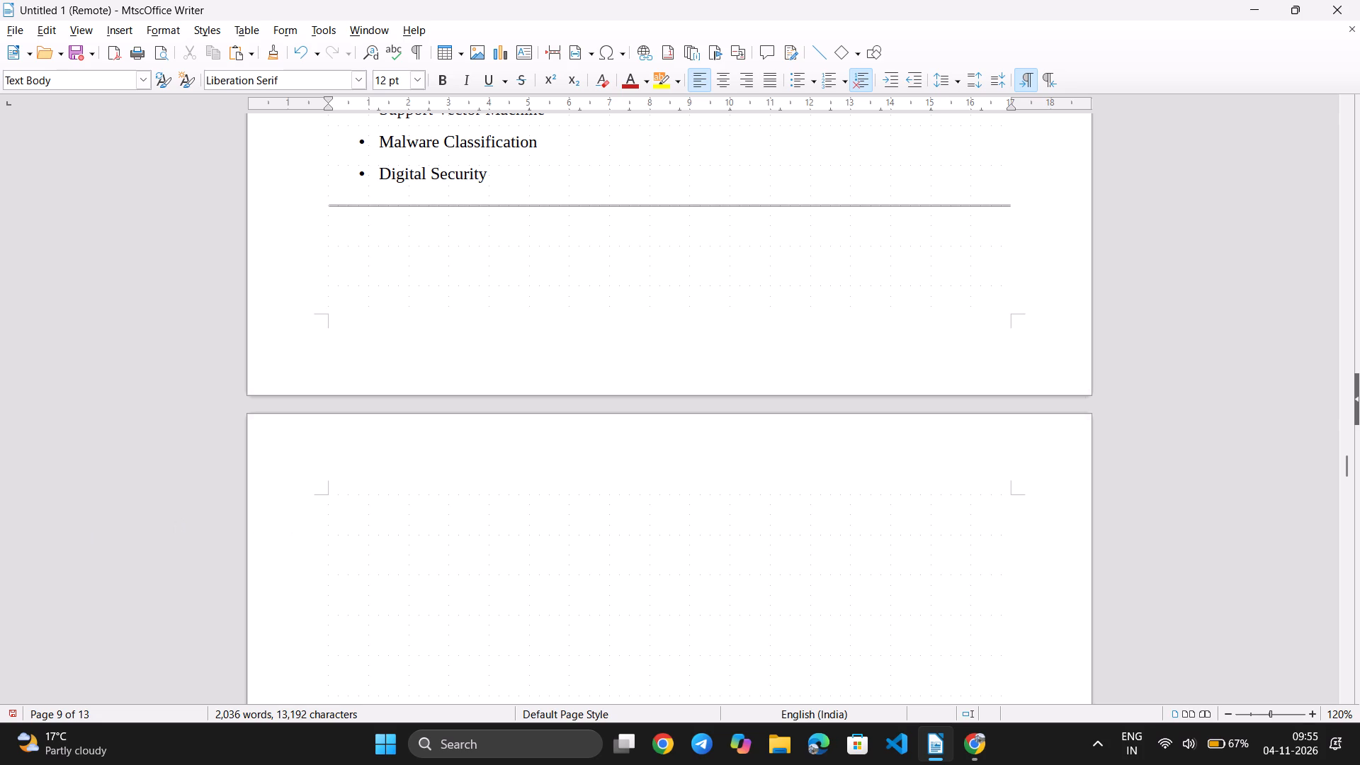
pyautogui.press('Return')
pyautogui.press('Return')
pyautogui.press('Return')
pyautogui.press('Return')
pyautogui.press('Return')
pyautogui.press('Return')
pyautogui.press('Return')
pyautogui.press('Return')
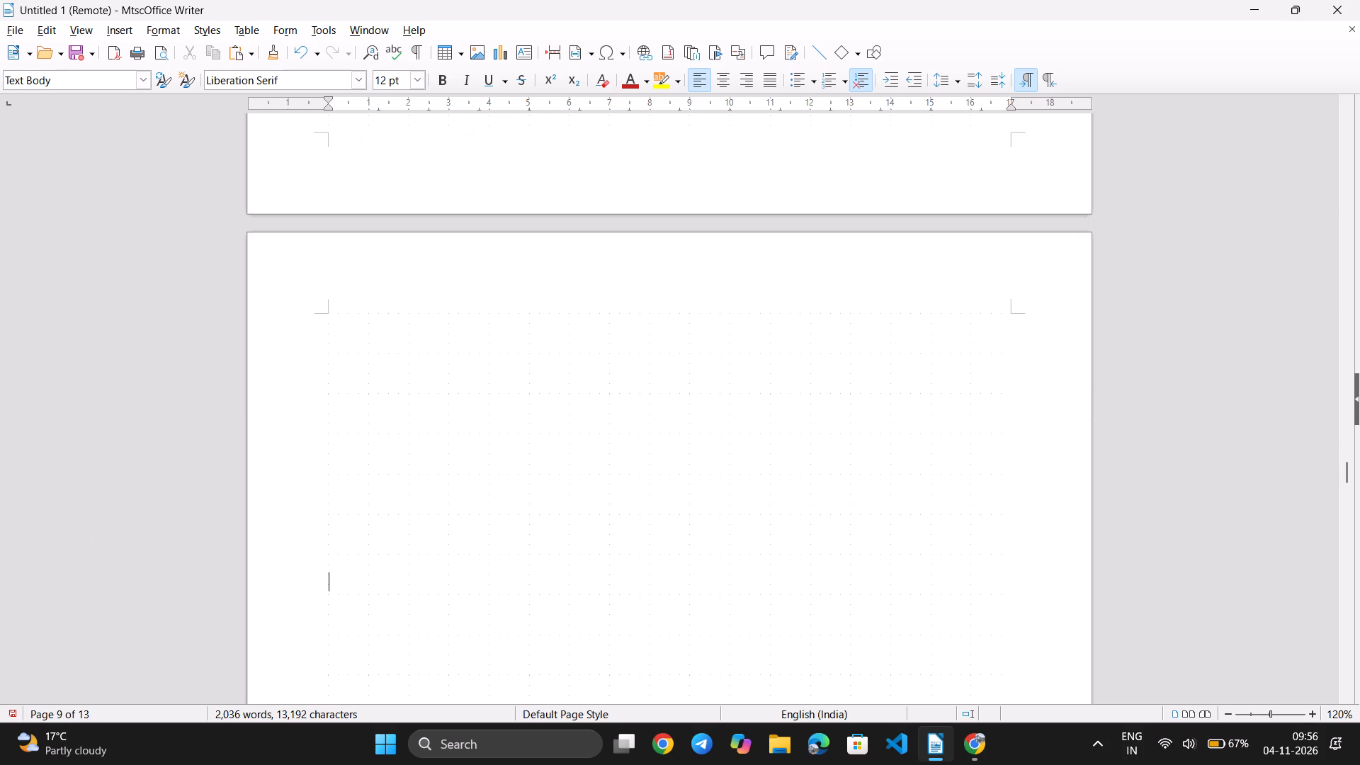
pyautogui.press('Return')
# Look through the blank pages from page 9 to page 12.
pyautogui.press('Up')
pyautogui.press('Up')
pyautogui.scroll(2, 305, 481)
pyautogui.scroll(-3, 305, 481)
pyautogui.scroll(1, 305, 481)
pyautogui.press('Down')
pyautogui.press('Down')
pyautogui.press('Down')
pyautogui.press('Down')
pyautogui.press('Down')
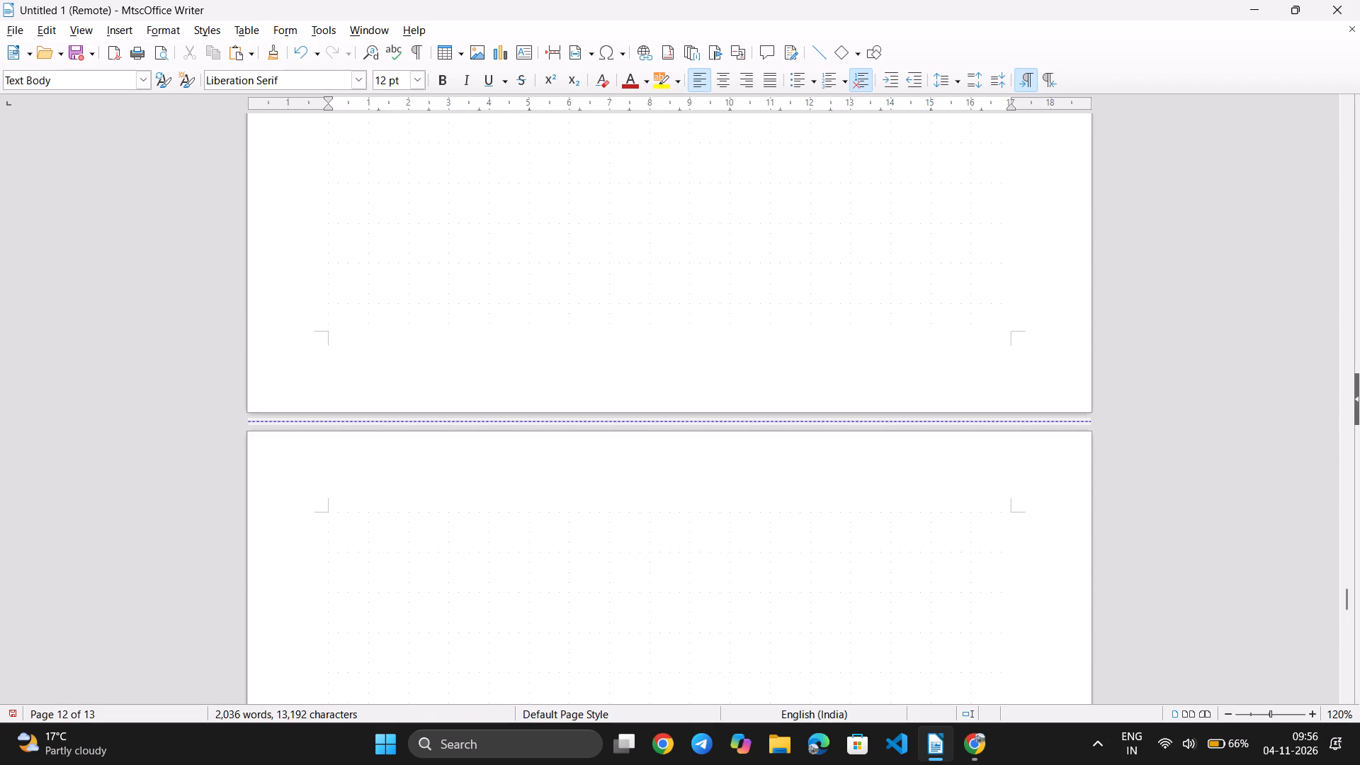
# Delete forward from the empty lines on page 9 to remove two of the trailing blank pages.
pyautogui.press('Up')
pyautogui.press('Up')
pyautogui.press('Up')
pyautogui.press('Up')
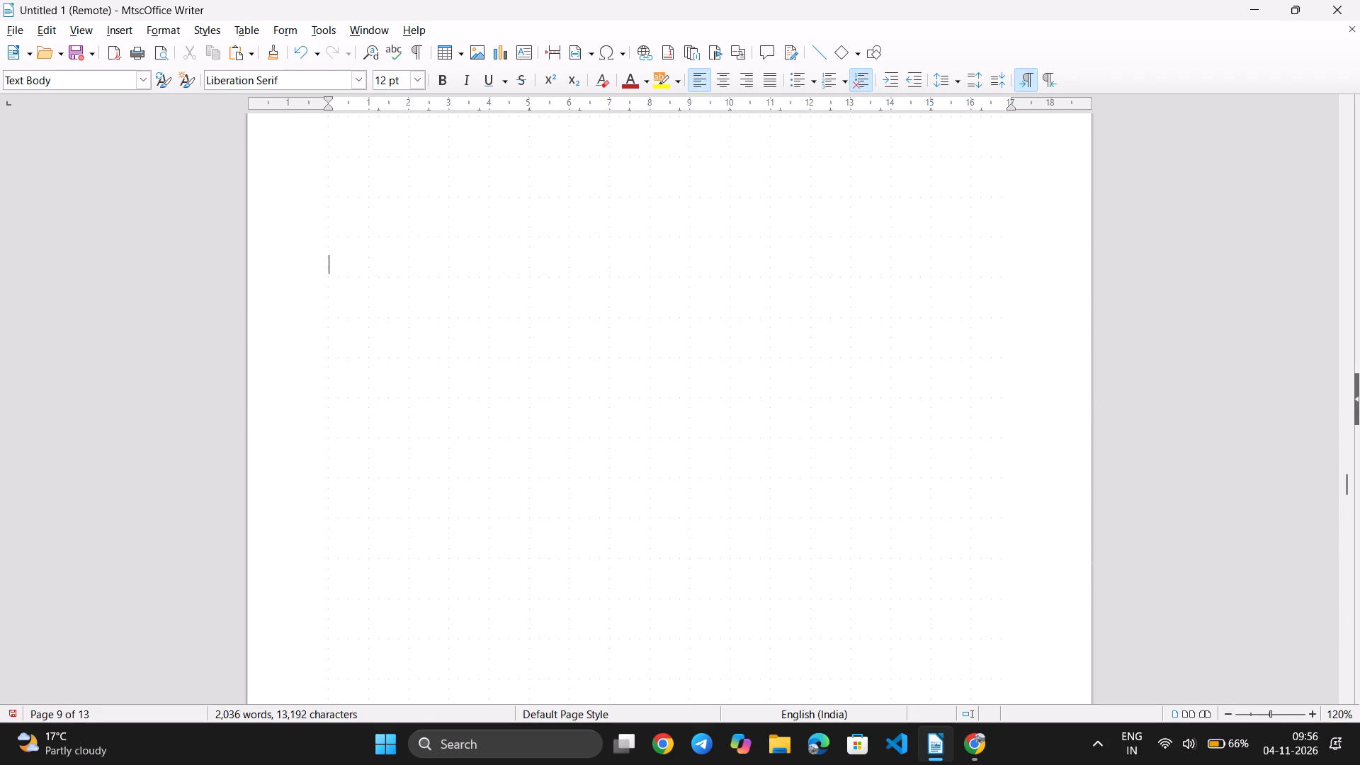
pyautogui.press('Up')
pyautogui.scroll(-3, 305, 481)
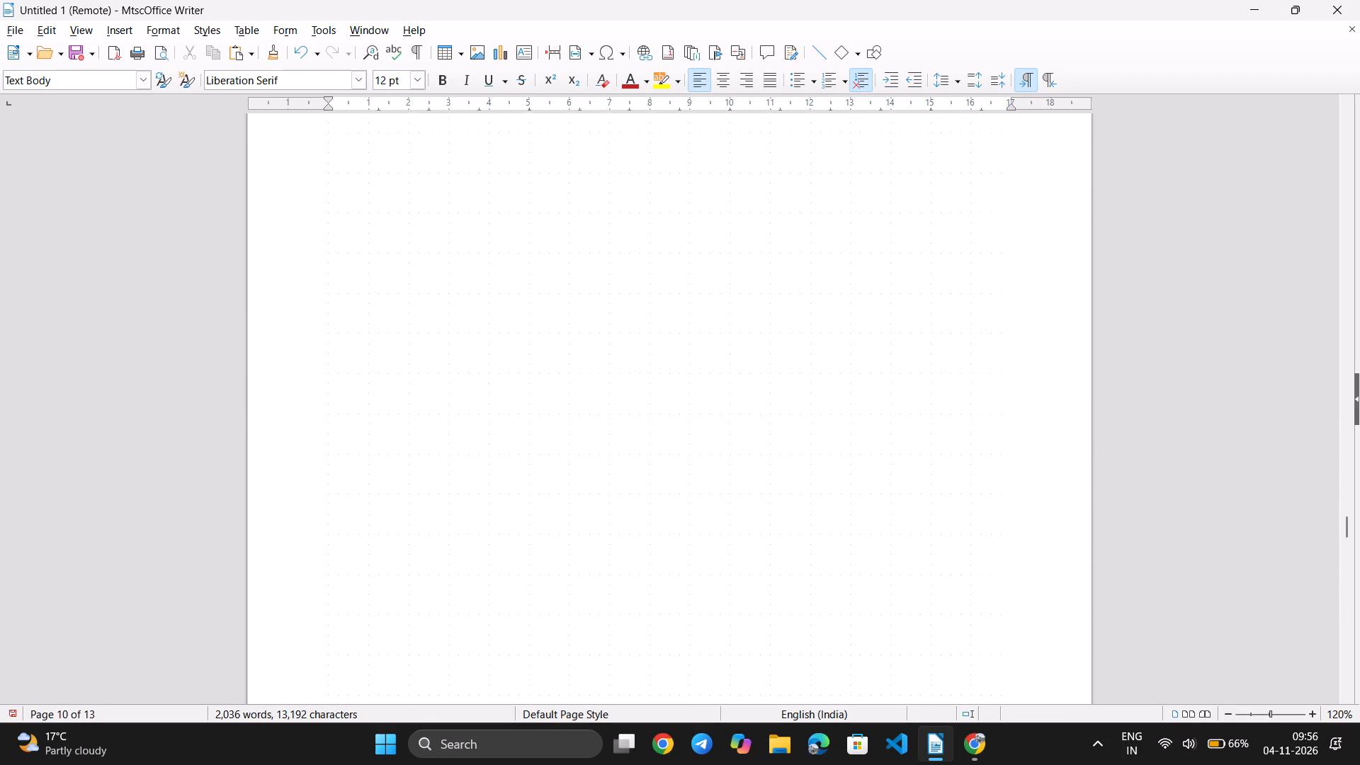
pyautogui.scroll(-2, 305, 481)
pyautogui.press('Delete')
pyautogui.press('Delete')
pyautogui.scroll(2, 305, 481)
pyautogui.press('Delete')
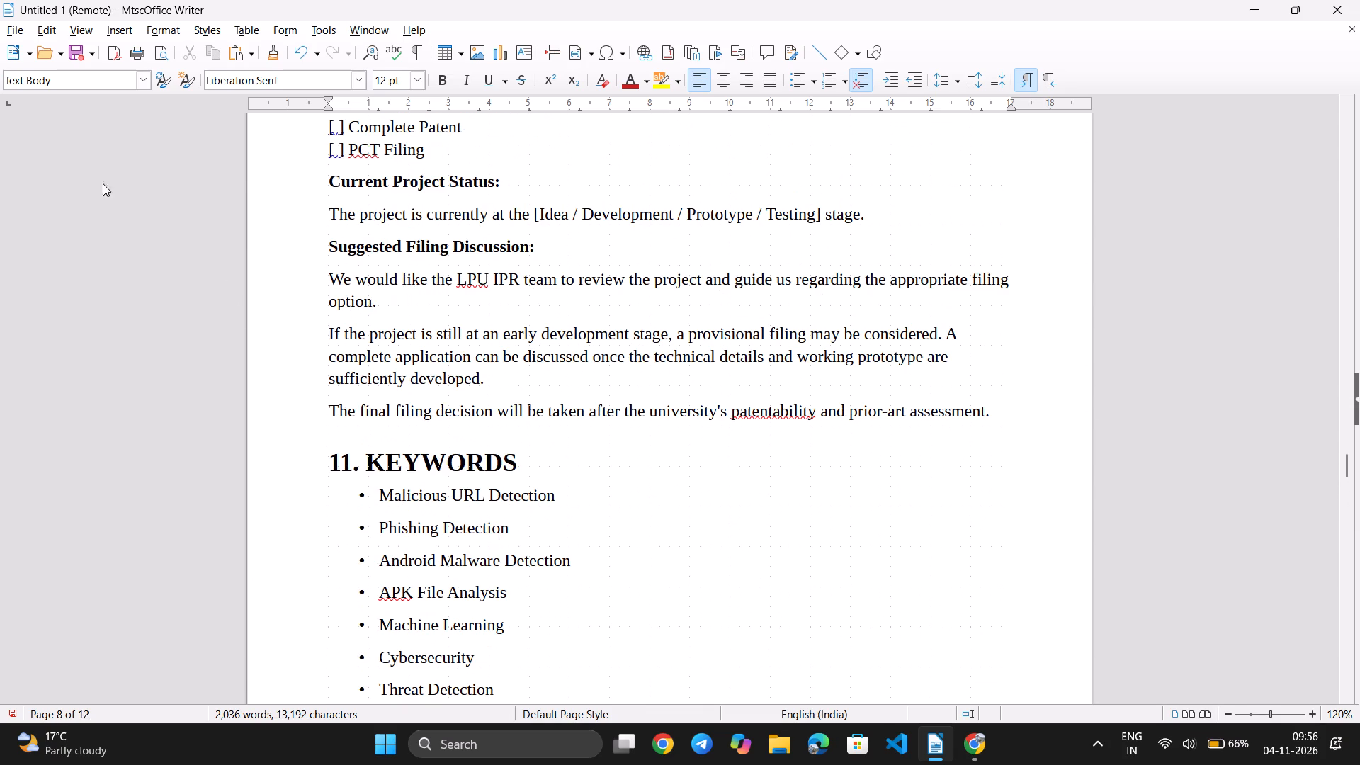
pyautogui.click(28, 53)
pyautogui.click(28, 53)
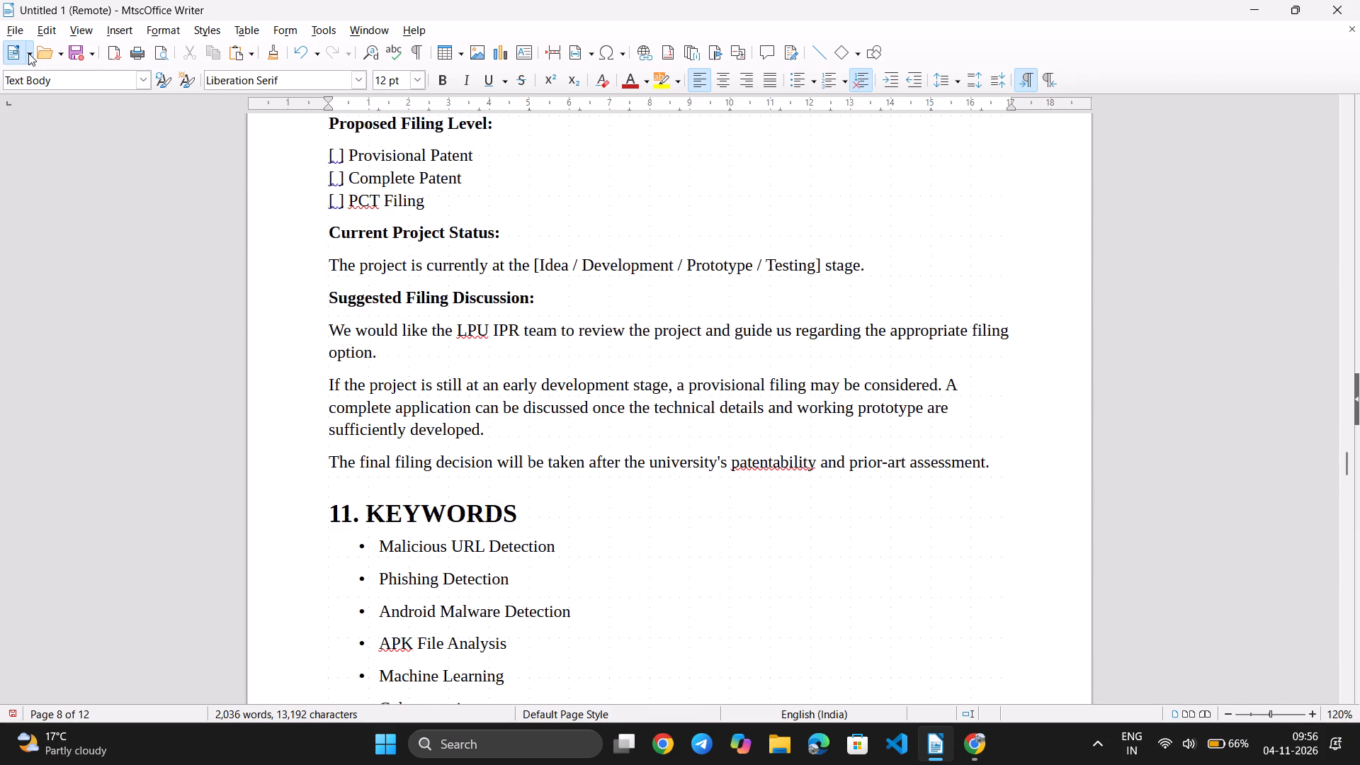
pyautogui.scroll(-2, 338, 339)
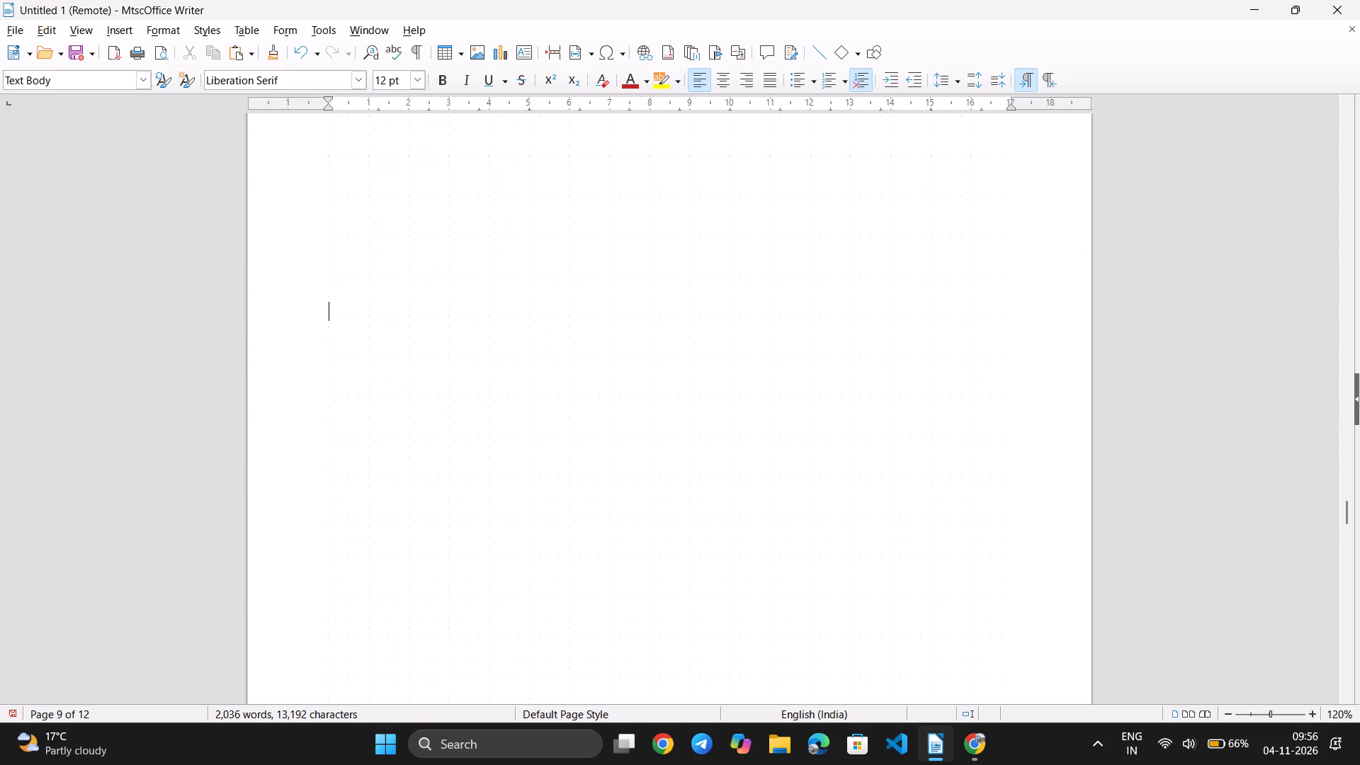
pyautogui.press('Escape')
pyautogui.press('Delete')
pyautogui.hotkey('ctrl', 'Escape')
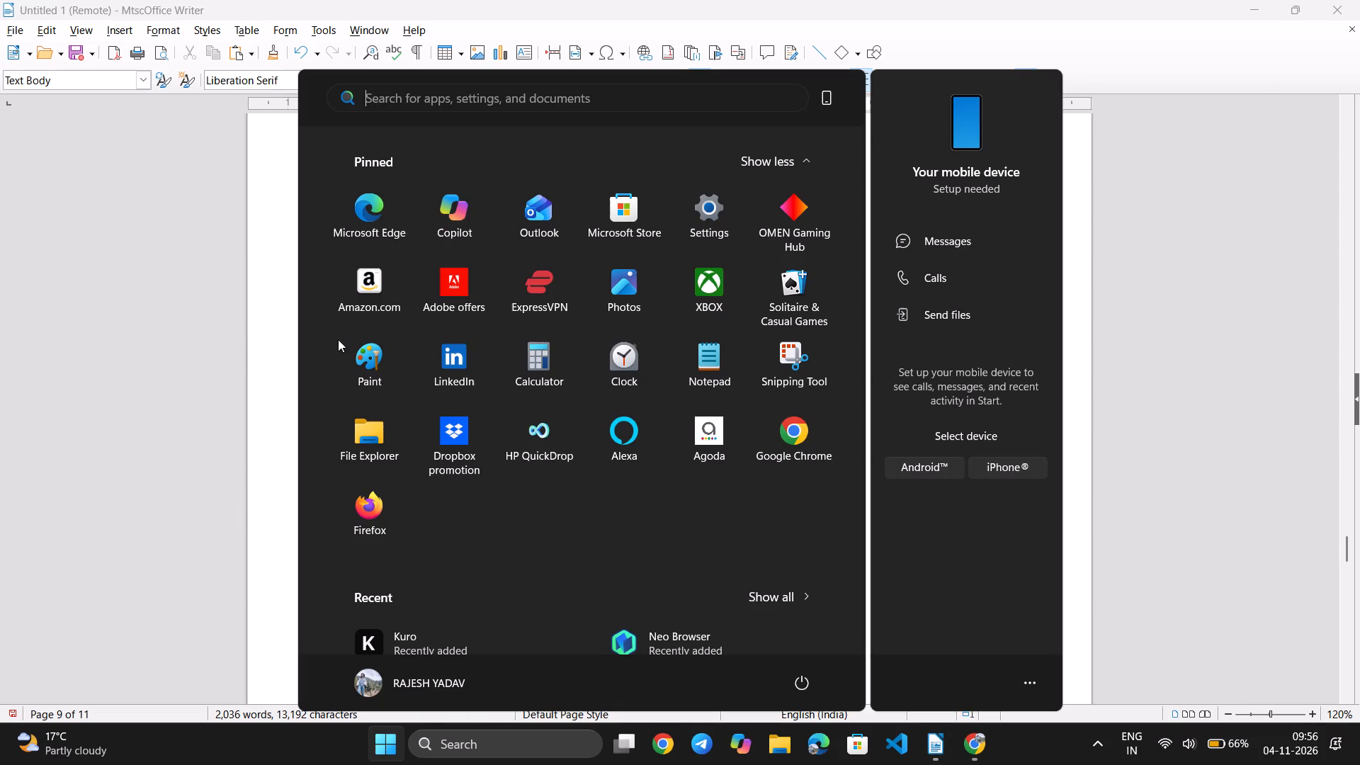
pyautogui.click(259, 366)
# Export the document as a PDF named researchpaper3 in the Downloads folder.
pyautogui.scroll(1, 358, 353)
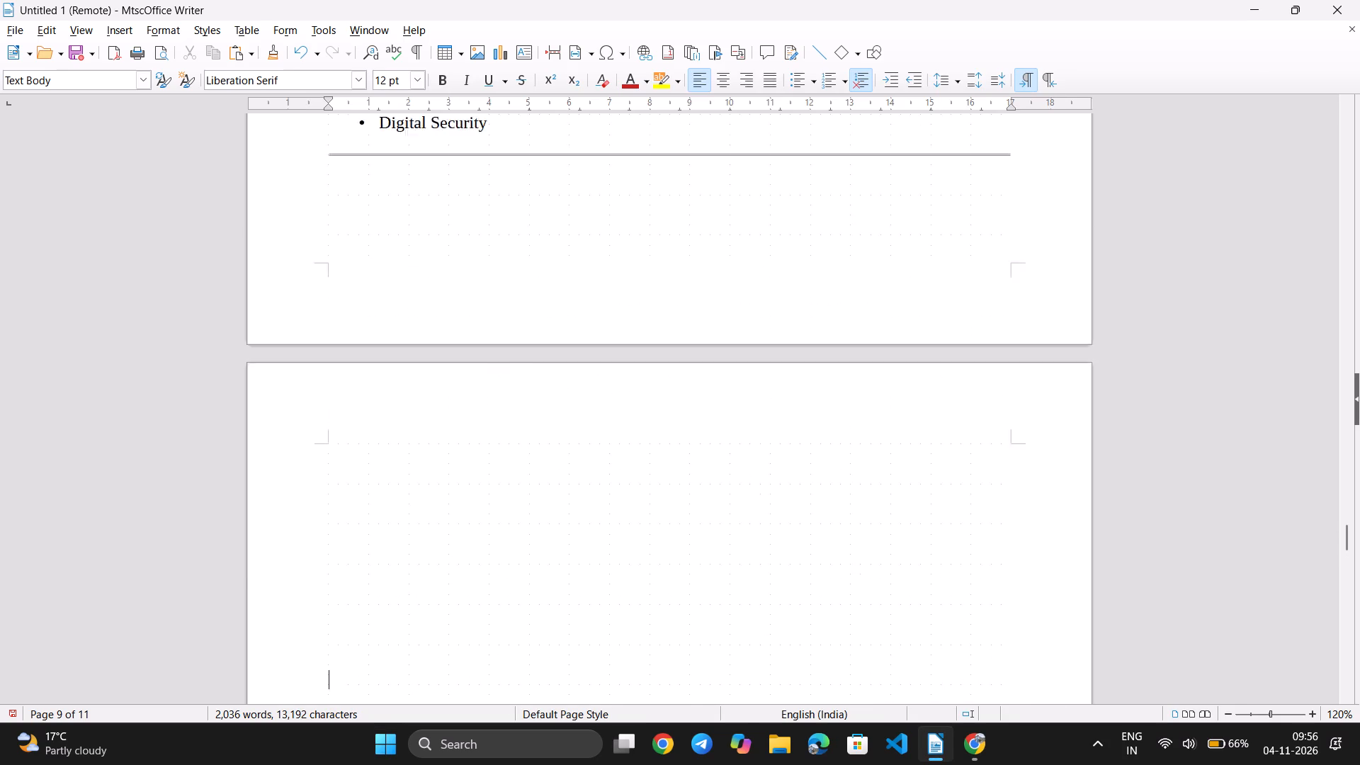
pyautogui.scroll(1, 358, 353)
pyautogui.rightClick(358, 353)
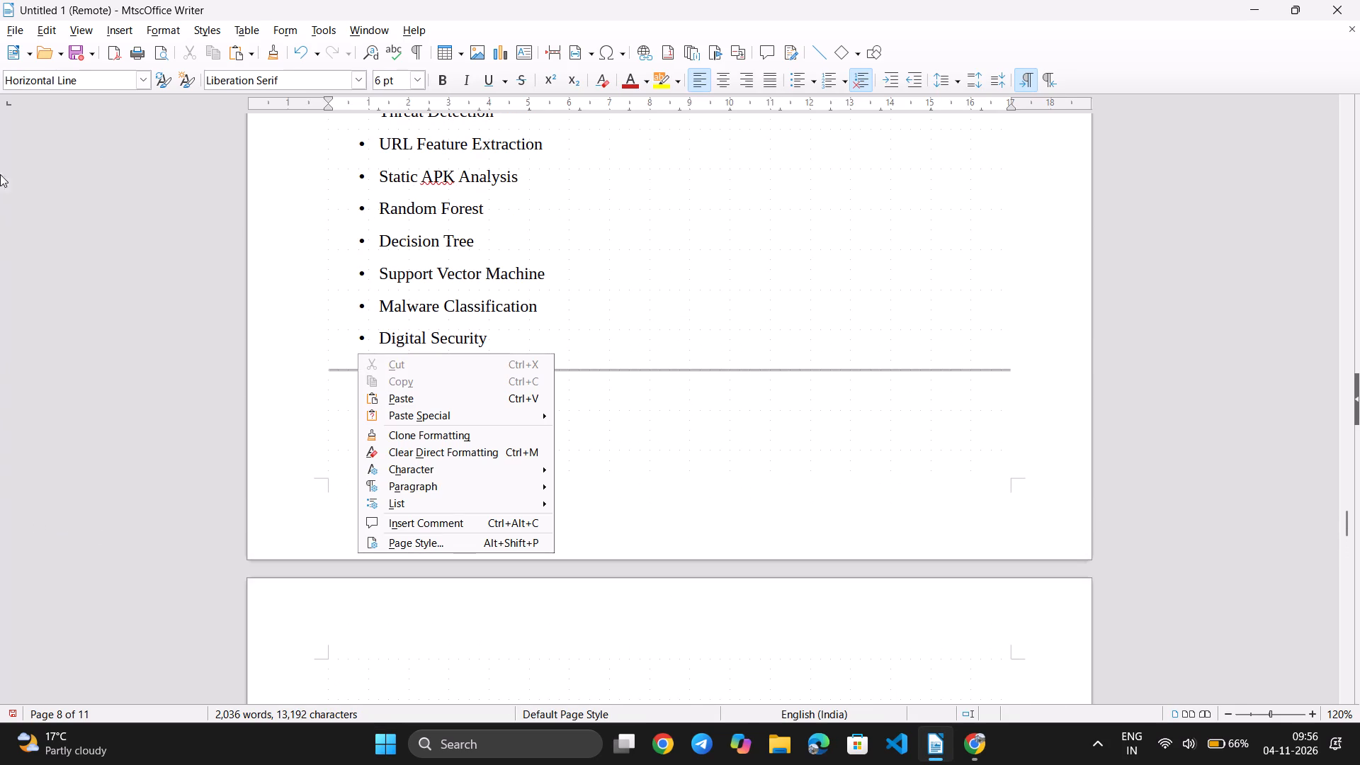
pyautogui.click(87, 50)
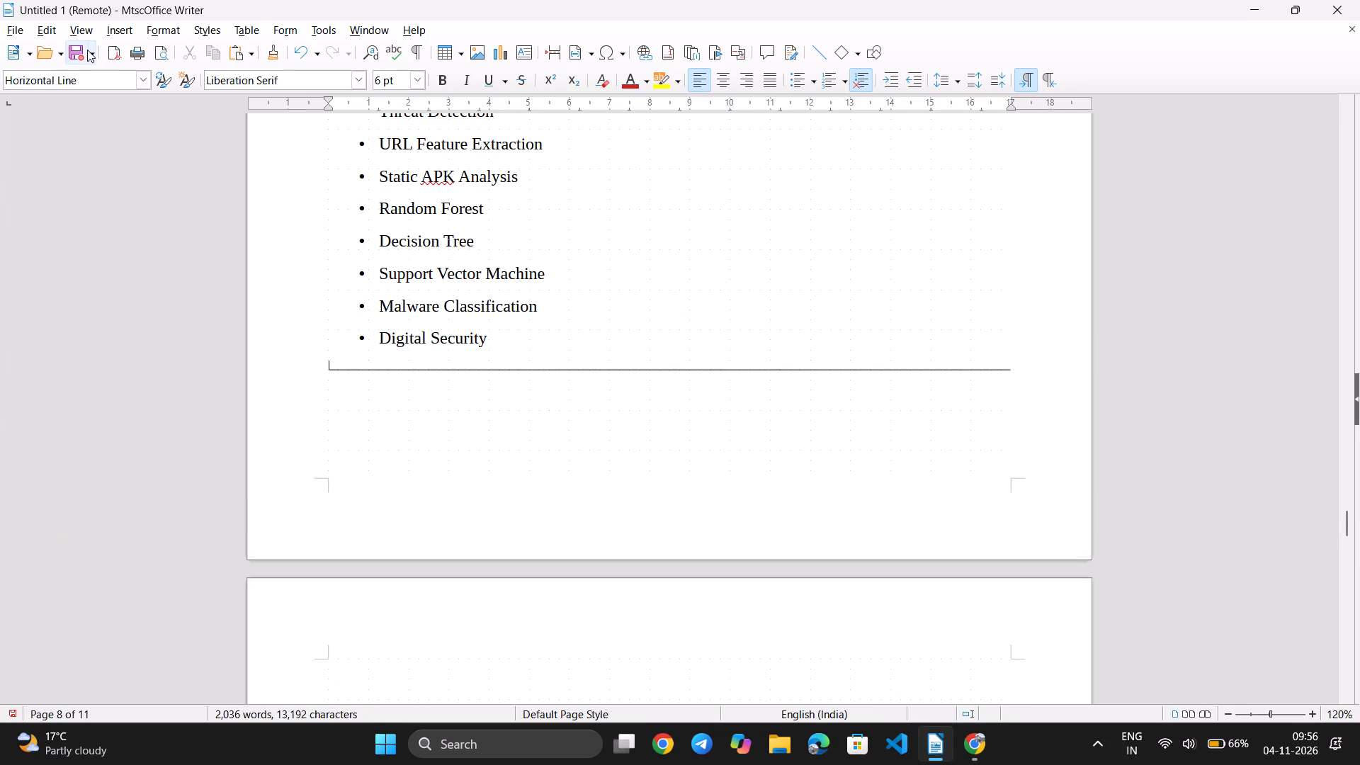
pyautogui.click(91, 52)
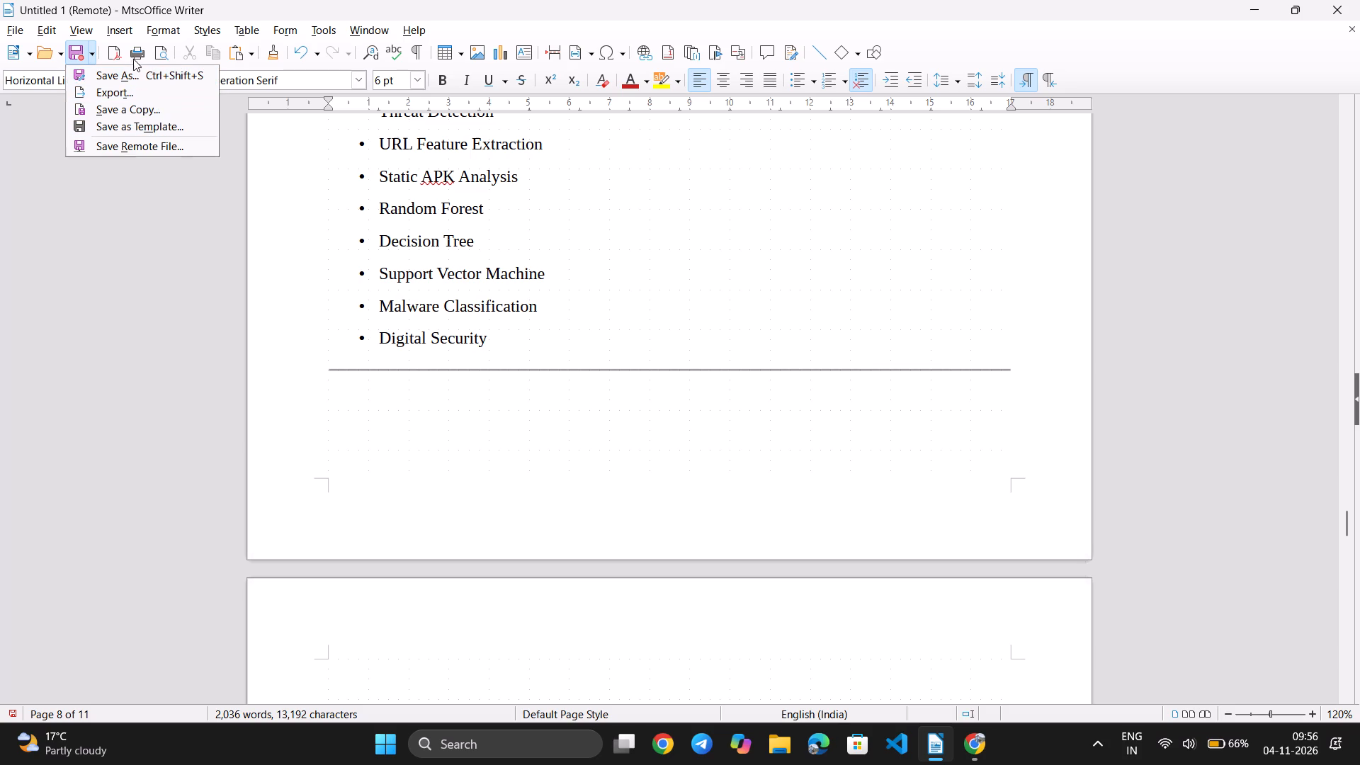
pyautogui.click(118, 53)
pyautogui.click(118, 53)
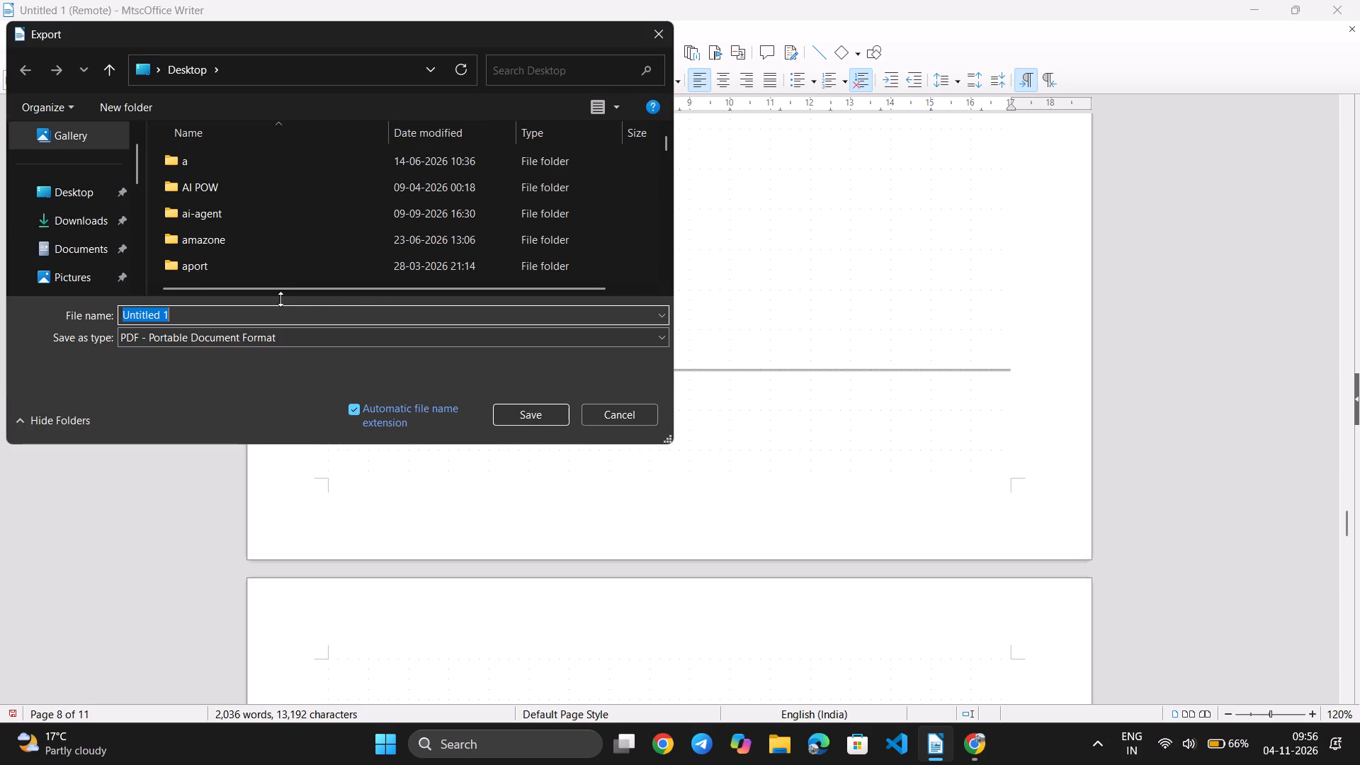
pyautogui.click(99, 226)
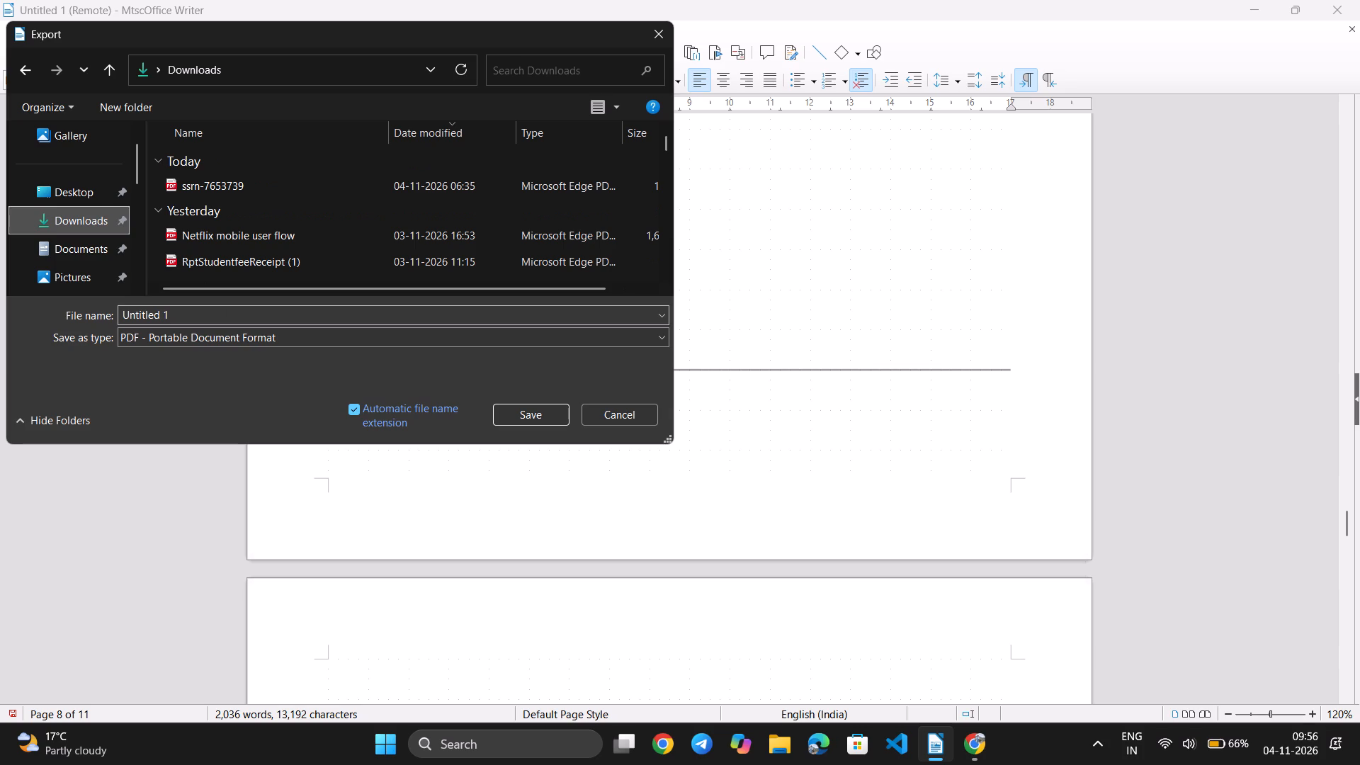
pyautogui.click(225, 310)
pyautogui.write('re')
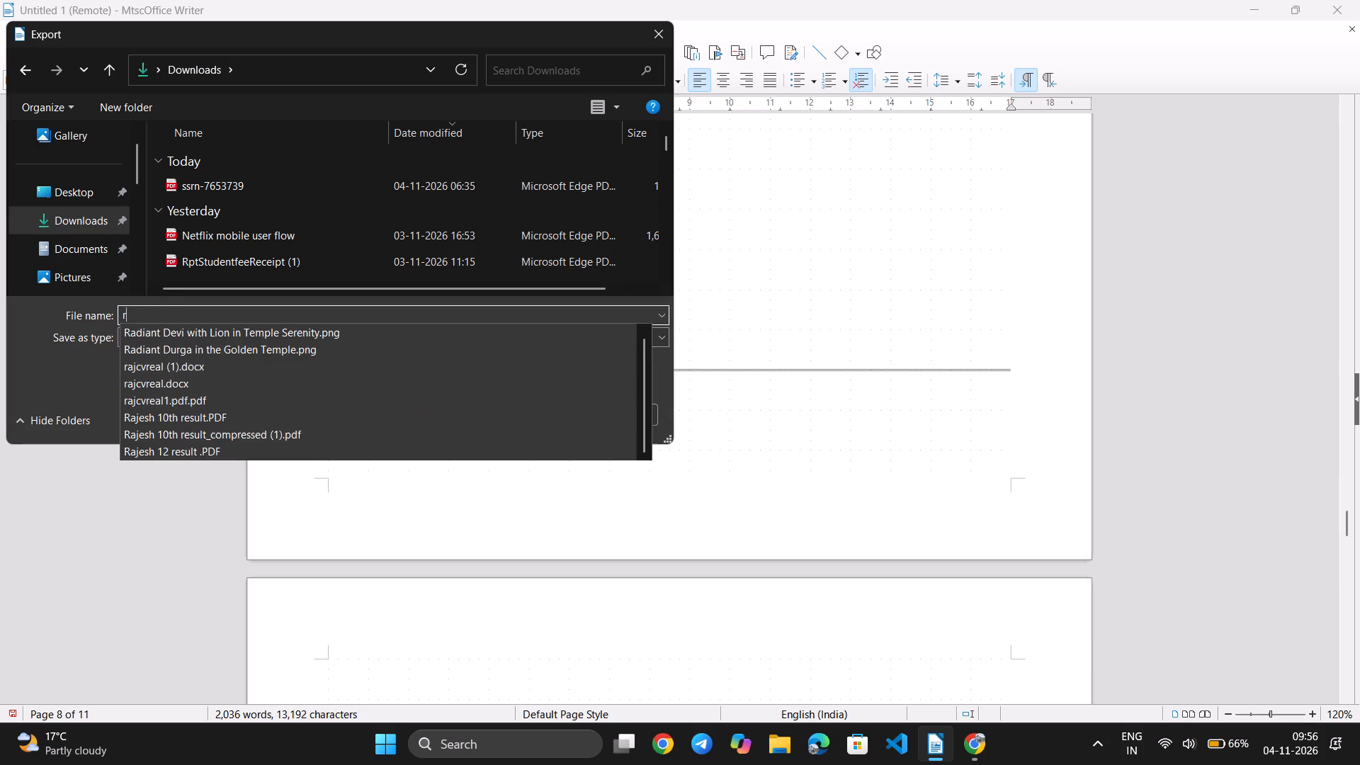
pyautogui.write('searchpa')
pyautogui.write('per3')
pyautogui.press('Return')
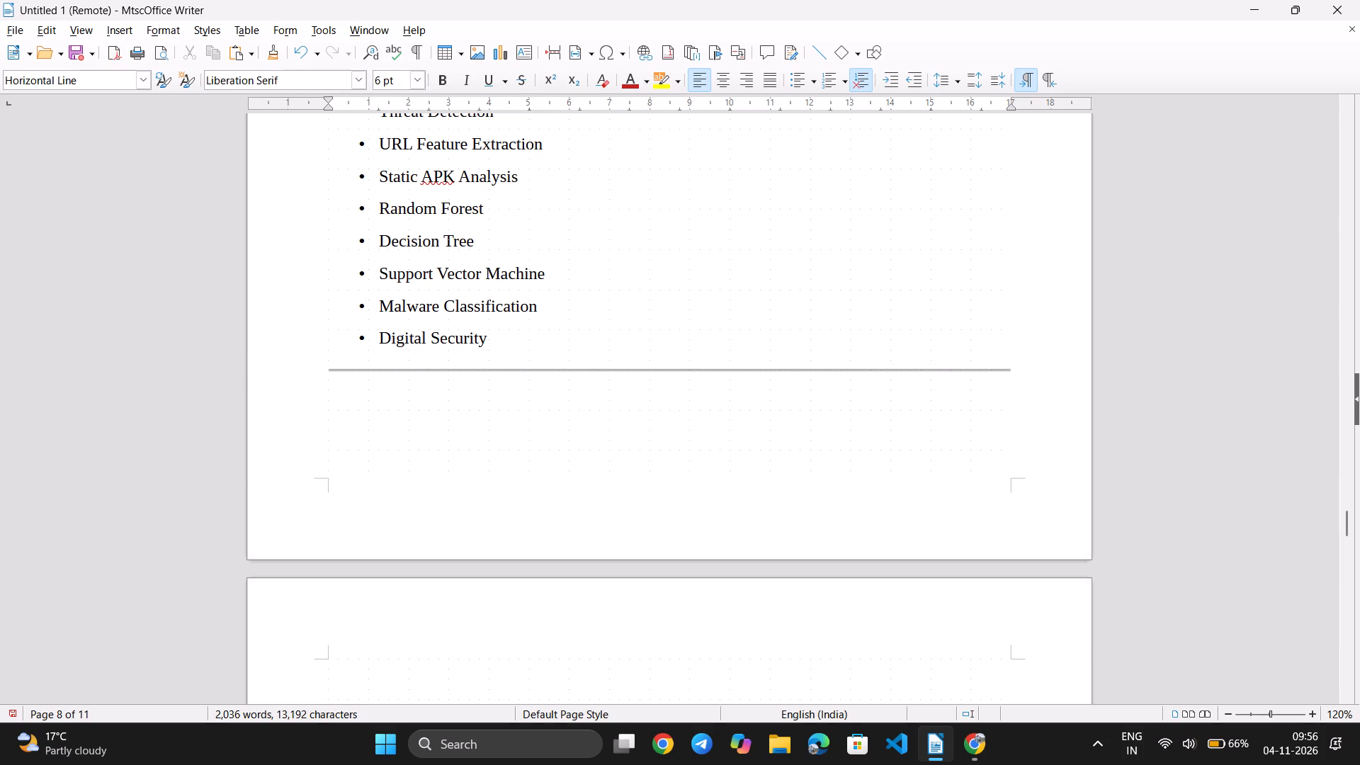
# Switch to File Explorer and show the Downloads folder to check for the exported PDF.
pyautogui.click(784, 753)
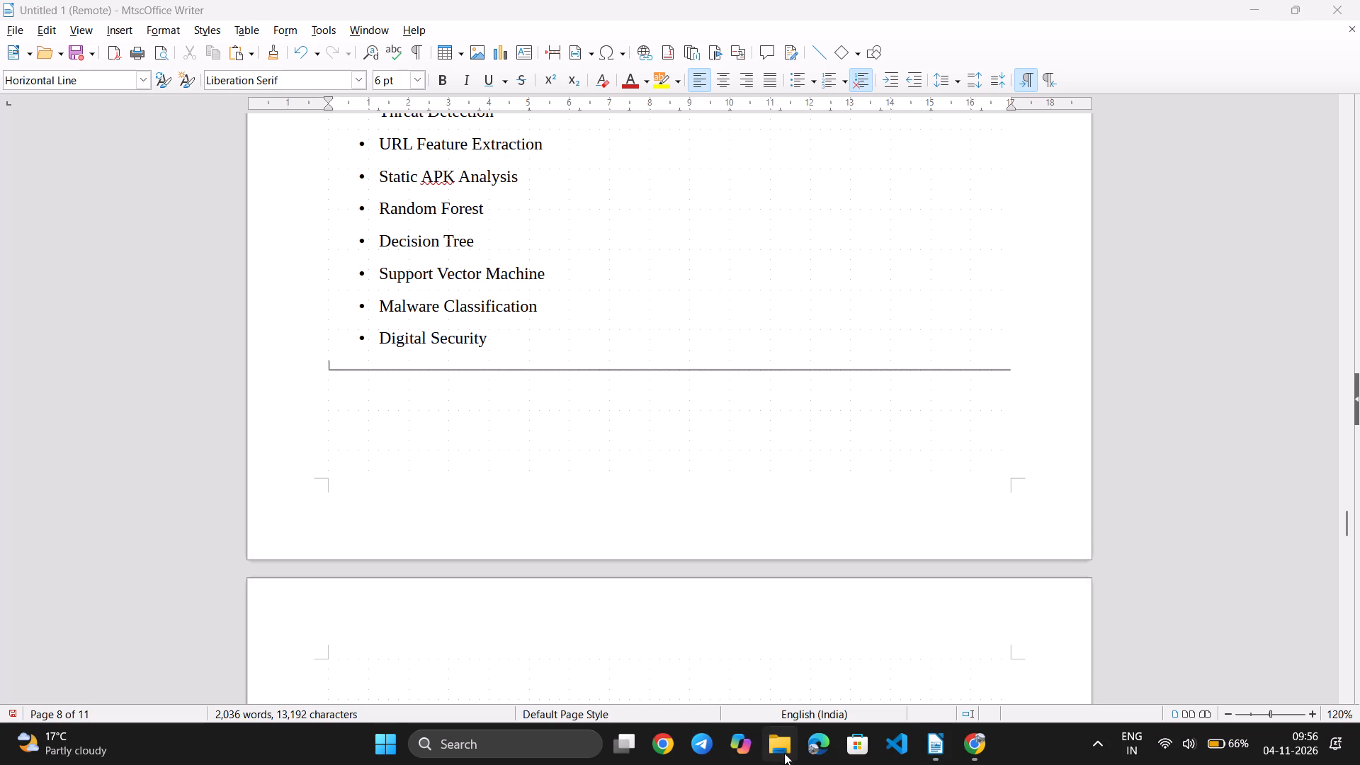
pyautogui.click(109, 255)
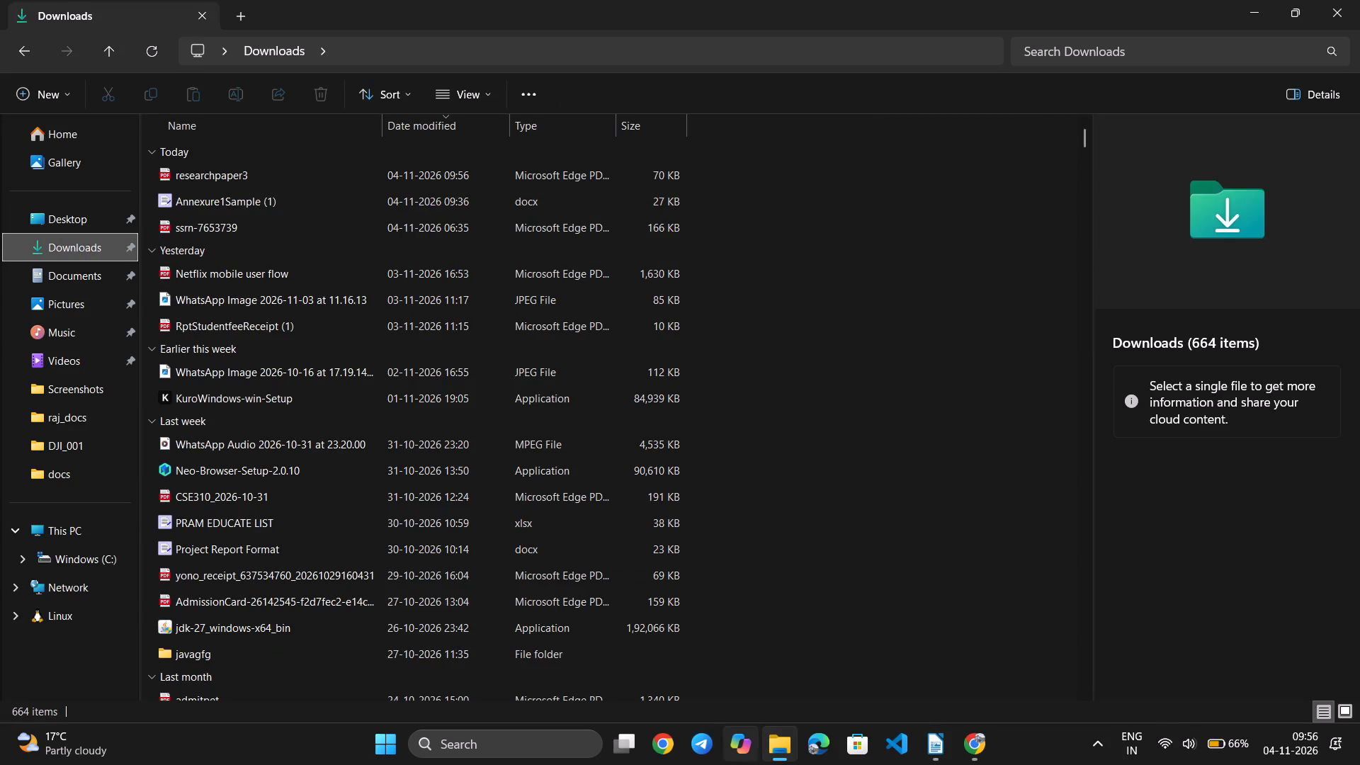
# Switch to Chrome with the second saved profile, returning to the ChatGPT conversation.
pyautogui.click(661, 745)
pyautogui.write('ca')
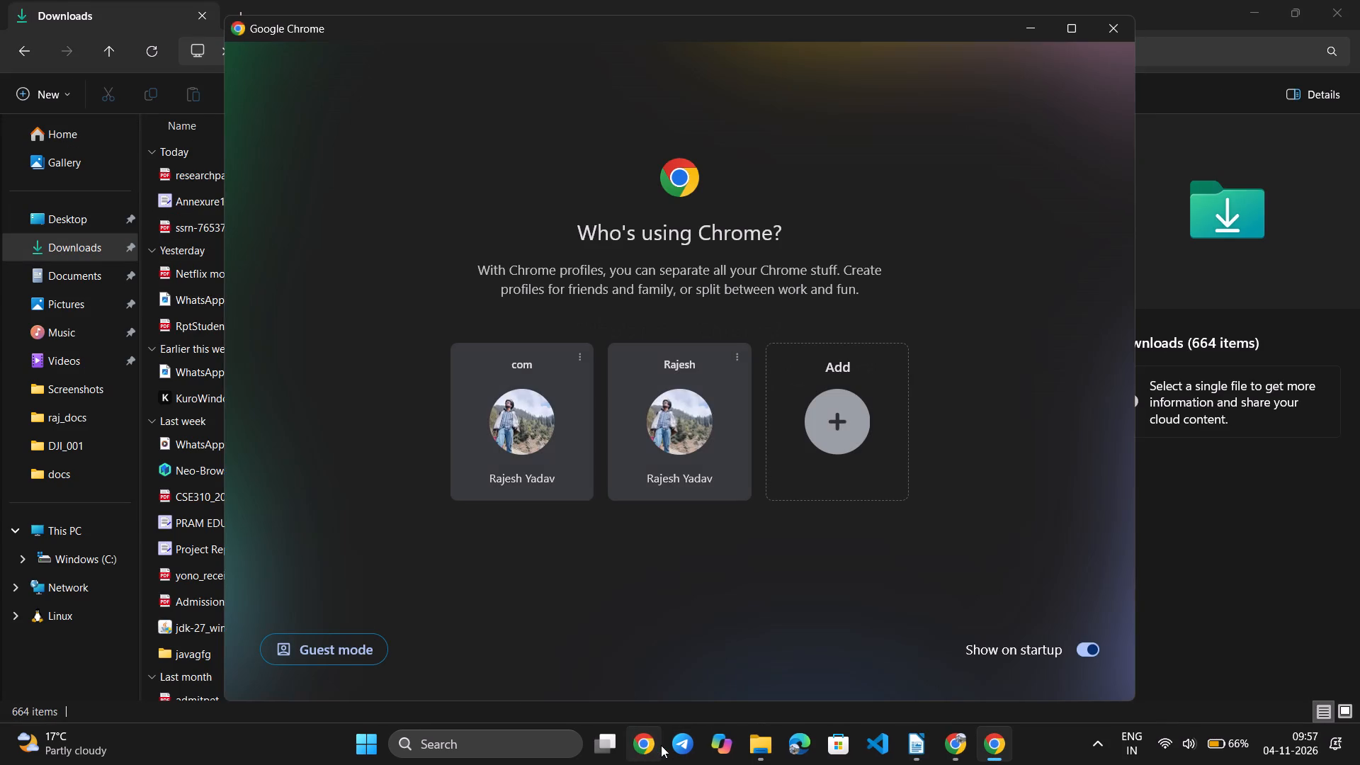
pyautogui.click(679, 434)
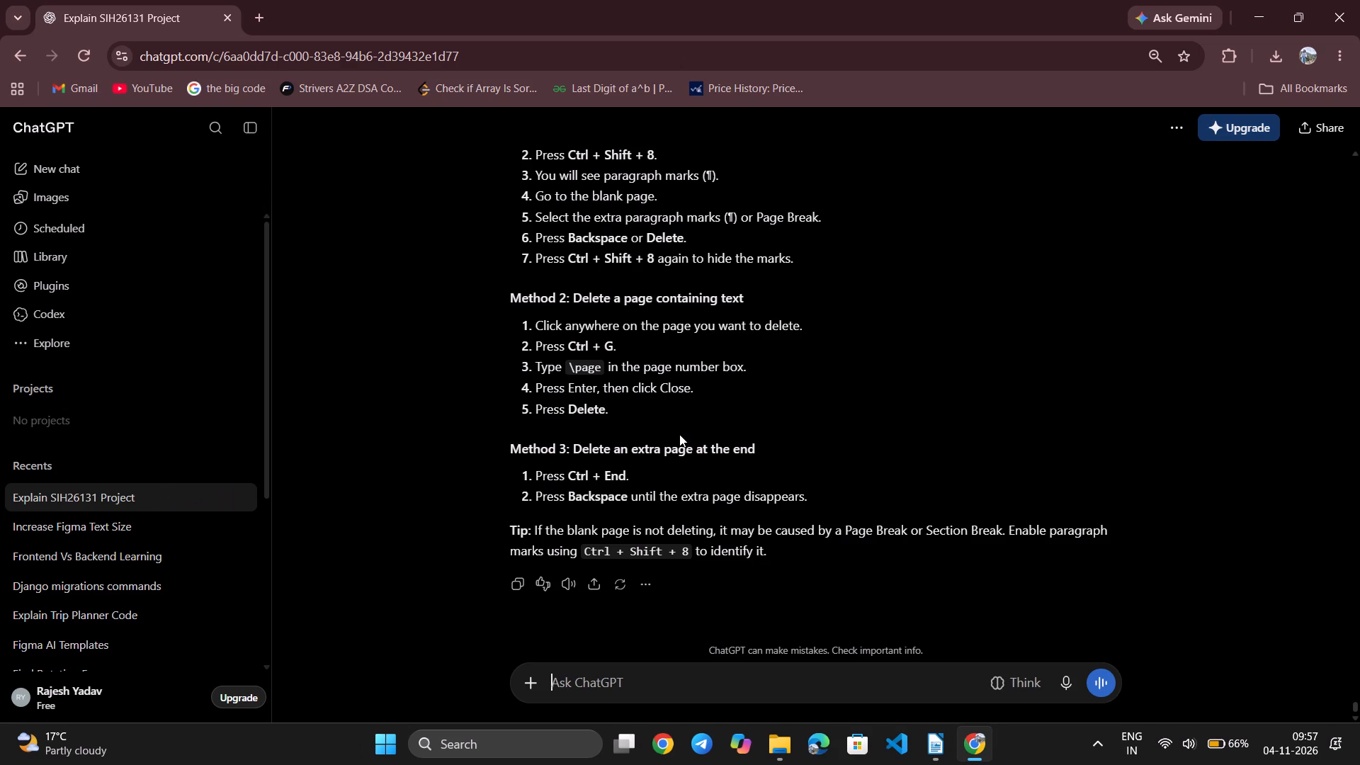
# Open the Canva home page in a new browser tab.
pyautogui.click(267, 6)
pyautogui.write('can')
pyautogui.press('Return')
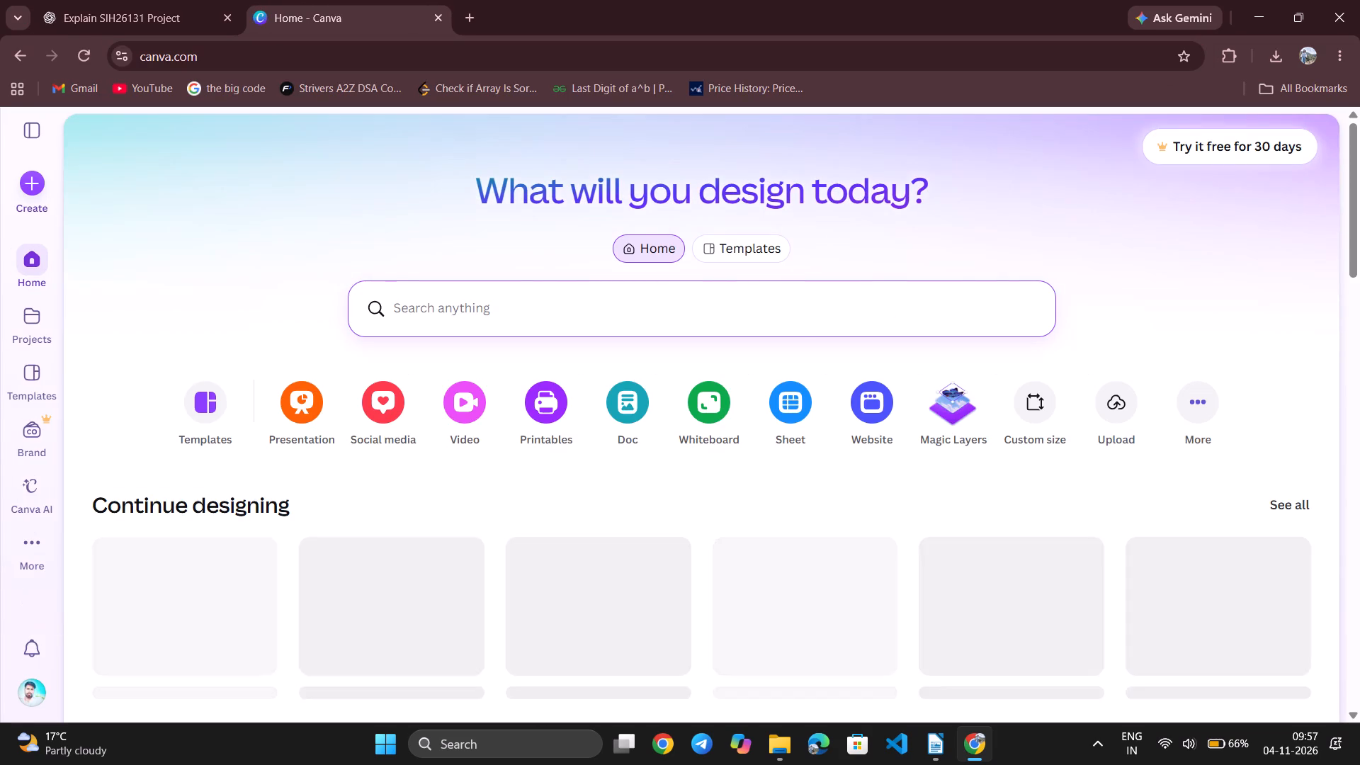
# Upload the researchpaper3 PDF from the Downloads folder in File Explorer to Canva.
pyautogui.click(1282, 53)
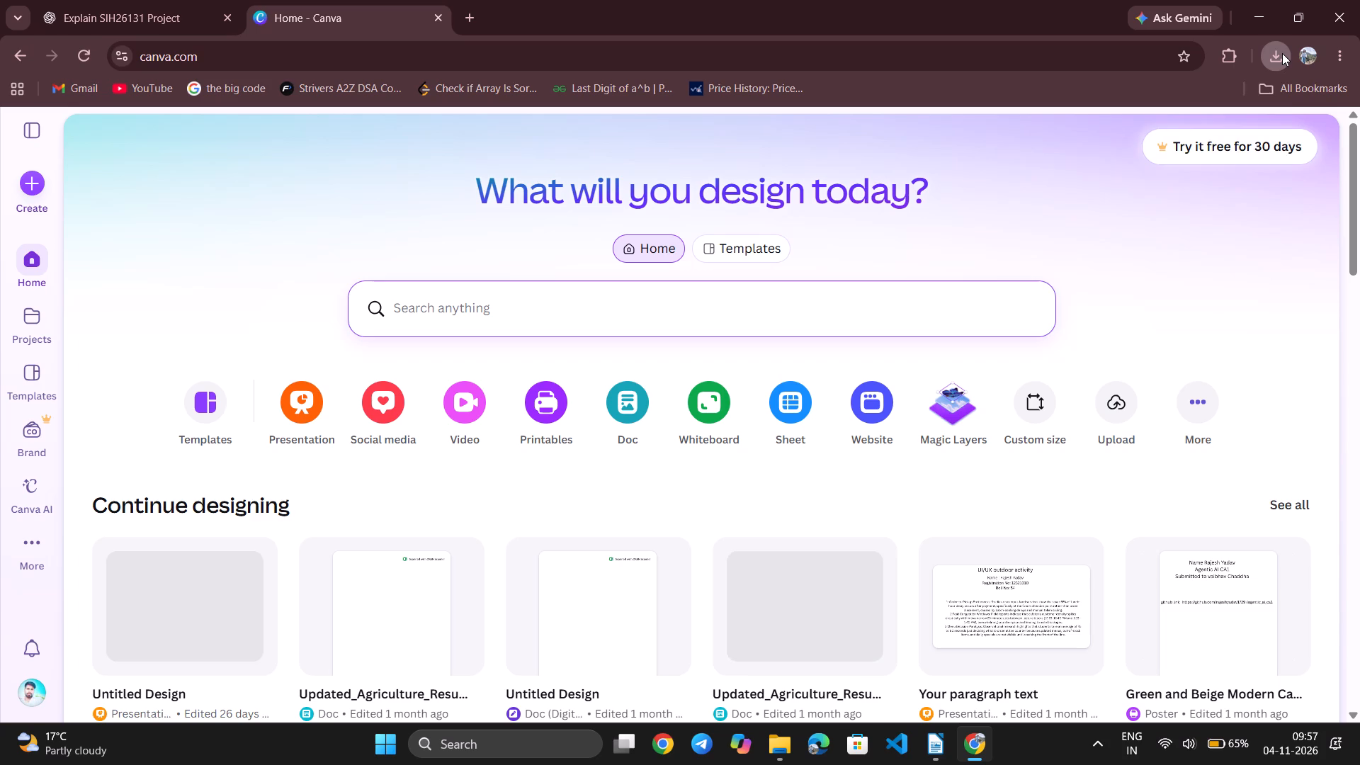
pyautogui.click(1279, 56)
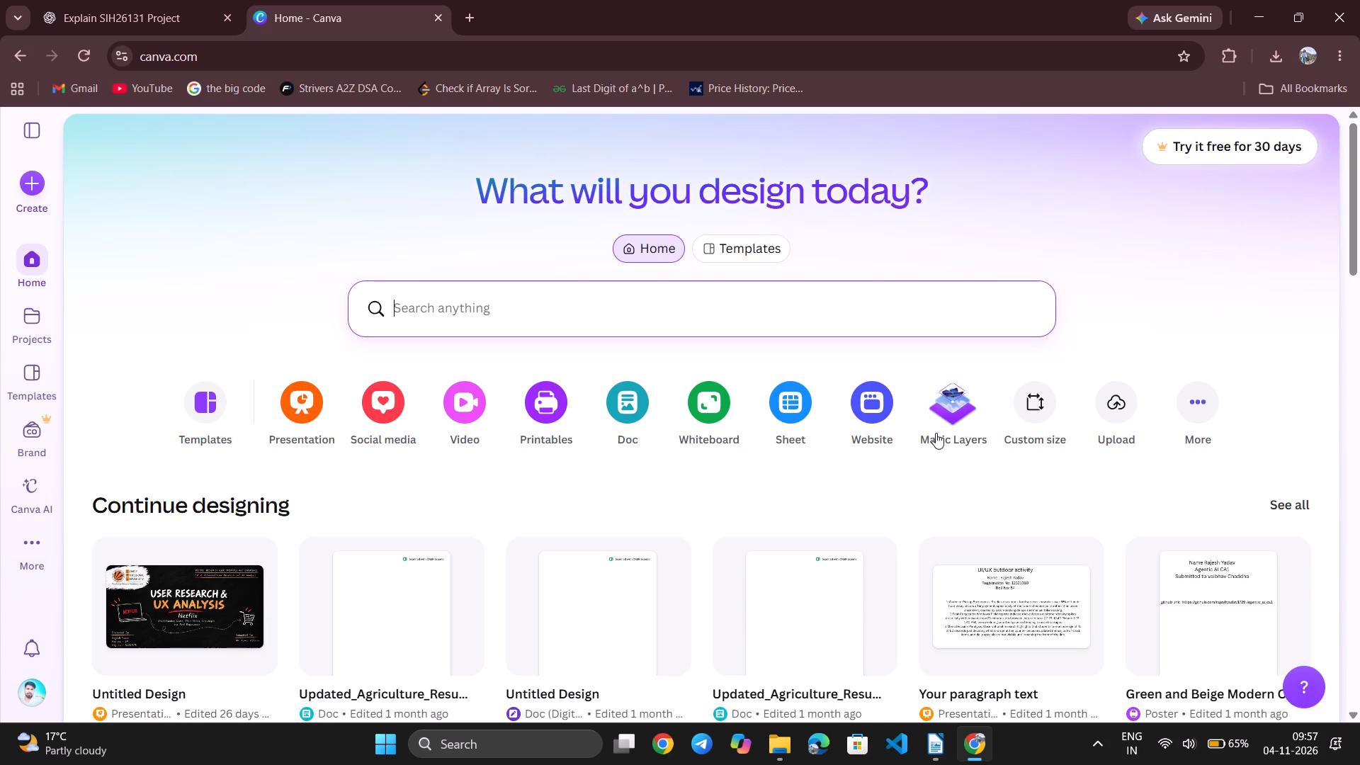
pyautogui.click(783, 749)
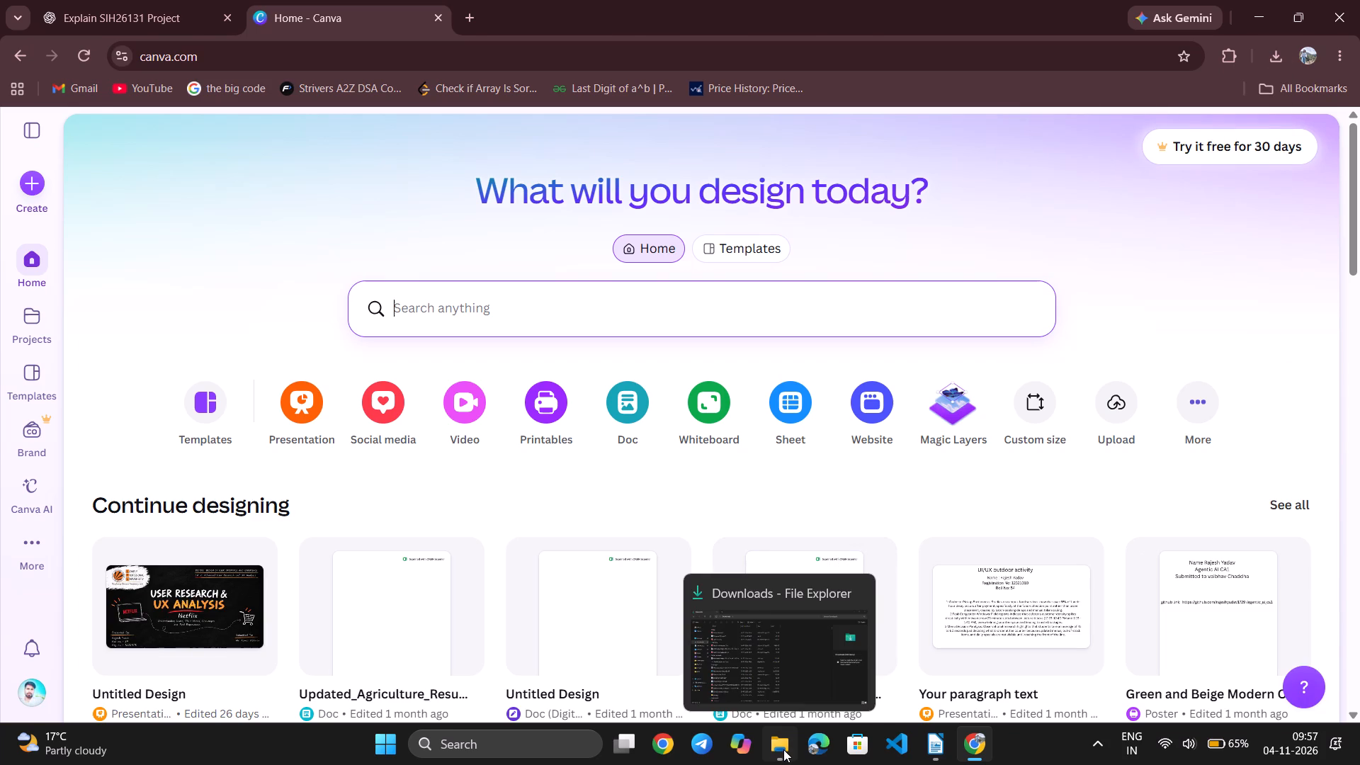
pyautogui.moveTo(288, 181); pyautogui.dragTo(594, 178)
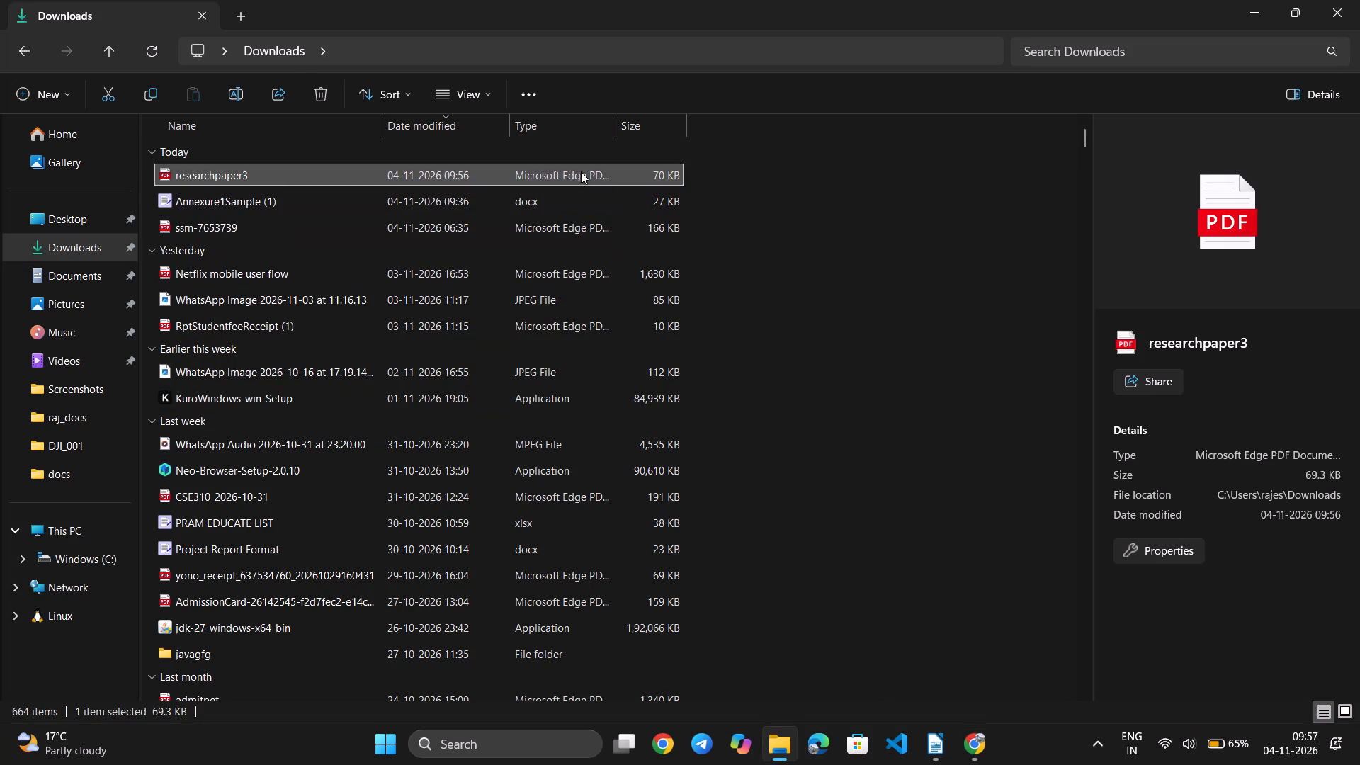
pyautogui.moveTo(580, 171); pyautogui.dragTo(891, 693)
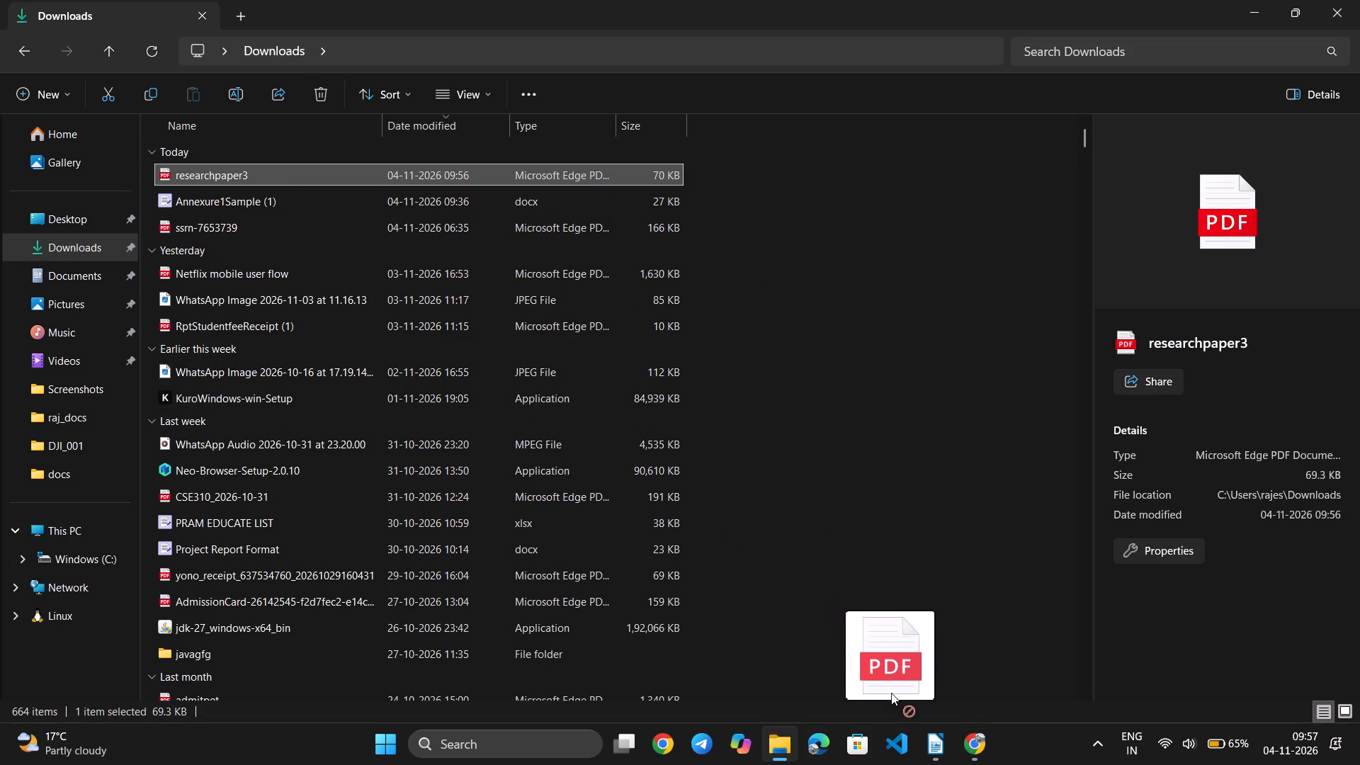
pyautogui.moveTo(891, 693); pyautogui.dragTo(461, 370)
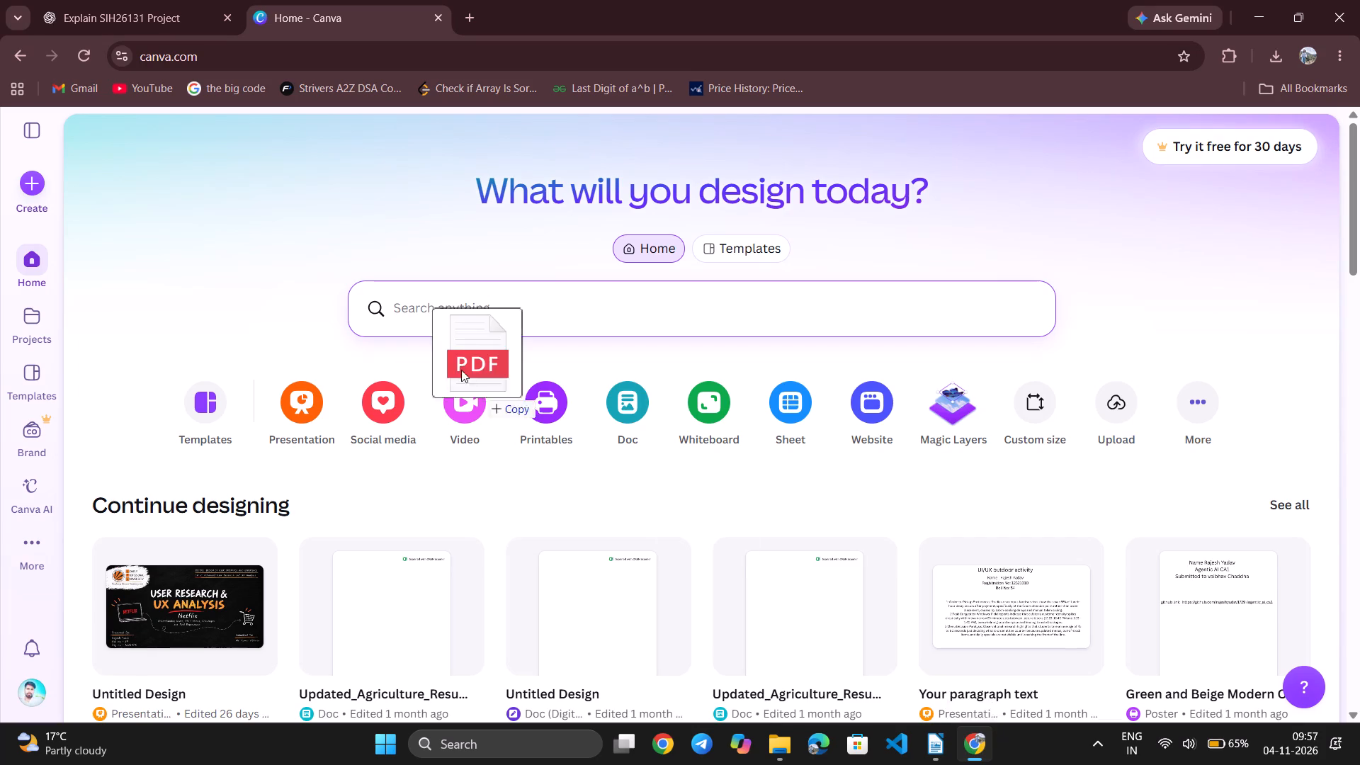
pyautogui.moveTo(461, 370); pyautogui.dragTo(475, 380)
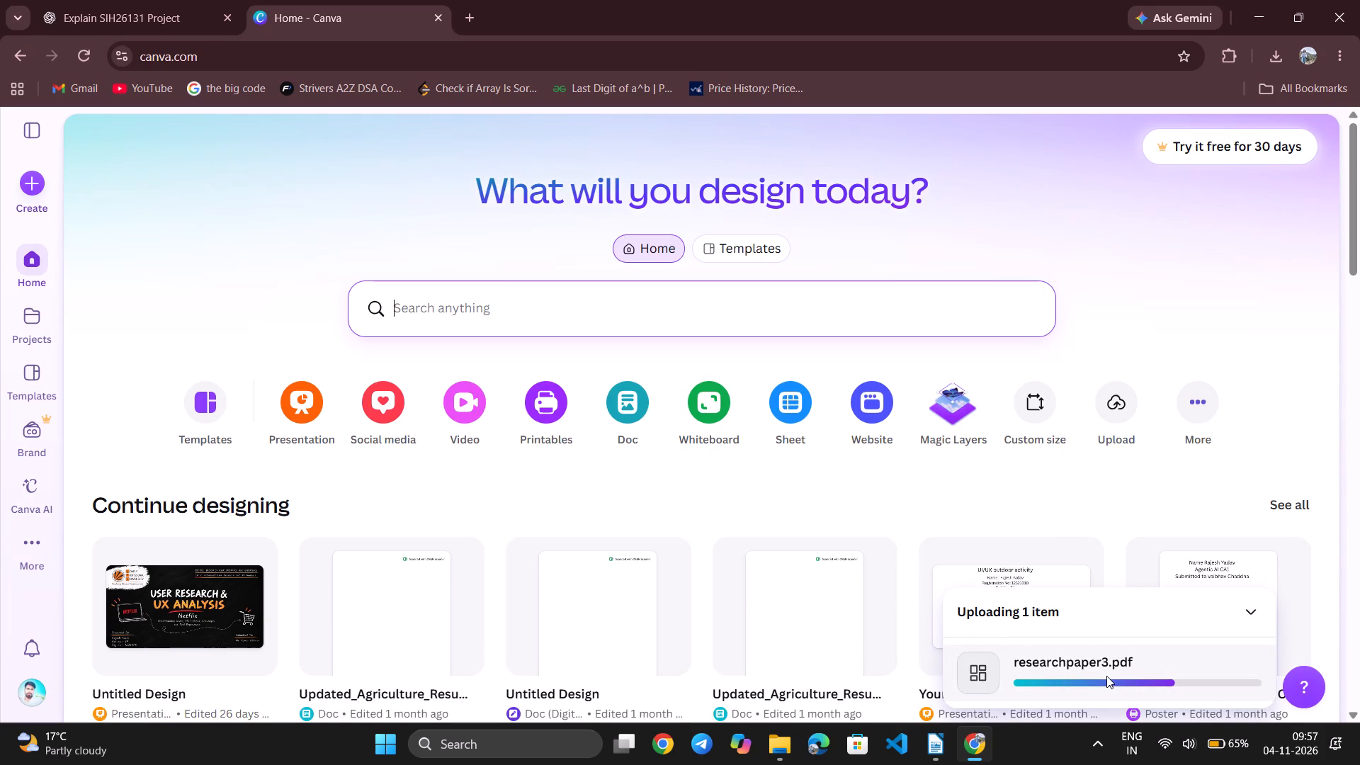
# Open the uploaded researchpaper3.pdf from Canva's Uploads folder for editing.
pyautogui.click(1088, 674)
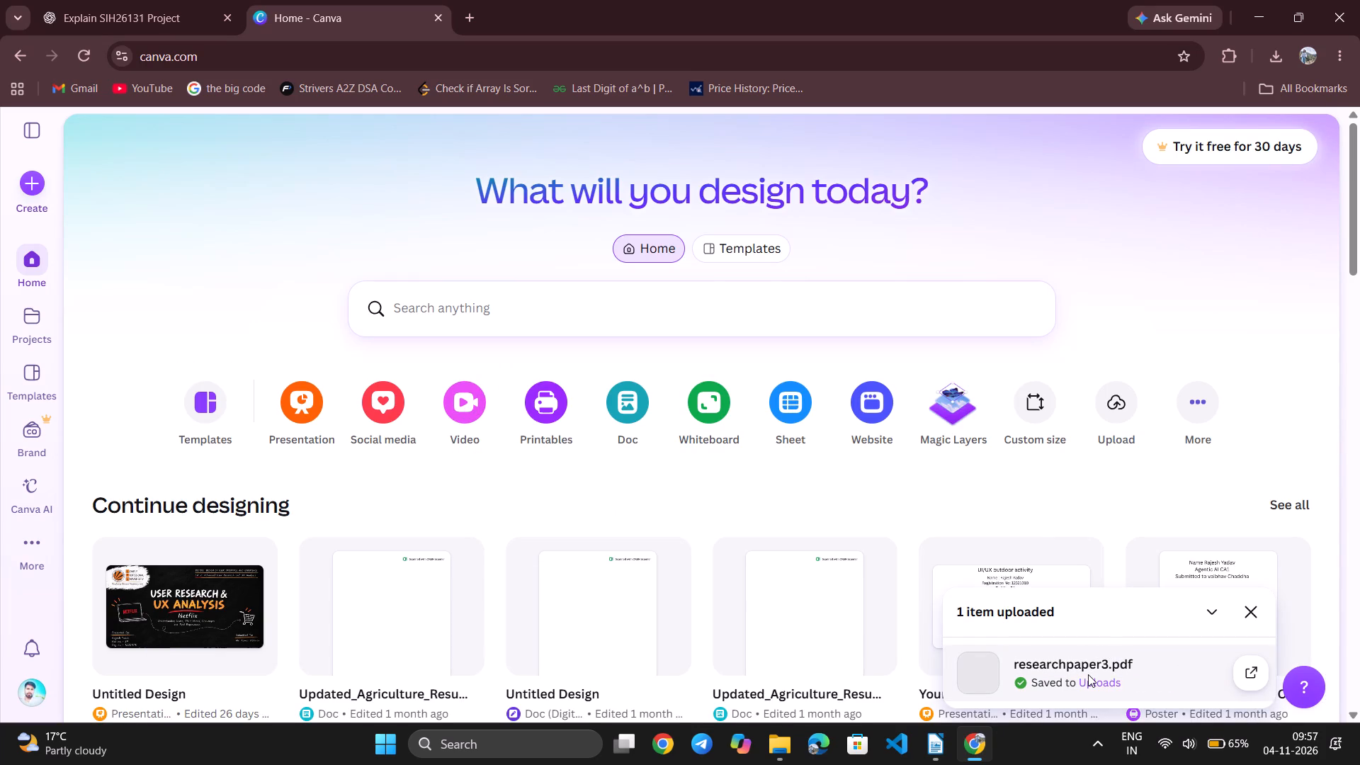
pyautogui.click(1091, 680)
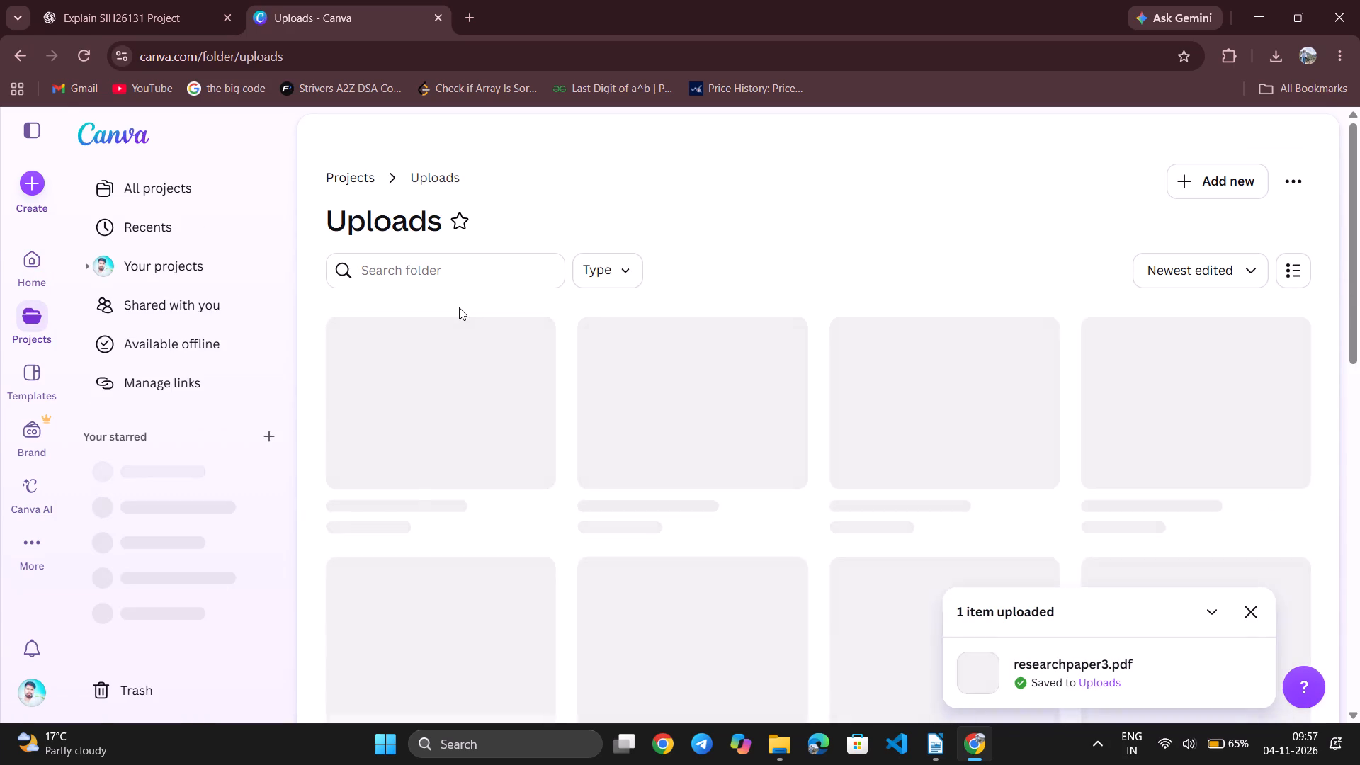
pyautogui.click(448, 431)
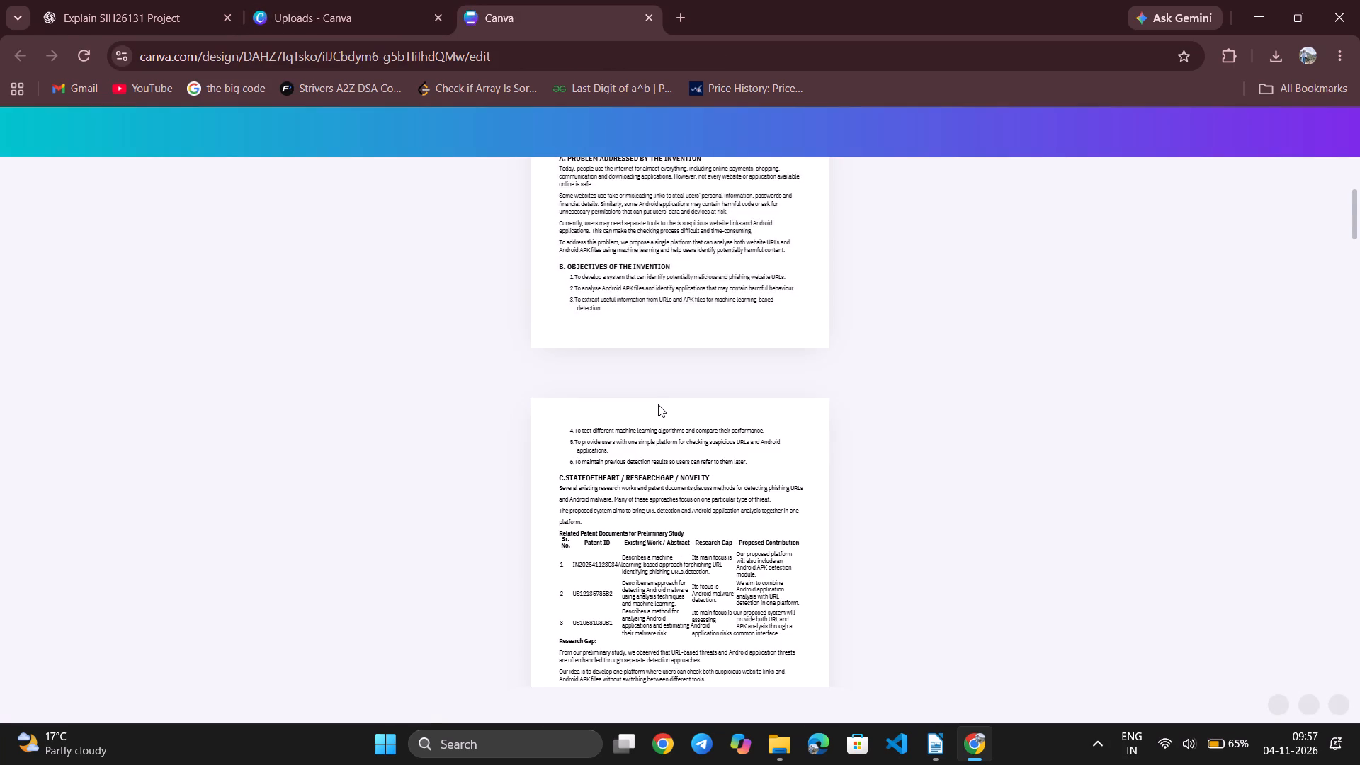
# Delete the three blank pages at the end of the design, pages 11, 10 and 9.
pyautogui.scroll(-11, 658, 404)
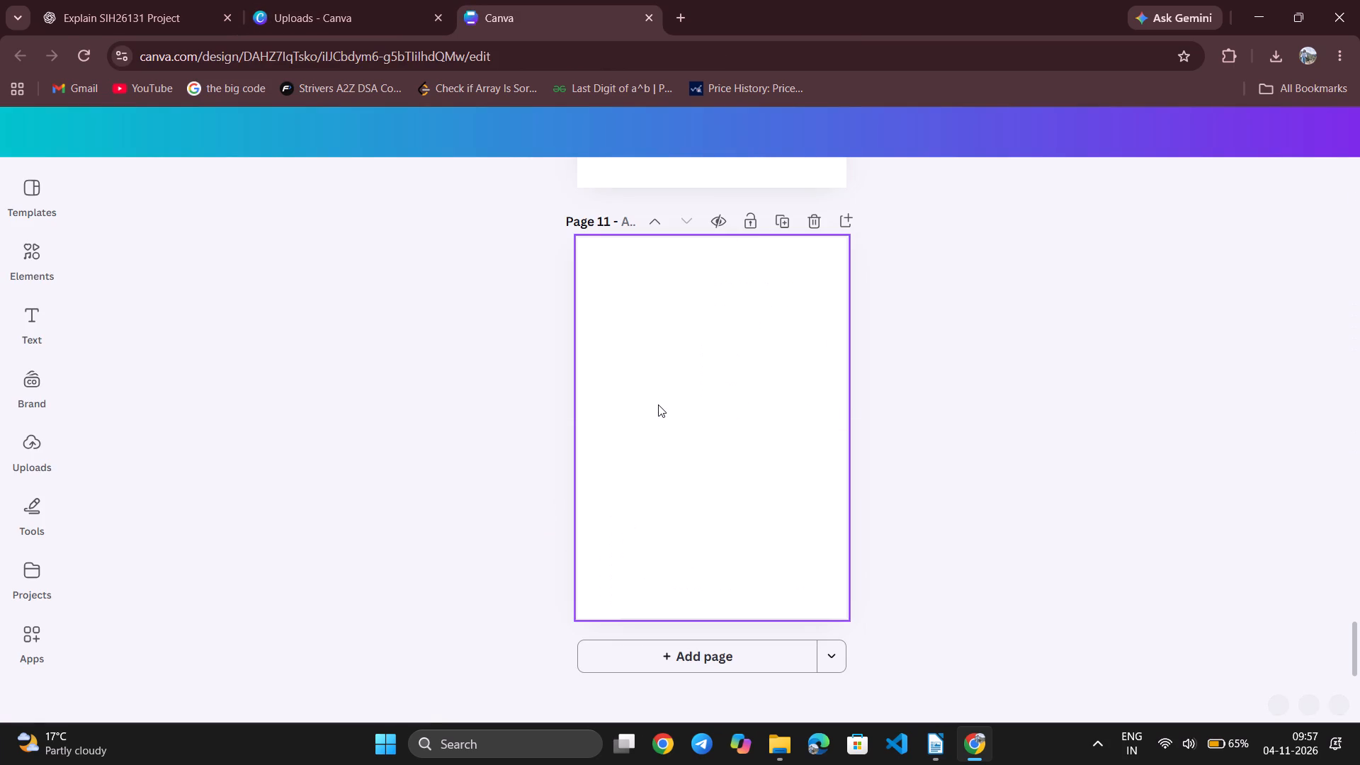
pyautogui.click(814, 220)
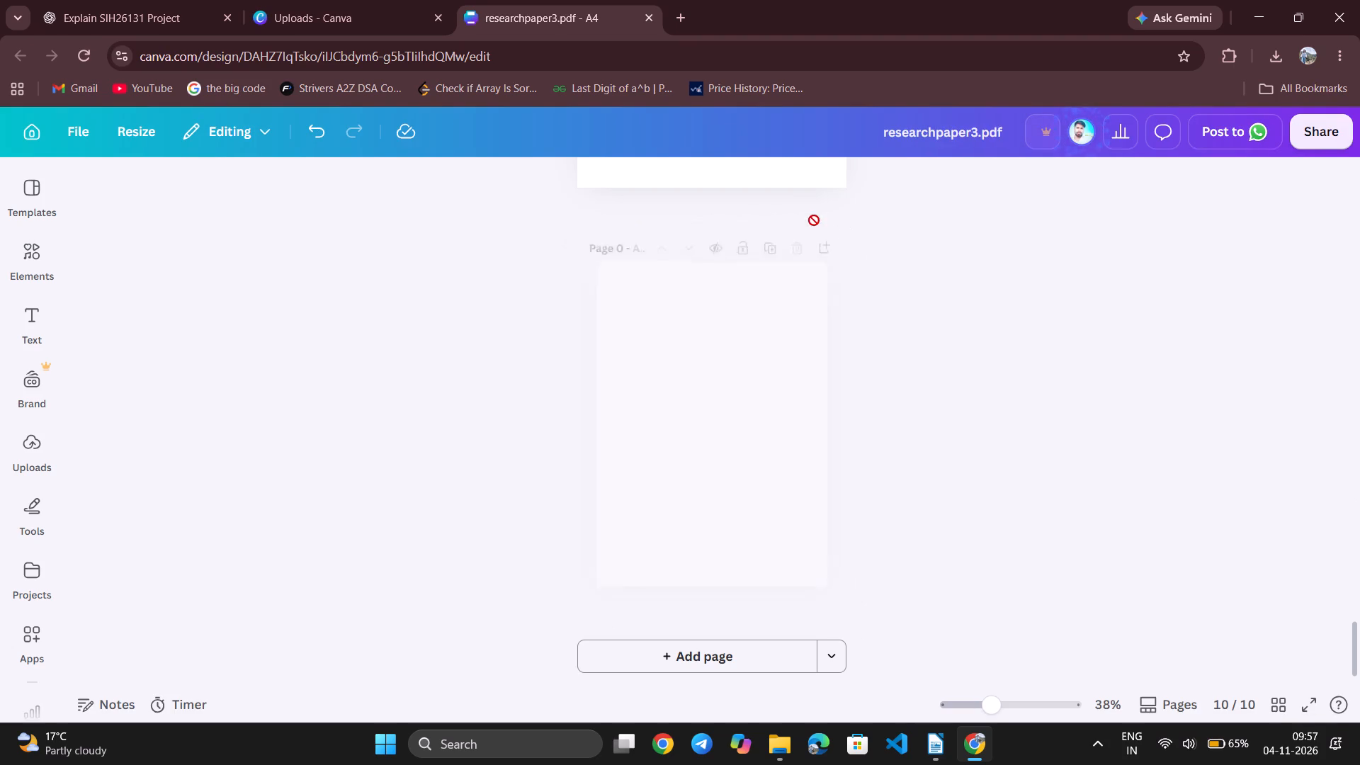
pyautogui.click(812, 214)
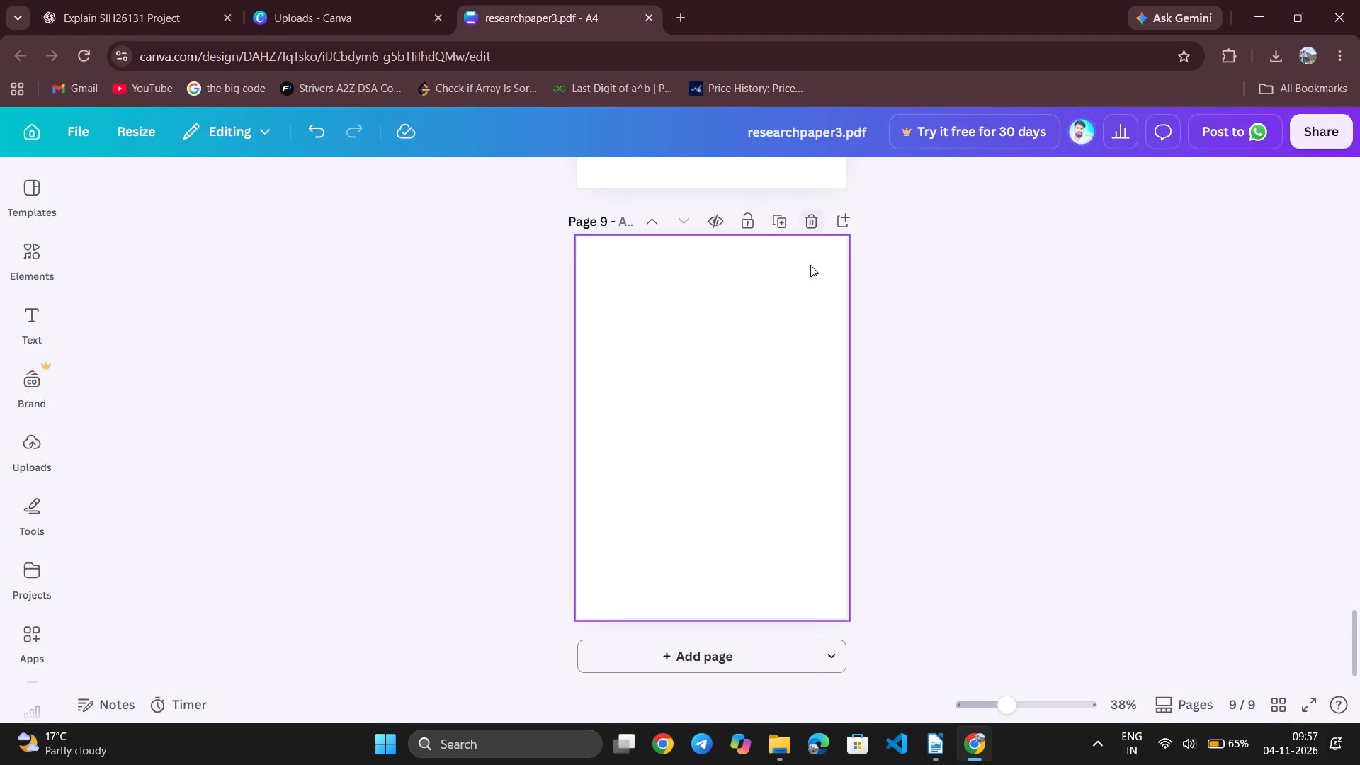
pyautogui.click(809, 226)
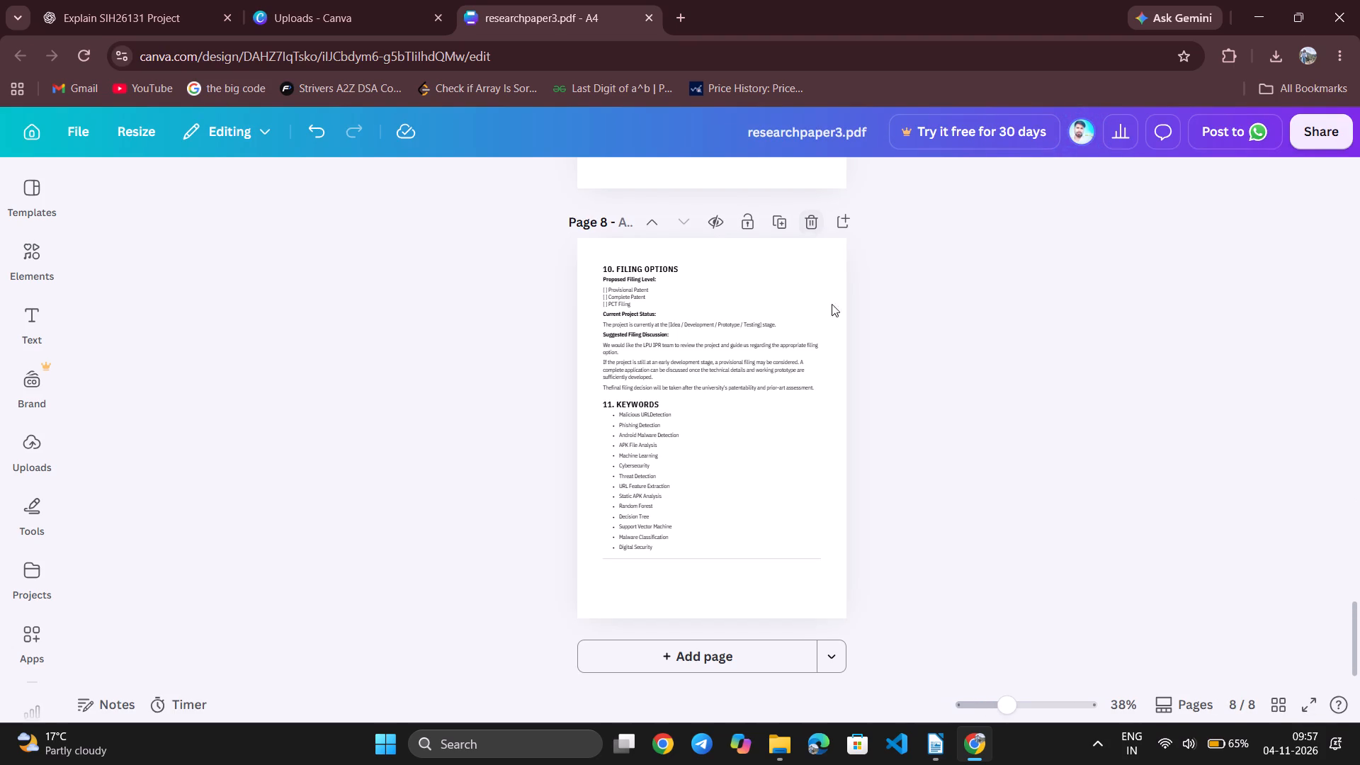
# Download all pages of the design as a PDF with the Digital preset.
pyautogui.click(1331, 134)
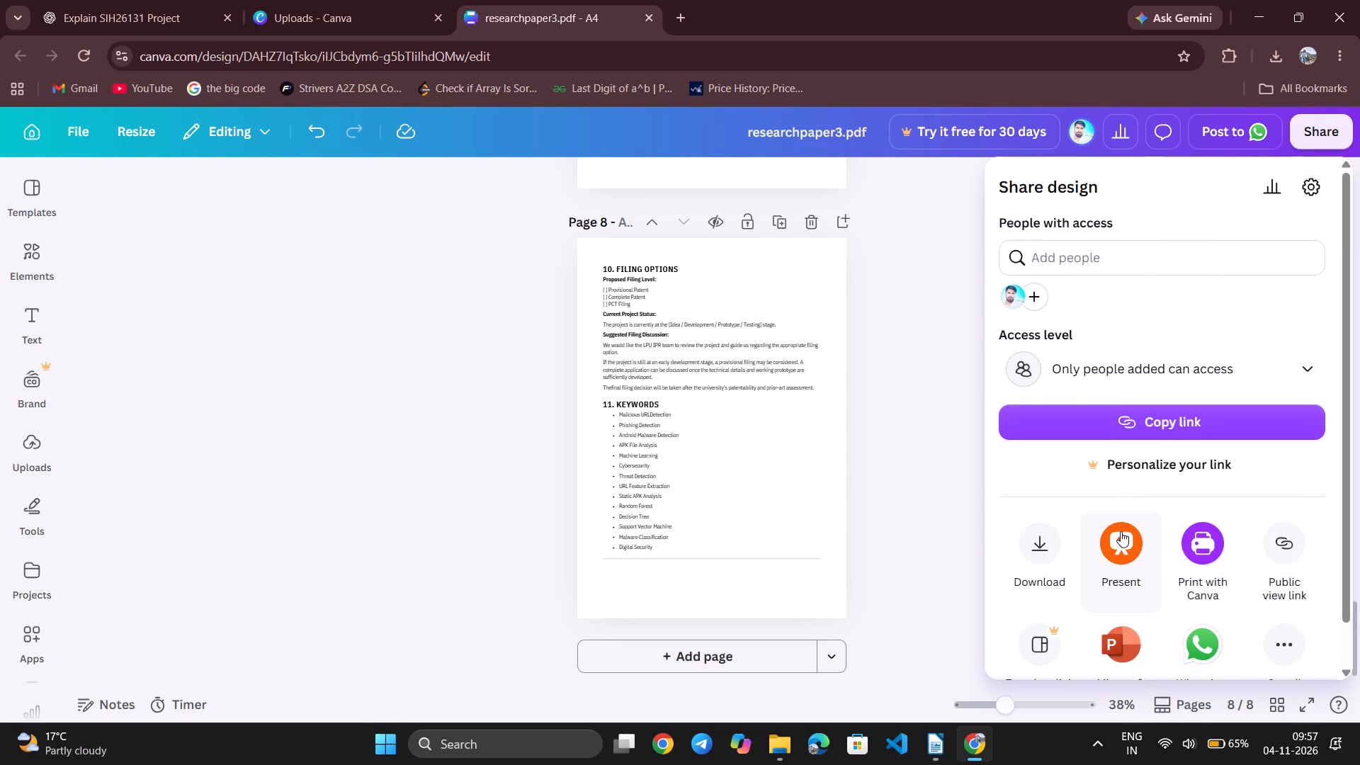
pyautogui.click(1056, 552)
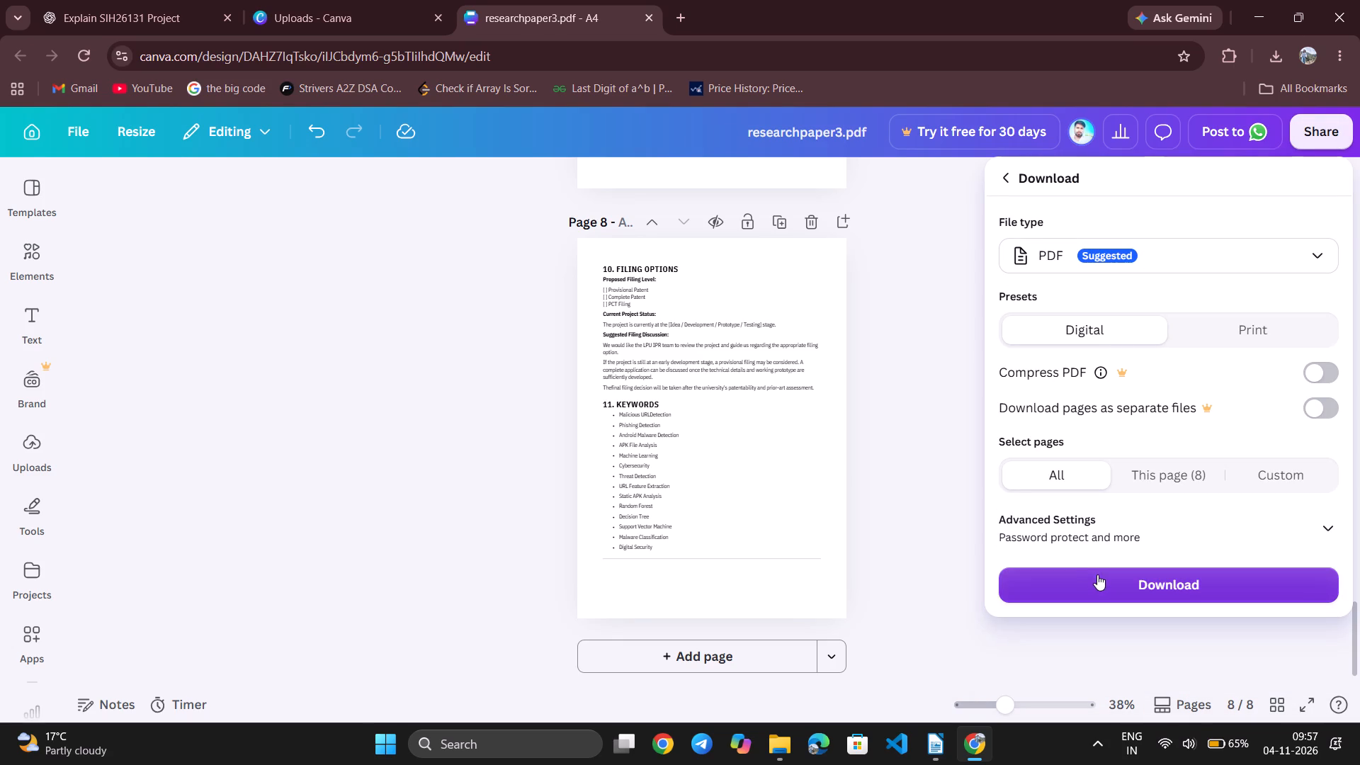
pyautogui.click(1108, 584)
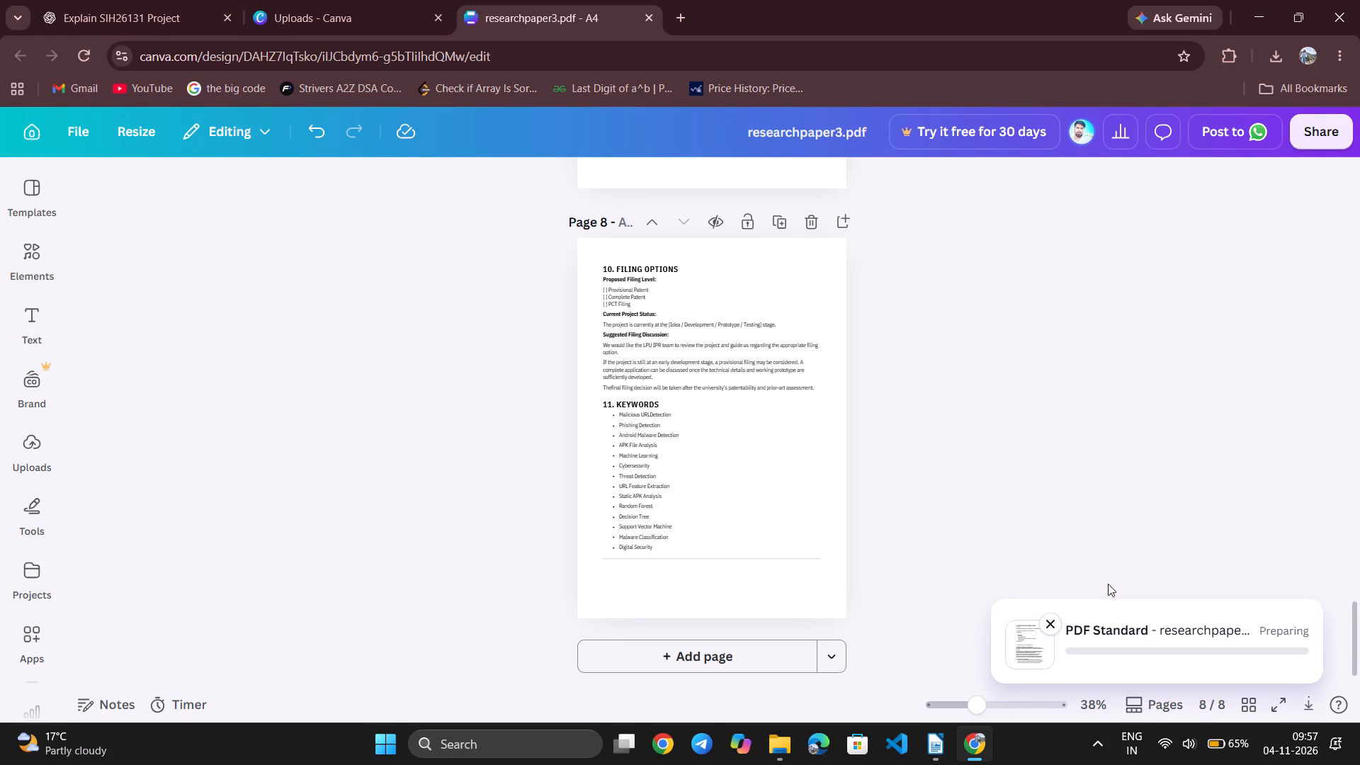
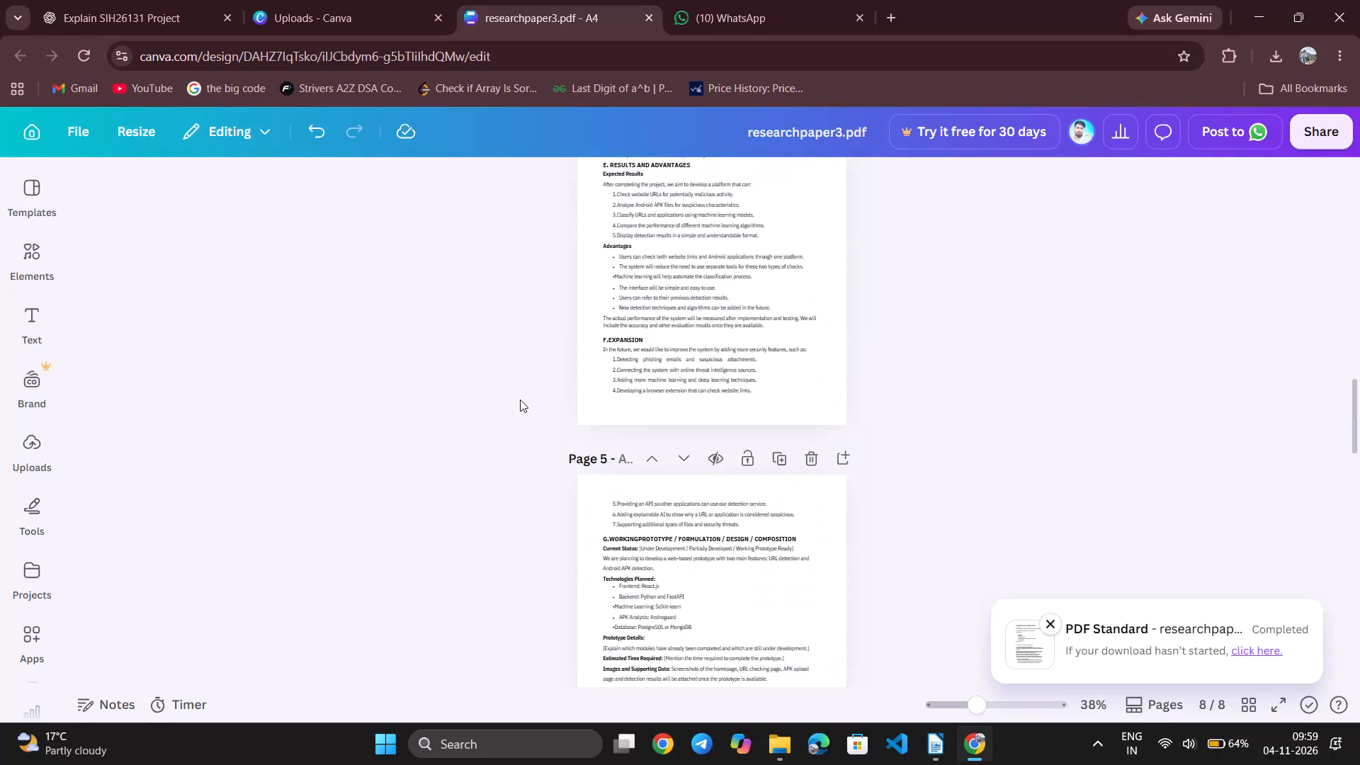
# Review the design's pages from the first to the last to check the disclosure form's content and its ending.
pyautogui.scroll(5, 520, 399)
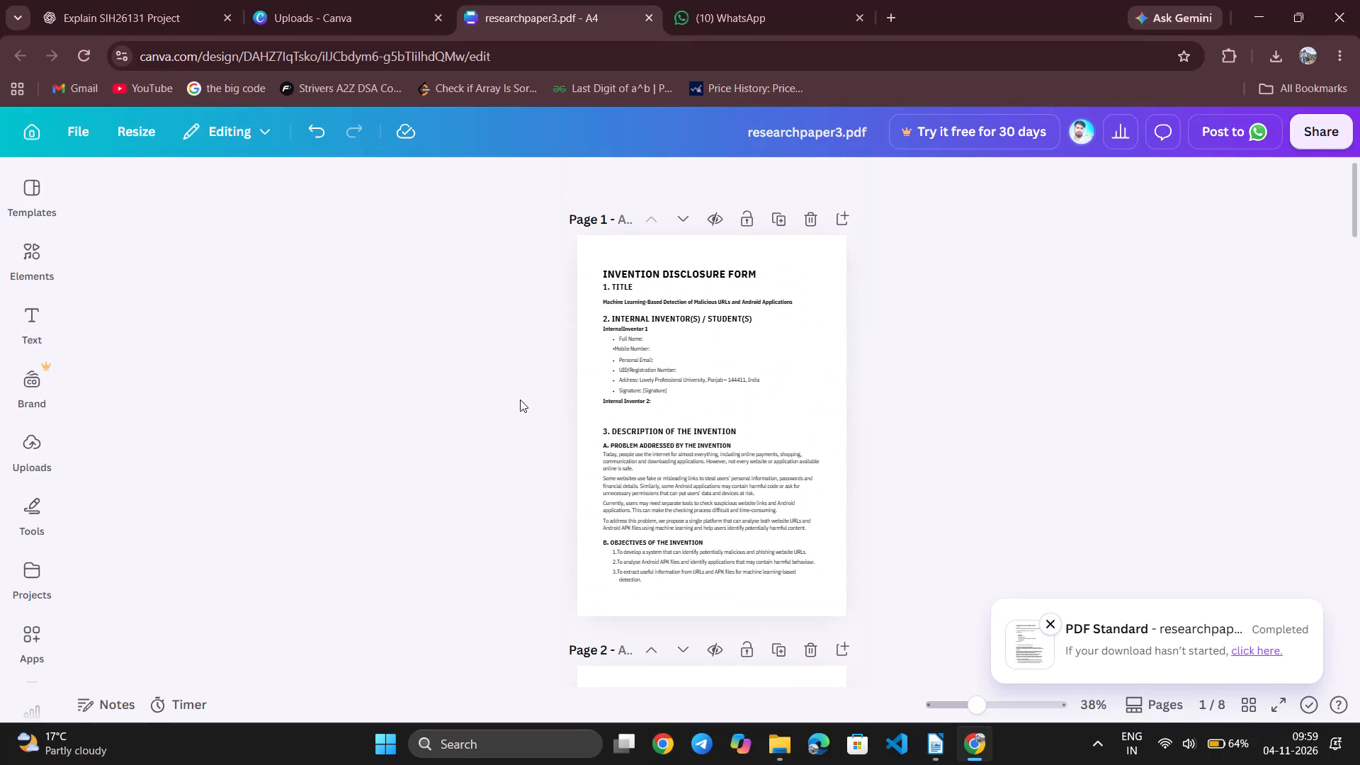
pyautogui.scroll(4, 520, 399)
pyautogui.scroll(-16, 512, 448)
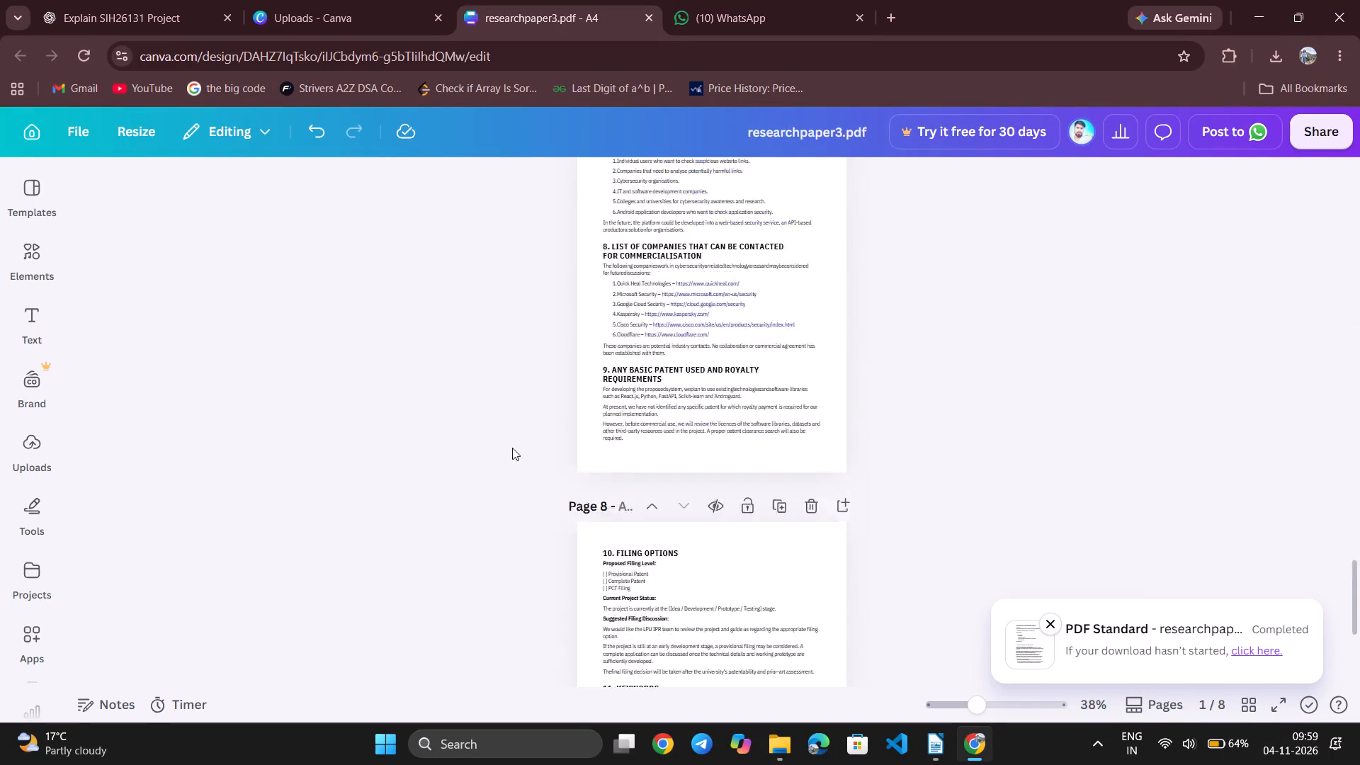
pyautogui.scroll(-7, 512, 448)
pyautogui.scroll(6, 512, 448)
pyautogui.scroll(-8, 512, 448)
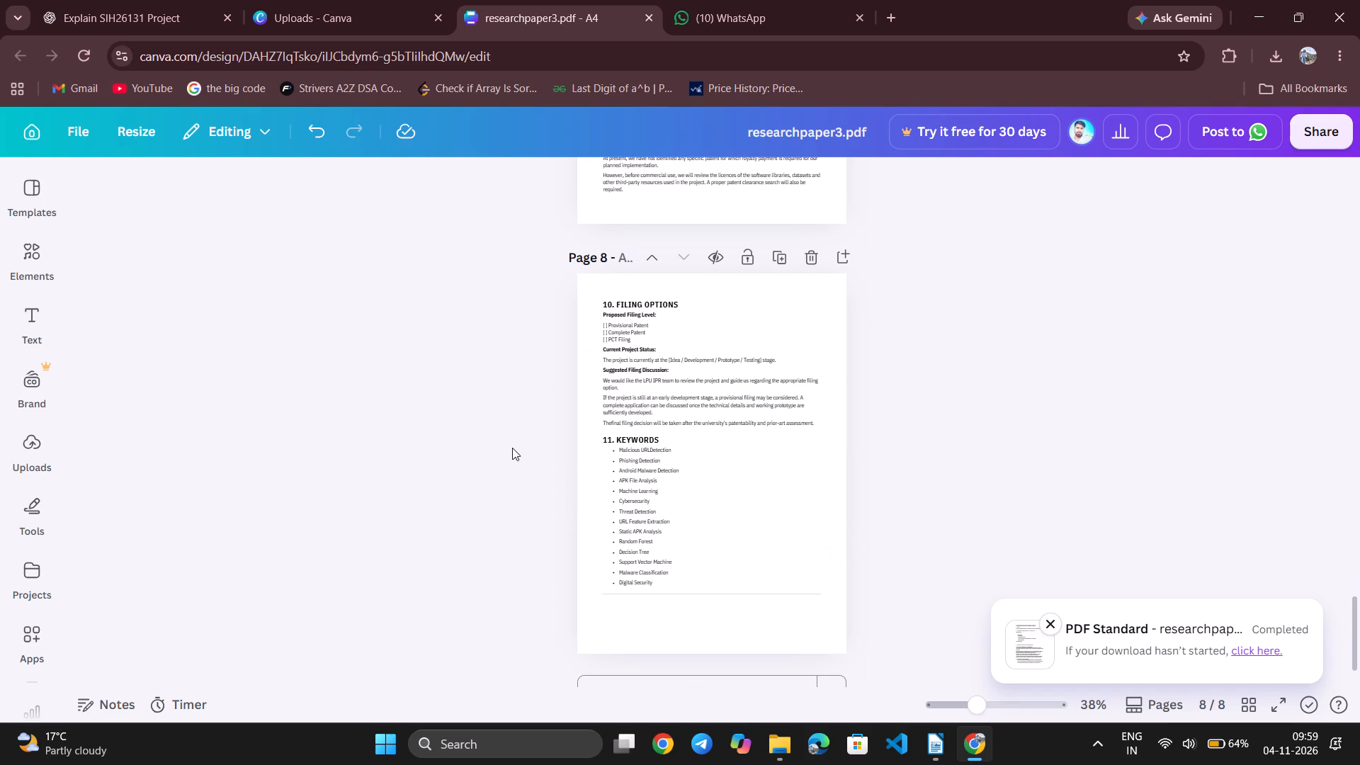
pyautogui.scroll(9, 438, 382)
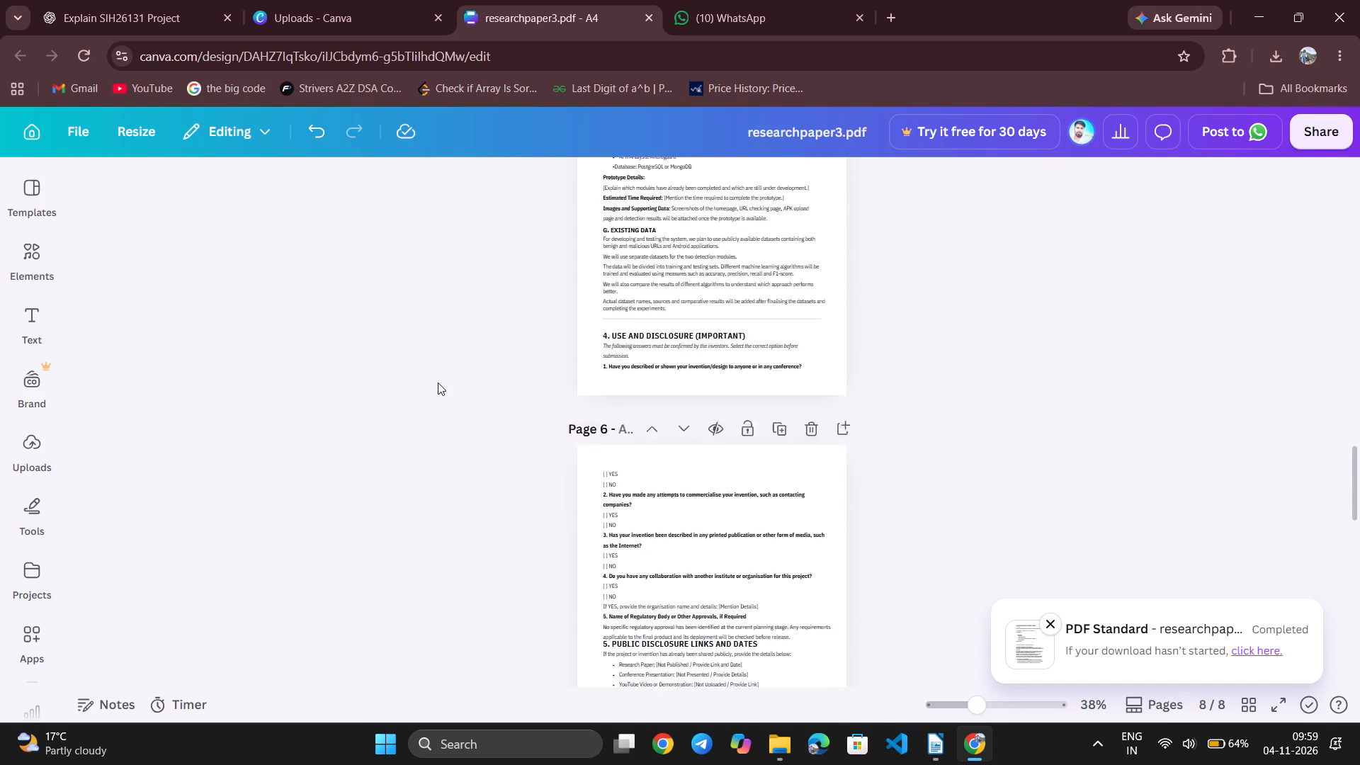
pyautogui.scroll(17, 438, 382)
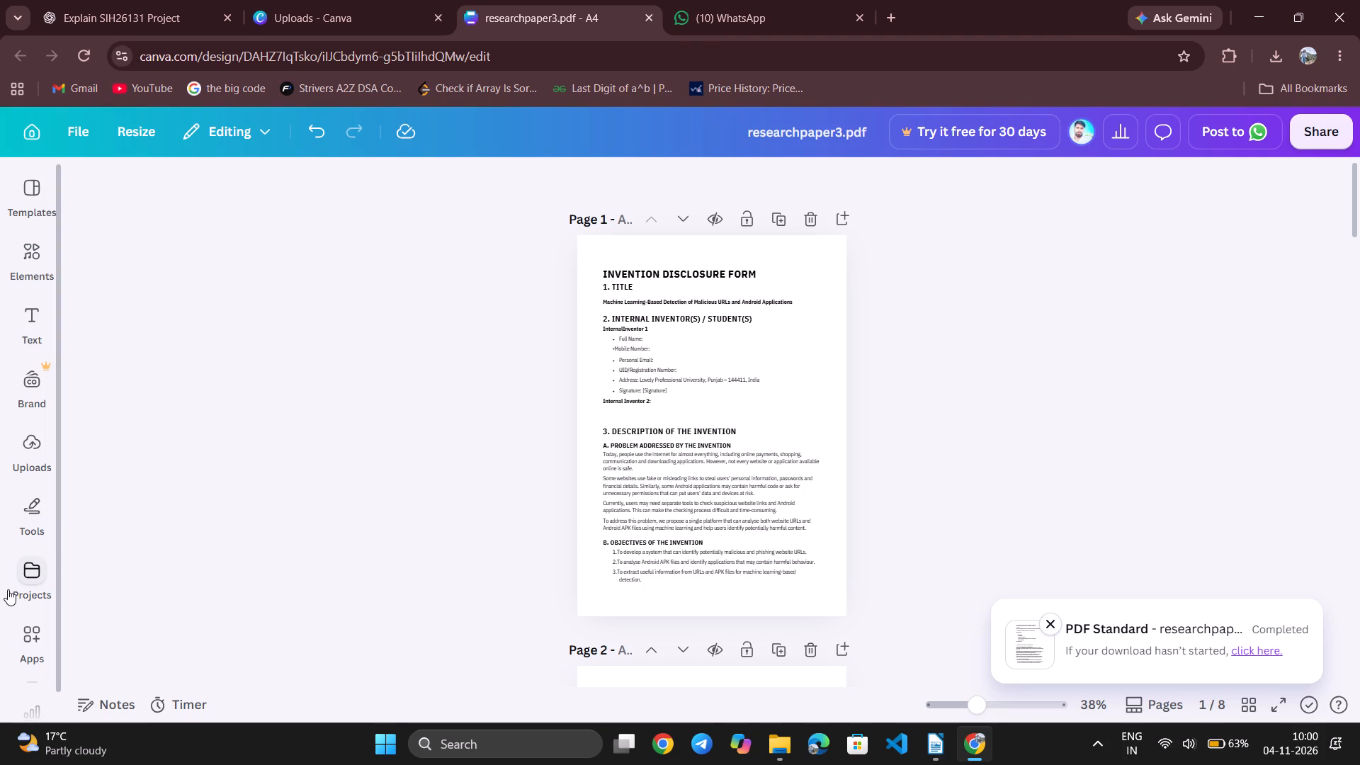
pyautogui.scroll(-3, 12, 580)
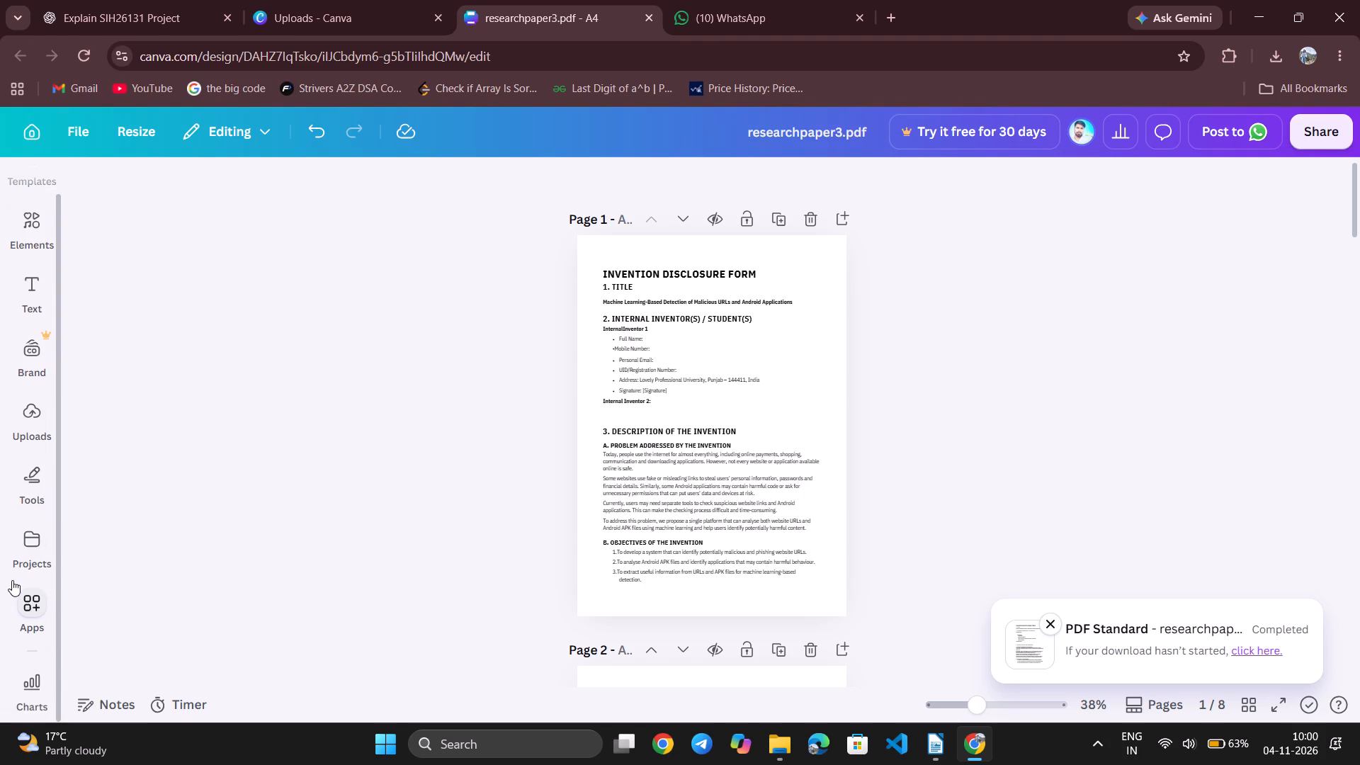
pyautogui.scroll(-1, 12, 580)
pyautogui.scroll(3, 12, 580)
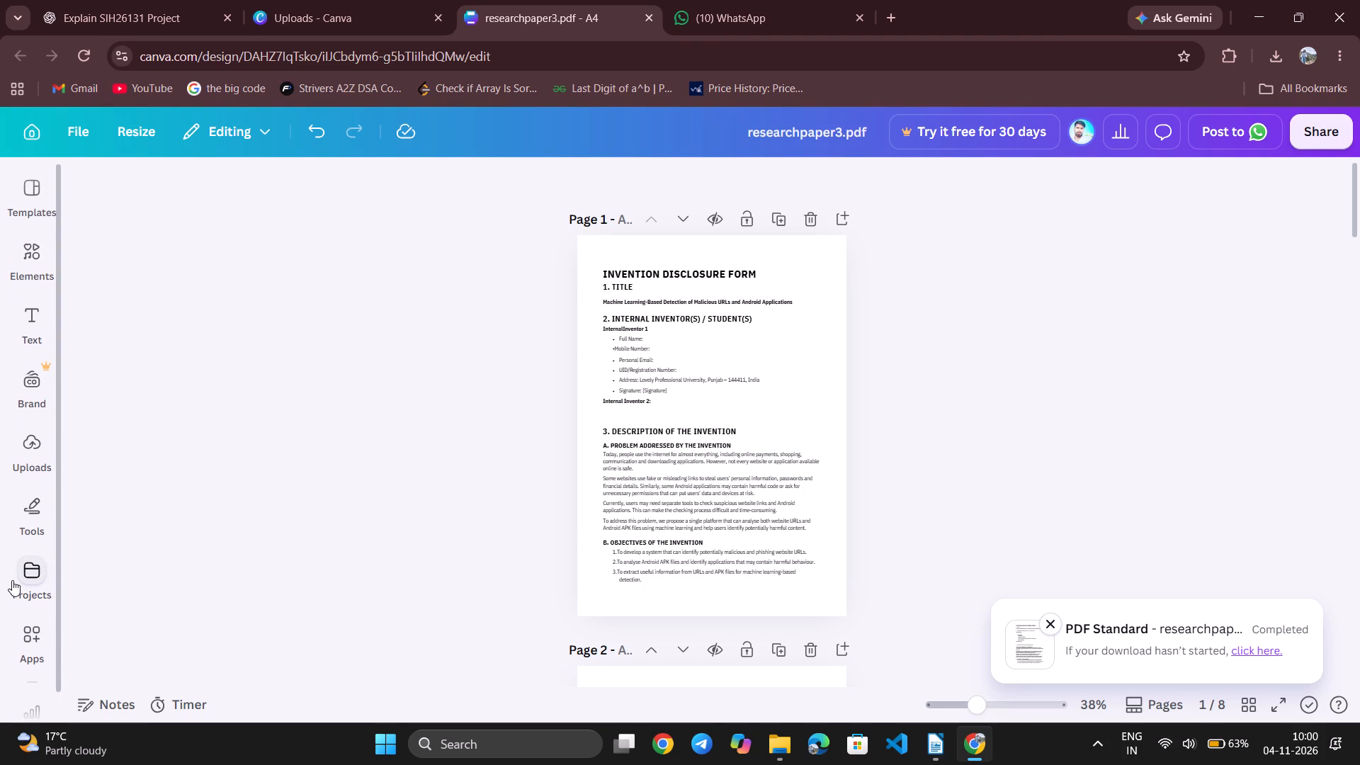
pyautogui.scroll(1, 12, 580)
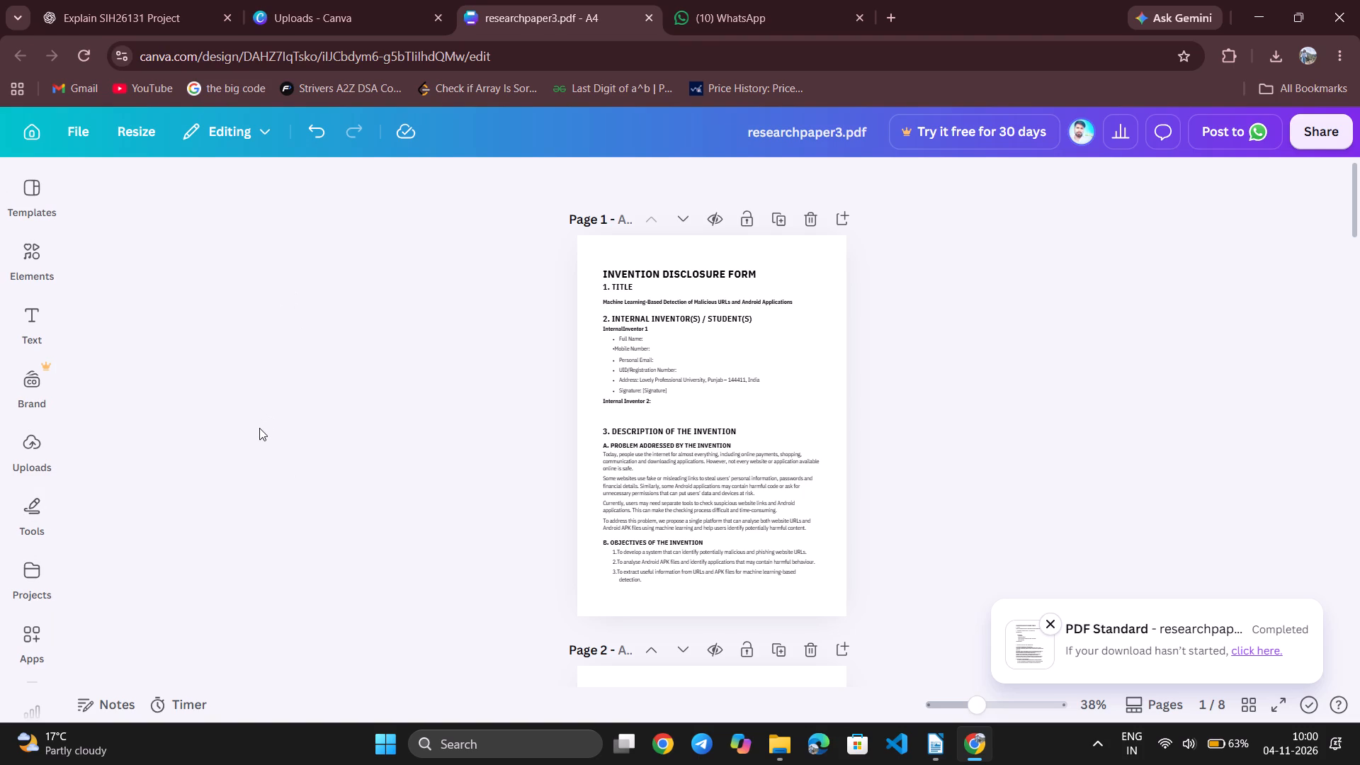
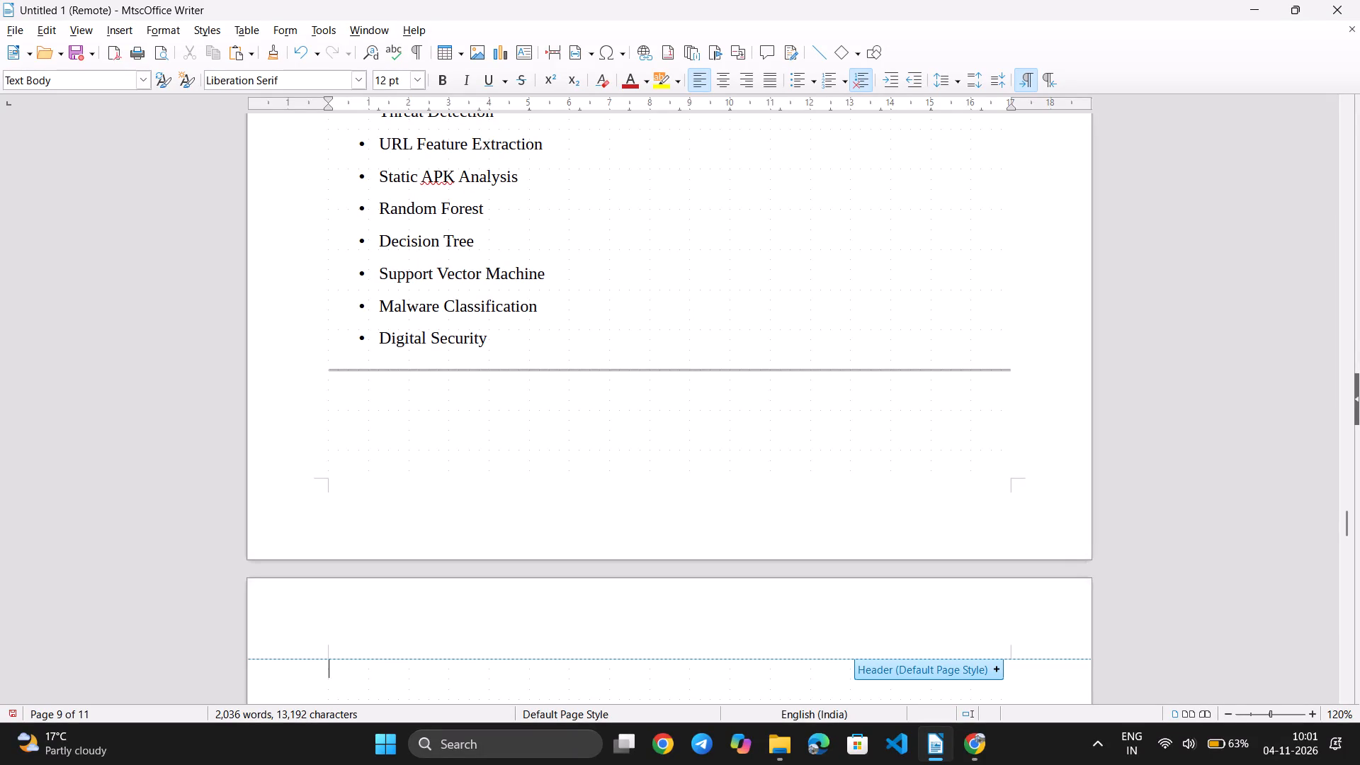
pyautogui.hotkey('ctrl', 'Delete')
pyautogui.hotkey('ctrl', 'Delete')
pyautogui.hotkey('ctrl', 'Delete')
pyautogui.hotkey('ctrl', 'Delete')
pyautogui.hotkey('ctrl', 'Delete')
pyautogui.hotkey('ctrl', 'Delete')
# Examine the trailing blank pages from page 9 to the end of the document.
pyautogui.hotkey('ctrl', 'End')
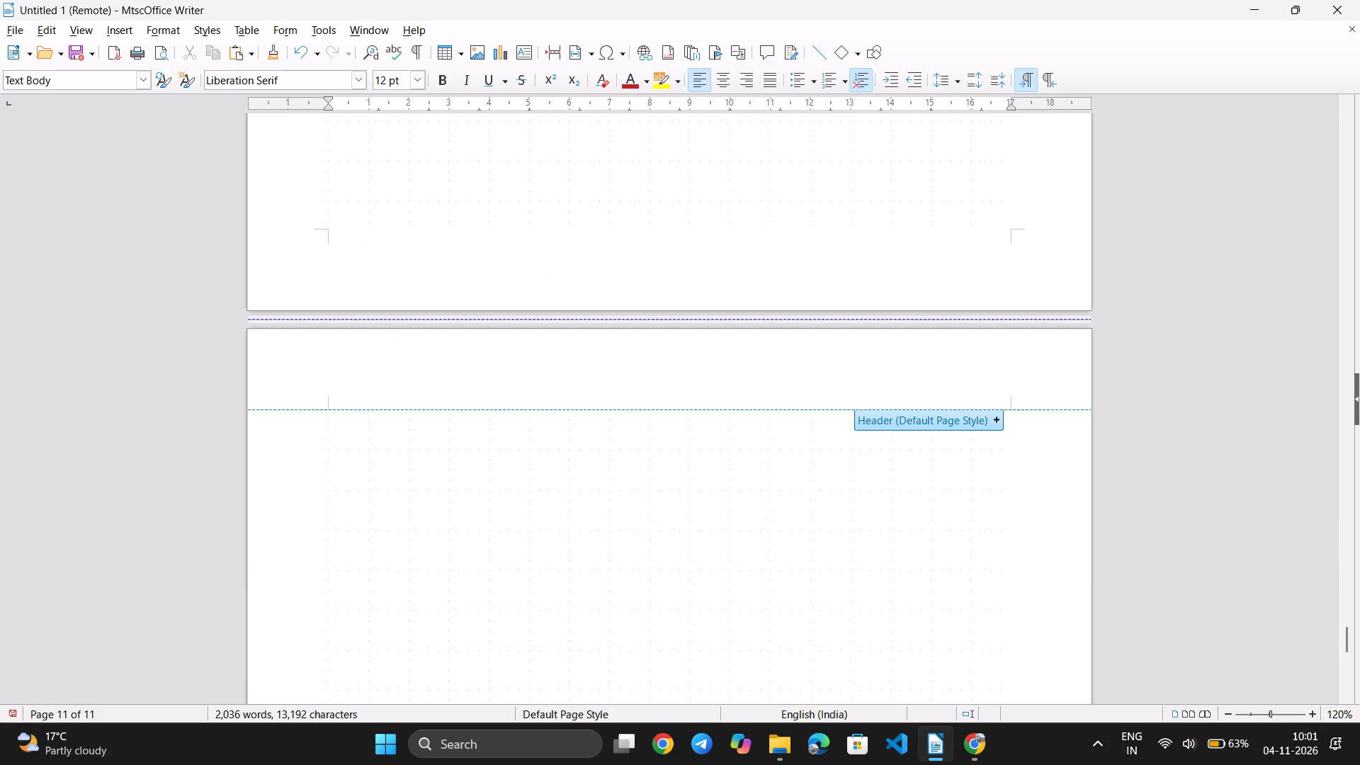
pyautogui.hotkey('ctrl', 'End')
pyautogui.scroll(-14, 520, 635)
pyautogui.scroll(13, 520, 635)
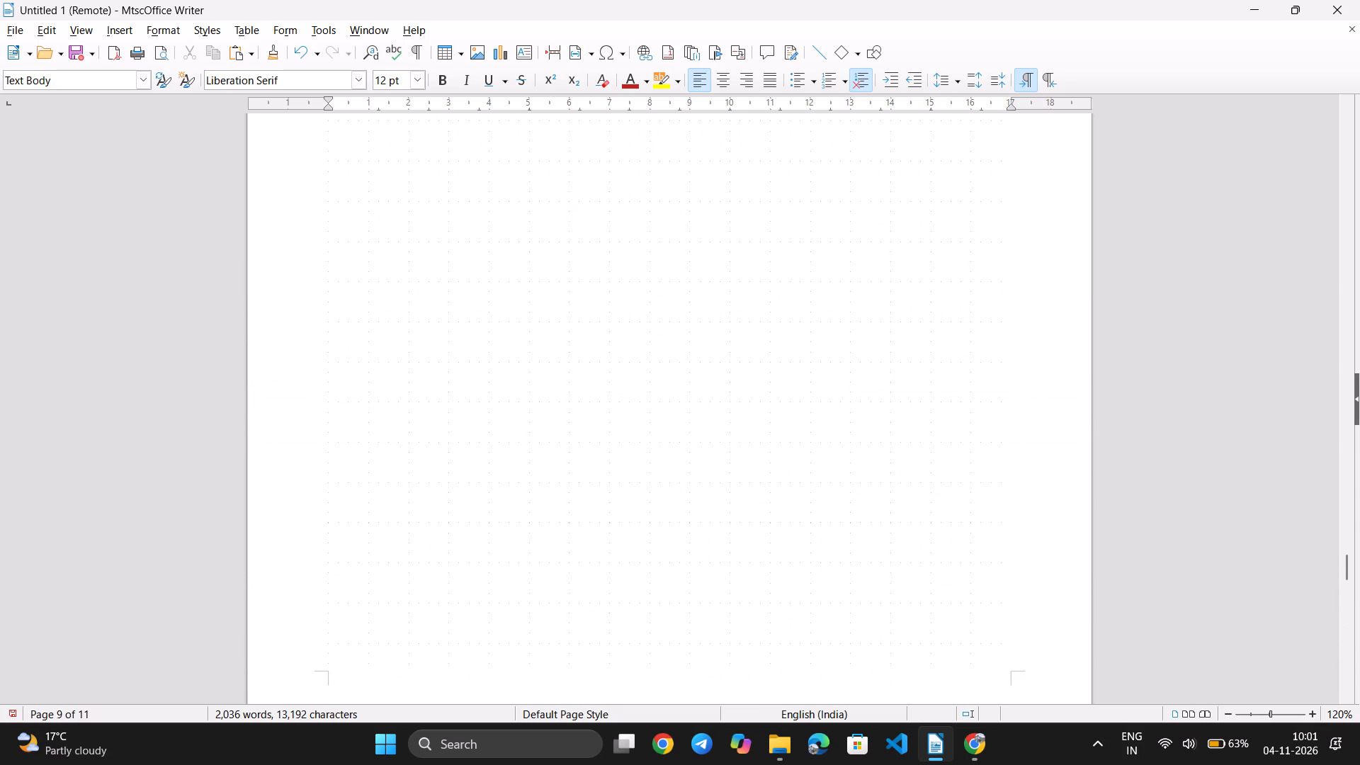
pyautogui.scroll(3, 520, 635)
pyautogui.scroll(-17, 520, 635)
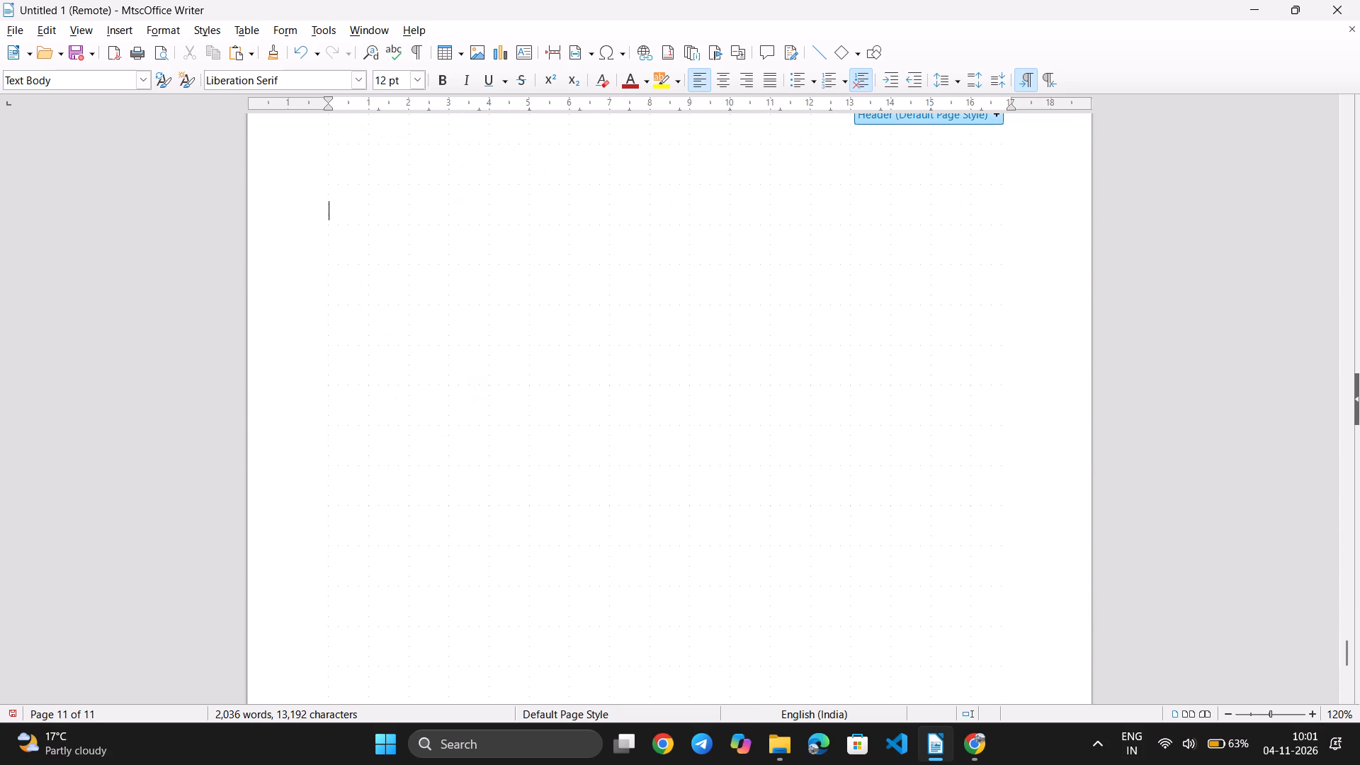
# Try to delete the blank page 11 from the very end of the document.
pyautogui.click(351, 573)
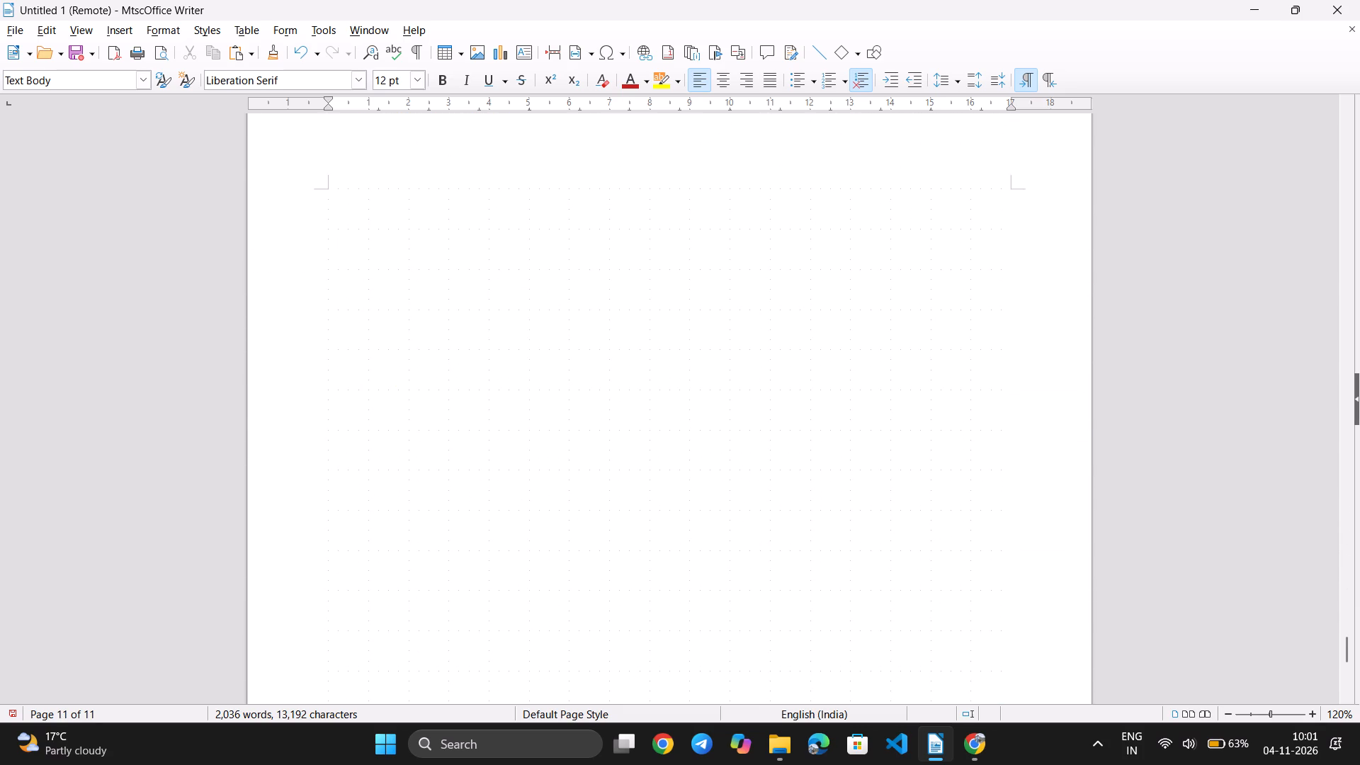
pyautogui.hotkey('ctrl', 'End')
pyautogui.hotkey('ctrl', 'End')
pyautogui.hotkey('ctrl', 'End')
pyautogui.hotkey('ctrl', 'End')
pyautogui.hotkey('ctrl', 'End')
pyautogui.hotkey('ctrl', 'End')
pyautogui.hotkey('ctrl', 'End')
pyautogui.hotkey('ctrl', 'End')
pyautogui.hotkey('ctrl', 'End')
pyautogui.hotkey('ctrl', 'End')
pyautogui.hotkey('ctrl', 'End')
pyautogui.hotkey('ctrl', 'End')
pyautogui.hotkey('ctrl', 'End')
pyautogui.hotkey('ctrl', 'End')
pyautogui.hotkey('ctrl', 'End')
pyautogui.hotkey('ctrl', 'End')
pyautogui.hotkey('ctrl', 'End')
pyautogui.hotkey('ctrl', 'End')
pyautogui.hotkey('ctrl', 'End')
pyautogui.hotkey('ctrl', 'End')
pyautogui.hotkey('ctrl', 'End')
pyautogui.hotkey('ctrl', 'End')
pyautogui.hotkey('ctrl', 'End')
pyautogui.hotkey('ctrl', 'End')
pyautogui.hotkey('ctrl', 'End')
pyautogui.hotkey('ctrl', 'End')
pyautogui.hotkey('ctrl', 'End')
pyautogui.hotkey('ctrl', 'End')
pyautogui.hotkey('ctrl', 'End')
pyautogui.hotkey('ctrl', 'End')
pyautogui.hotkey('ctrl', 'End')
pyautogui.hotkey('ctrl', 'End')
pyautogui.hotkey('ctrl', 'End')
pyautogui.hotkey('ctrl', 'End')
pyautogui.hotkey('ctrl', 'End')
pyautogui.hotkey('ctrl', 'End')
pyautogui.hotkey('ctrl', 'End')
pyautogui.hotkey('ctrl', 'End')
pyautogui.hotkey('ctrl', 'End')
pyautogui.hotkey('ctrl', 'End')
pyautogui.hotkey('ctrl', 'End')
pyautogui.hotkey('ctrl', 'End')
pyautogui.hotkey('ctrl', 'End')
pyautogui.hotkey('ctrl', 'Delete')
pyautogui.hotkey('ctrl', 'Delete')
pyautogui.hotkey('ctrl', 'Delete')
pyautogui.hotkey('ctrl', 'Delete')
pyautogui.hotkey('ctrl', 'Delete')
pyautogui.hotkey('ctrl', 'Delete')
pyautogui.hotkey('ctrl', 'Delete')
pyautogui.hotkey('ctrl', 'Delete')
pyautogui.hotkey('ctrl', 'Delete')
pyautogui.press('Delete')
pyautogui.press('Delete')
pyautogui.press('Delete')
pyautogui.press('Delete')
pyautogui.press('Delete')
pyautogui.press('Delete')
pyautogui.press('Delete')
# Insert a page break at the end of the document on blank page 11.
pyautogui.click(110, 30)
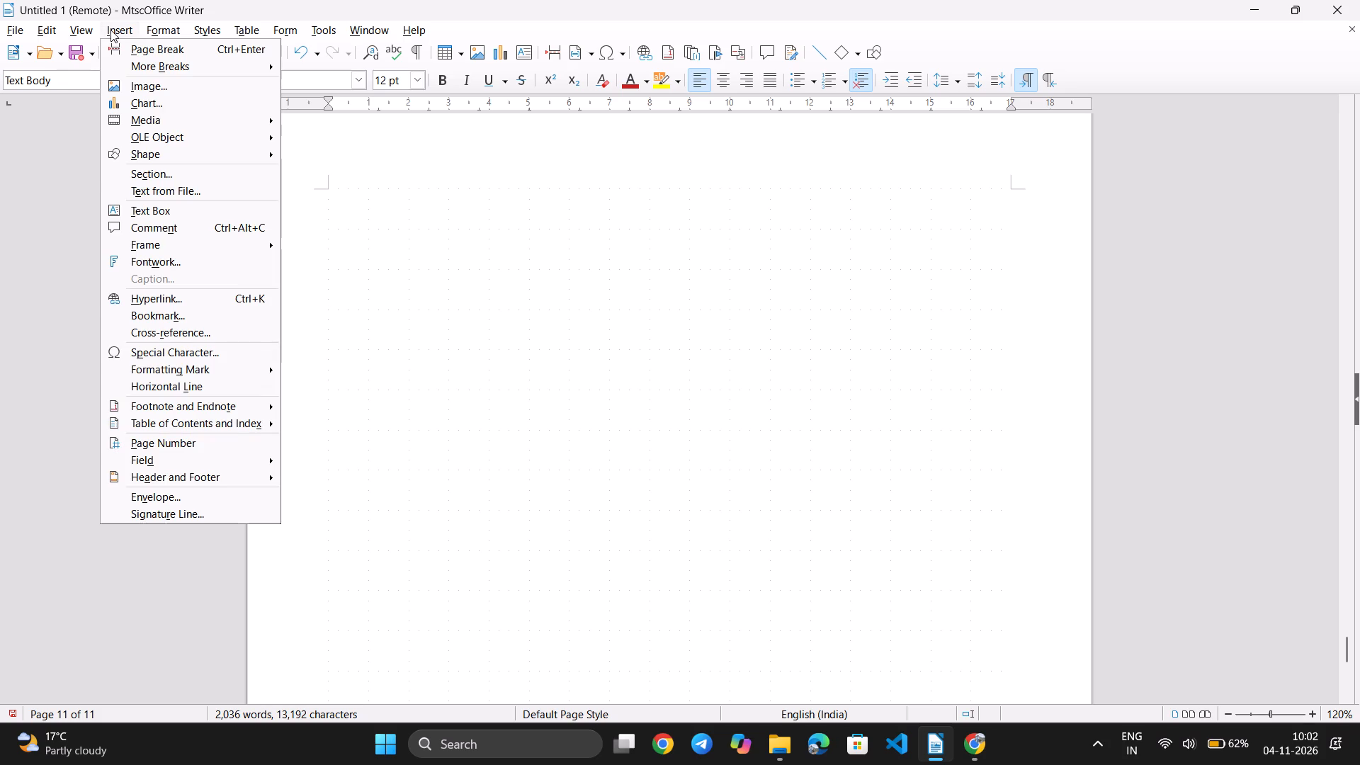
pyautogui.click(188, 50)
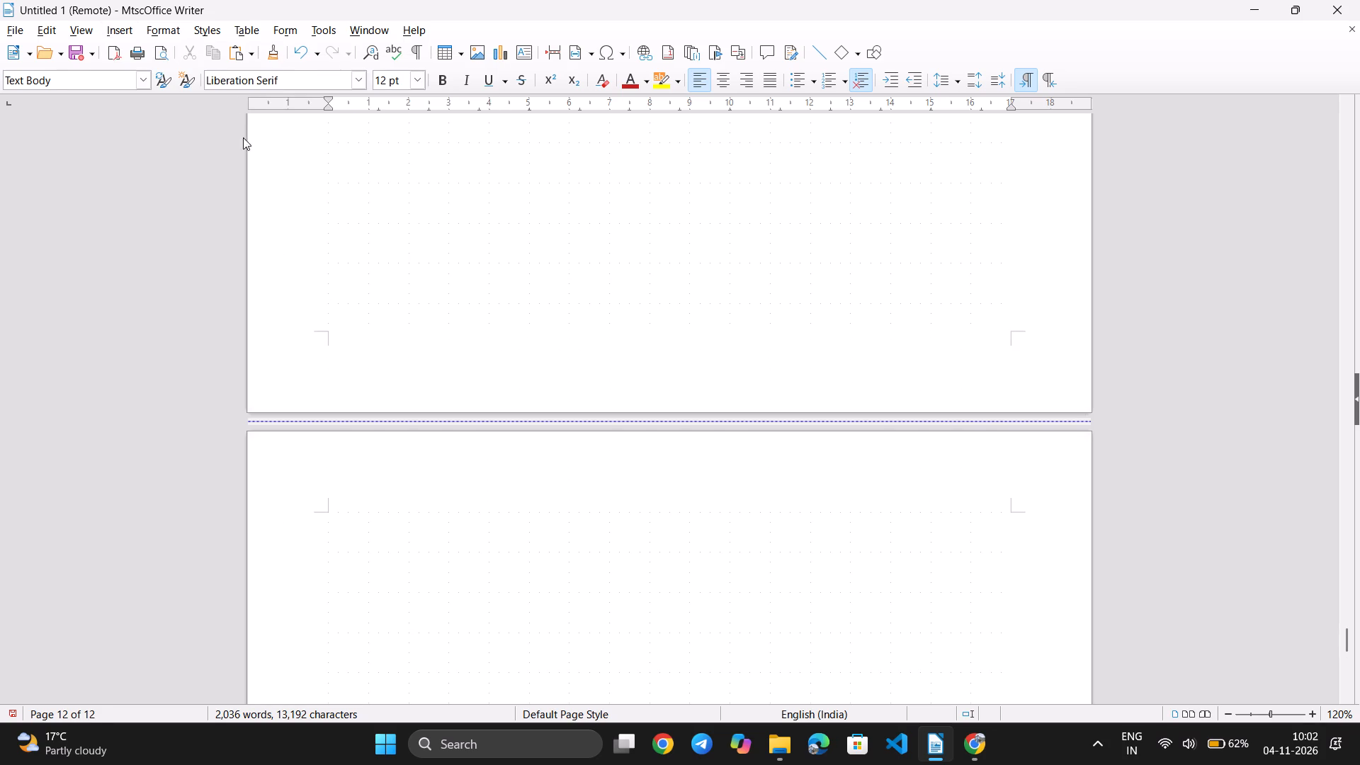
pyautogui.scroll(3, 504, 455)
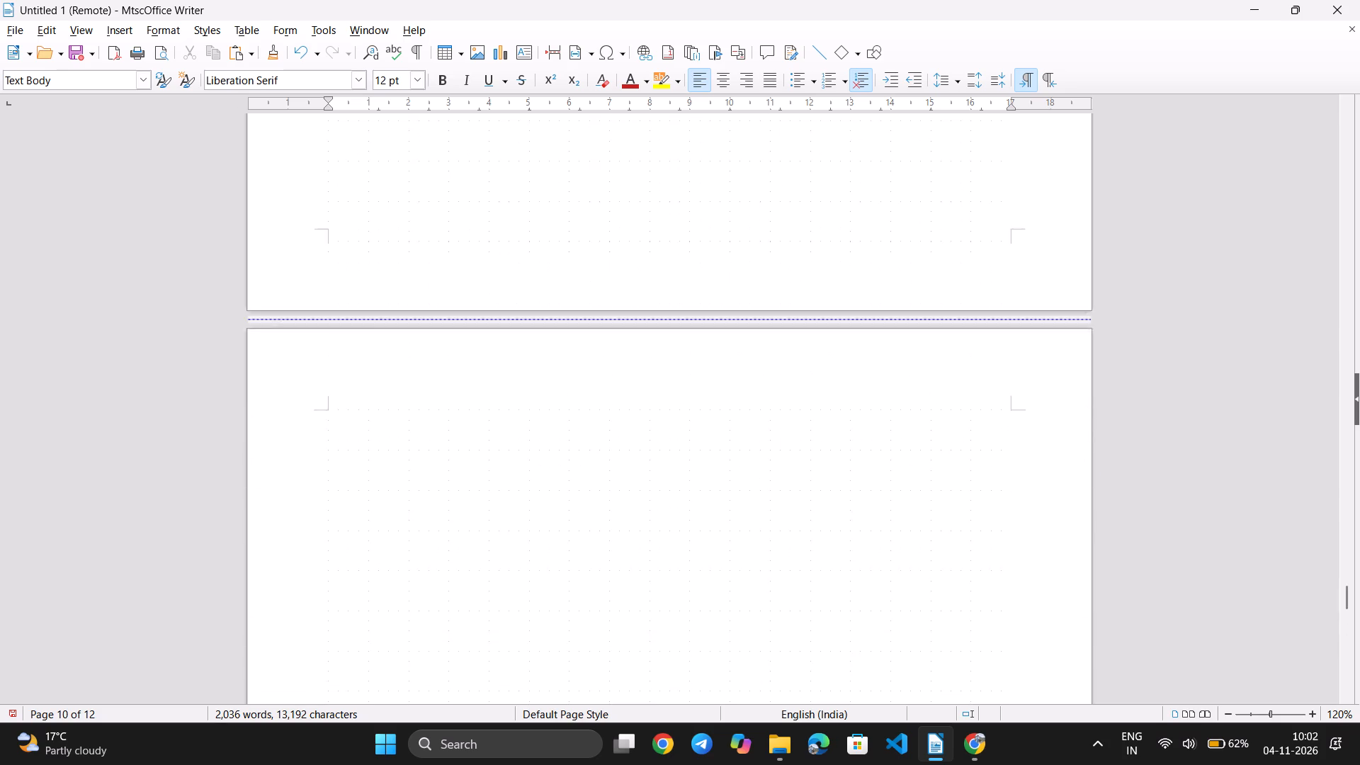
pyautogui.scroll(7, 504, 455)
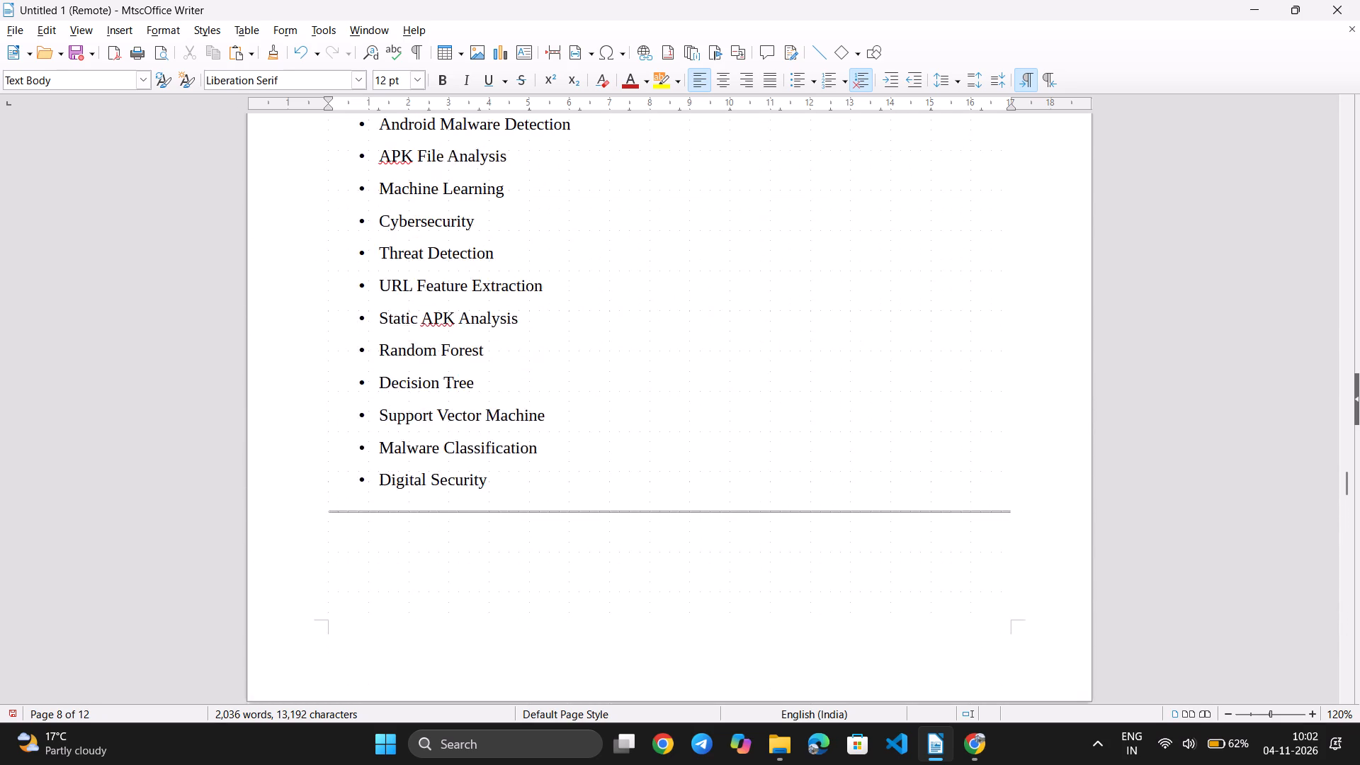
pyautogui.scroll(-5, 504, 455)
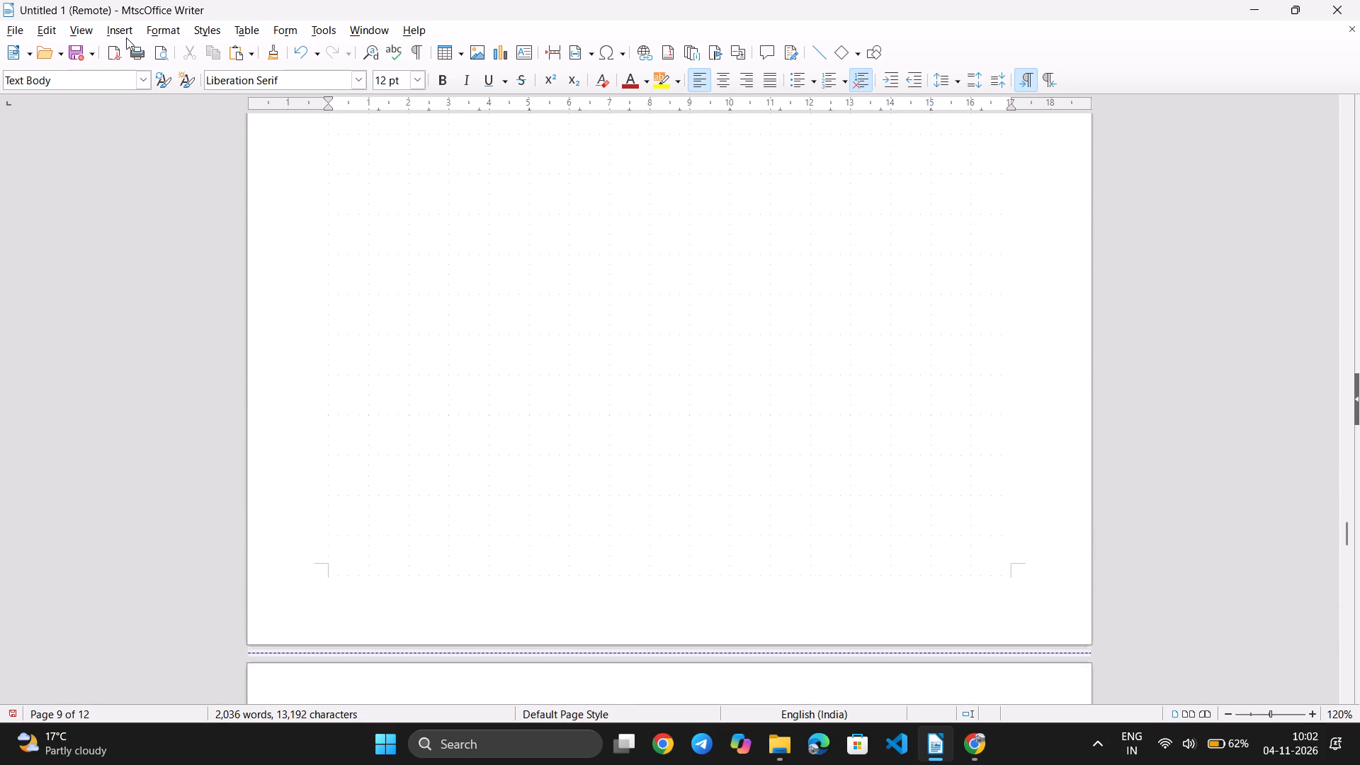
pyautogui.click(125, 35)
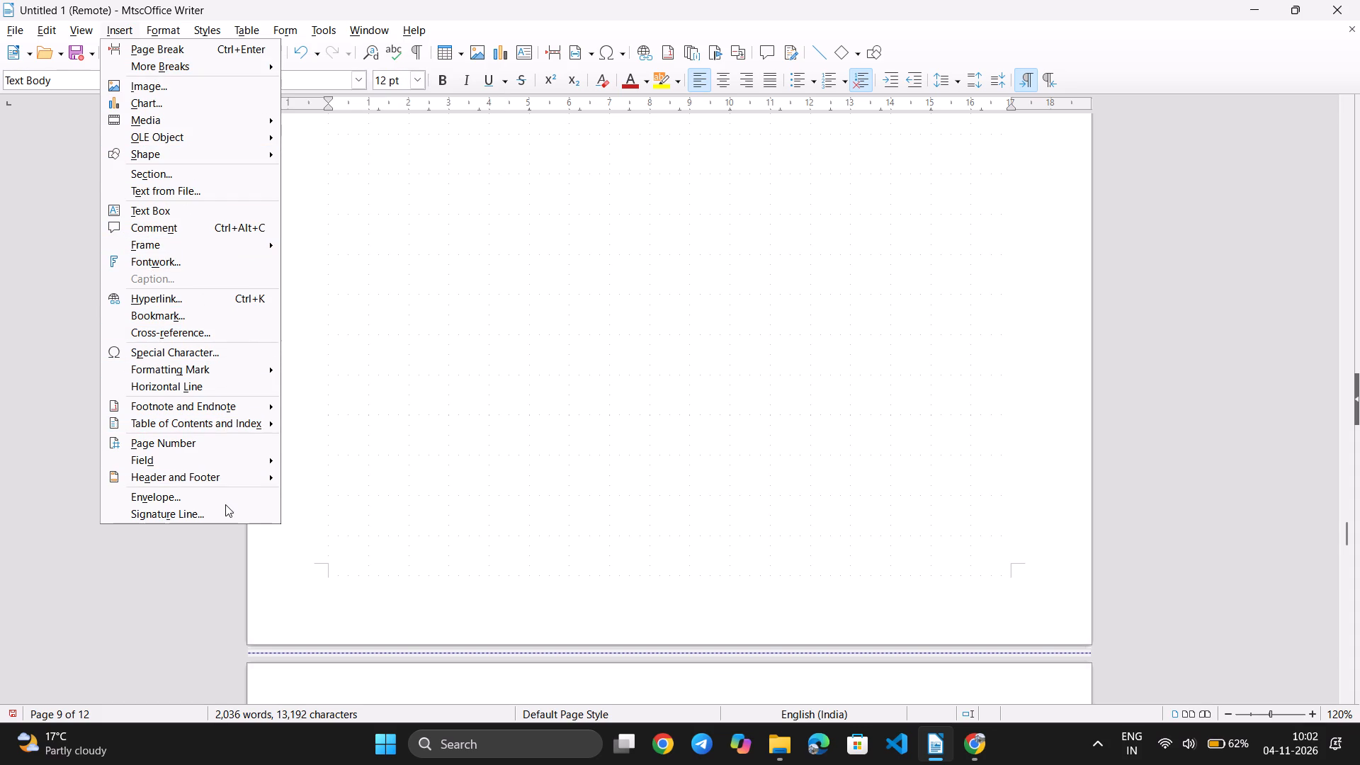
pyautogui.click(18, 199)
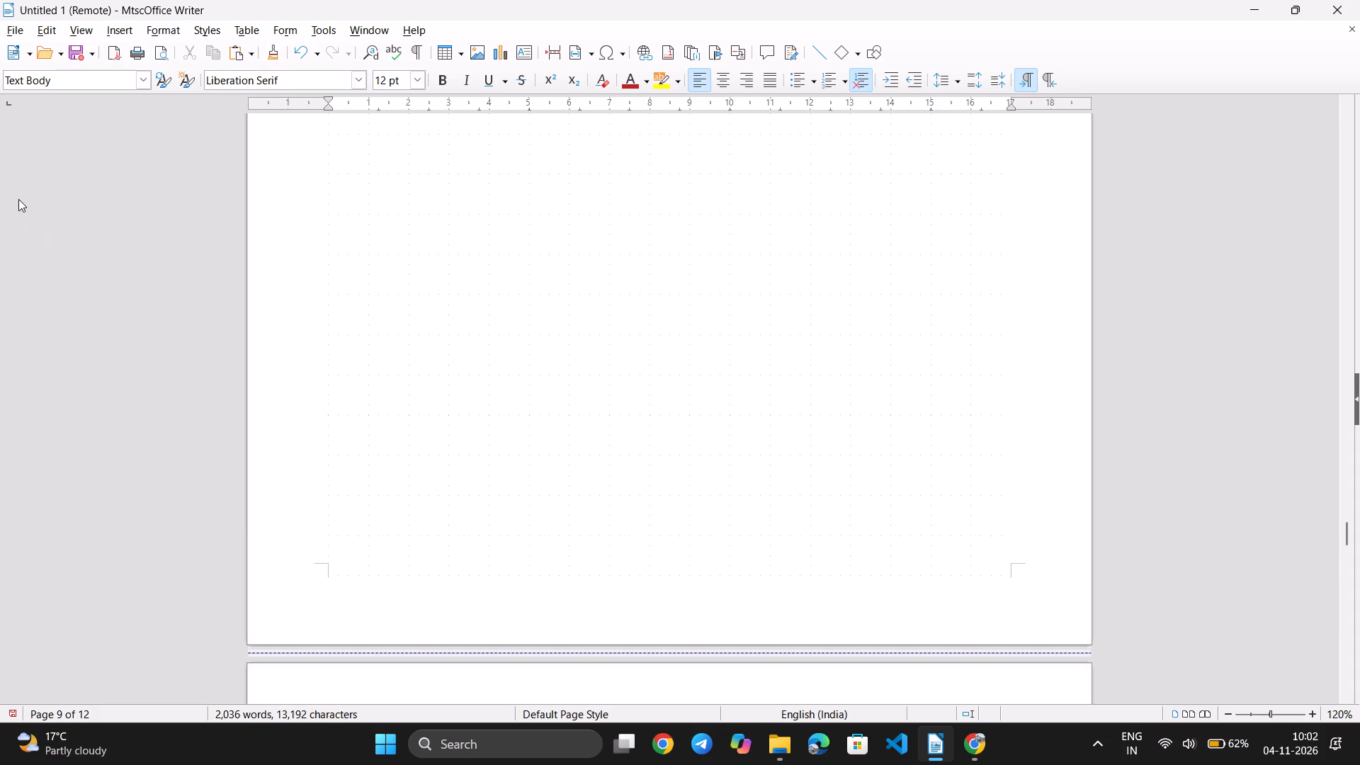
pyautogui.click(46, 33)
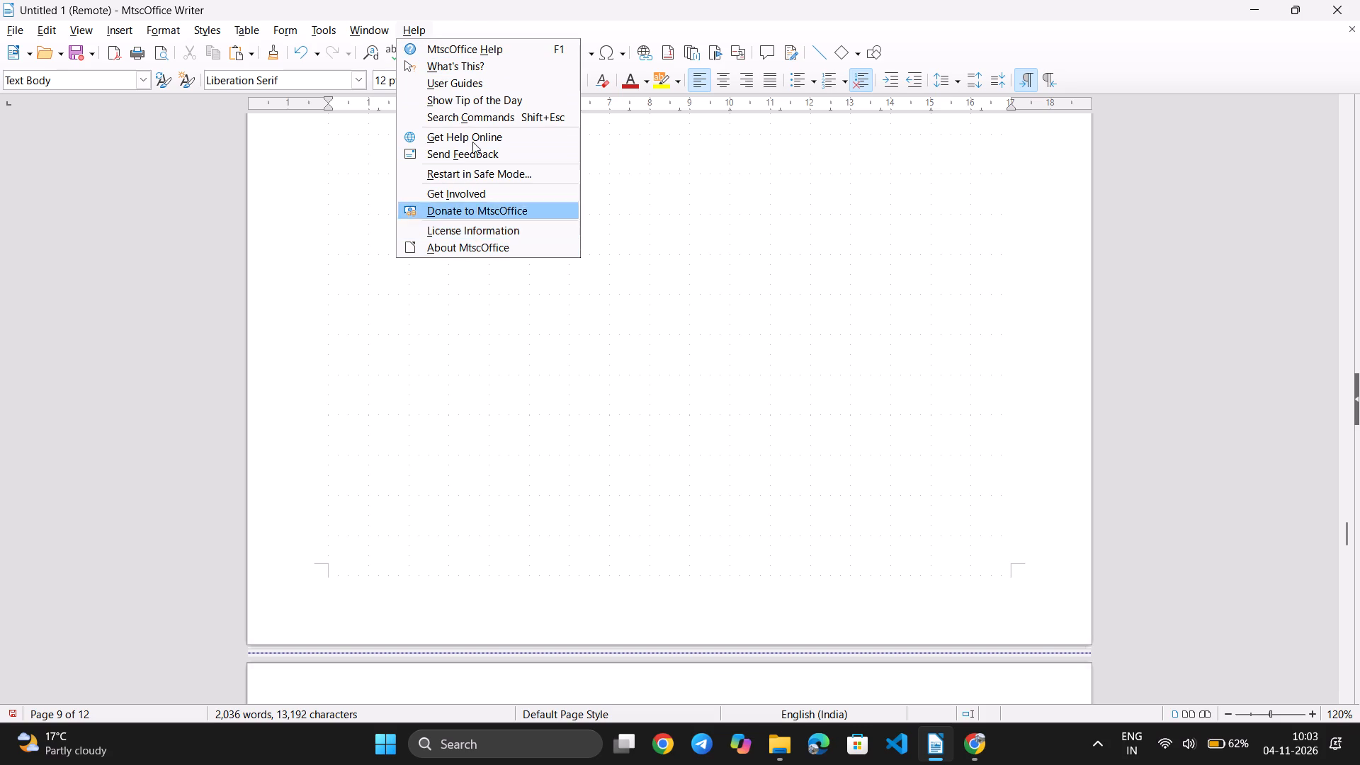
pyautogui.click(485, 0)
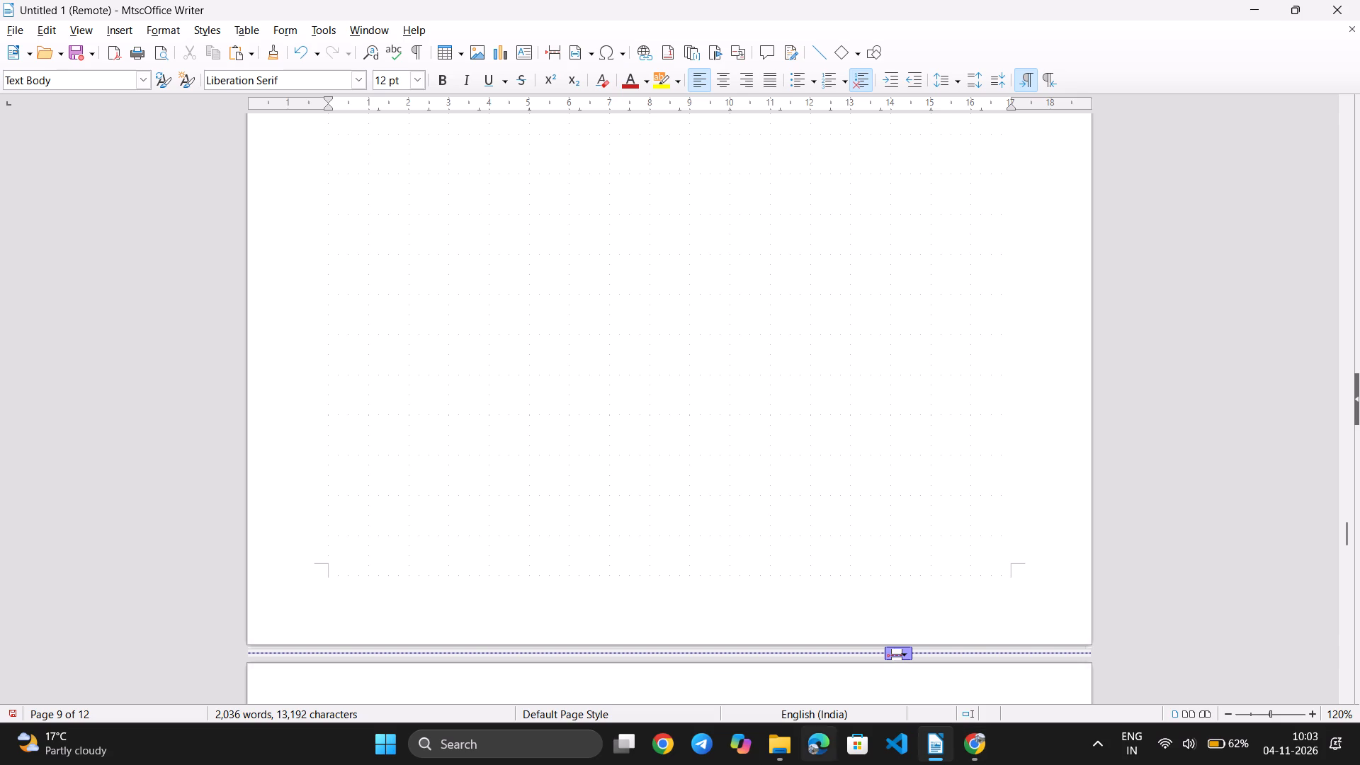
# Launch the Kuro app from the recent Windows searches.
pyautogui.click(484, 752)
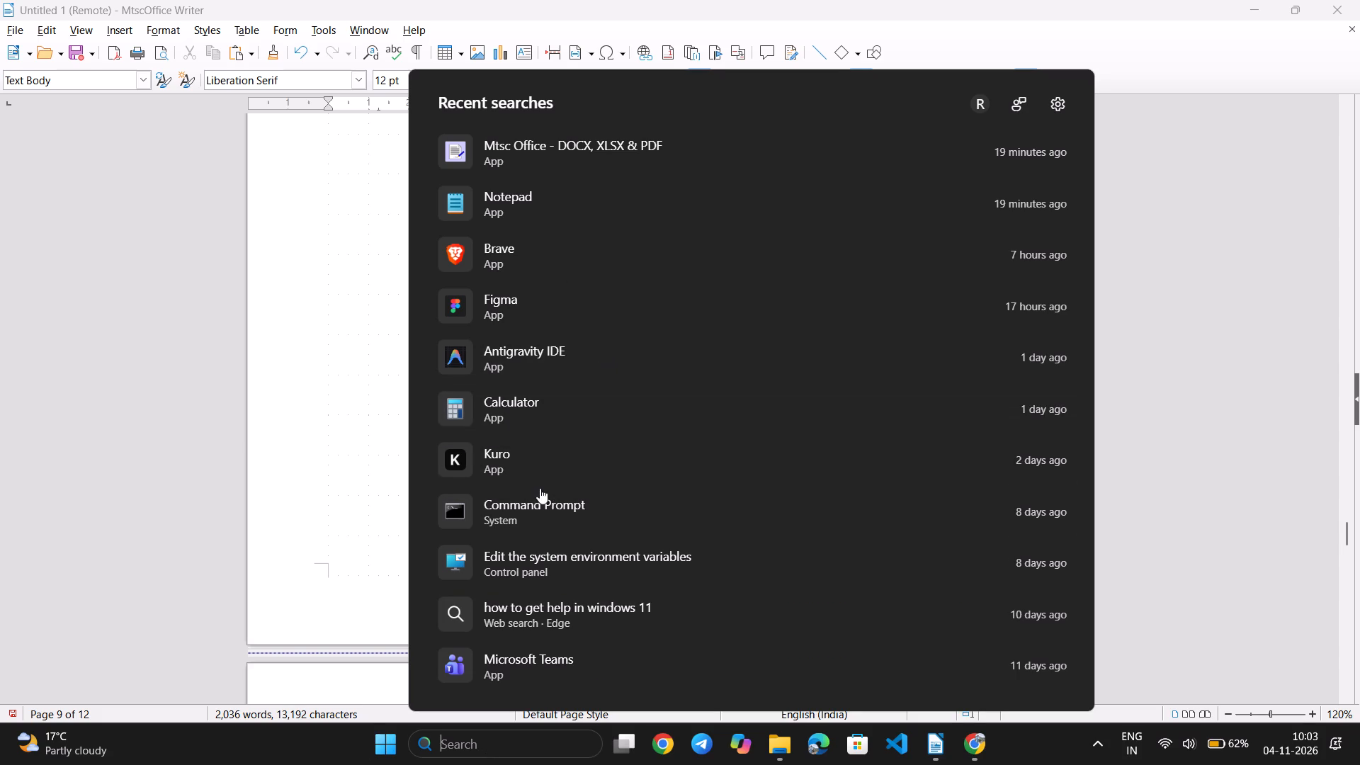
pyautogui.click(553, 463)
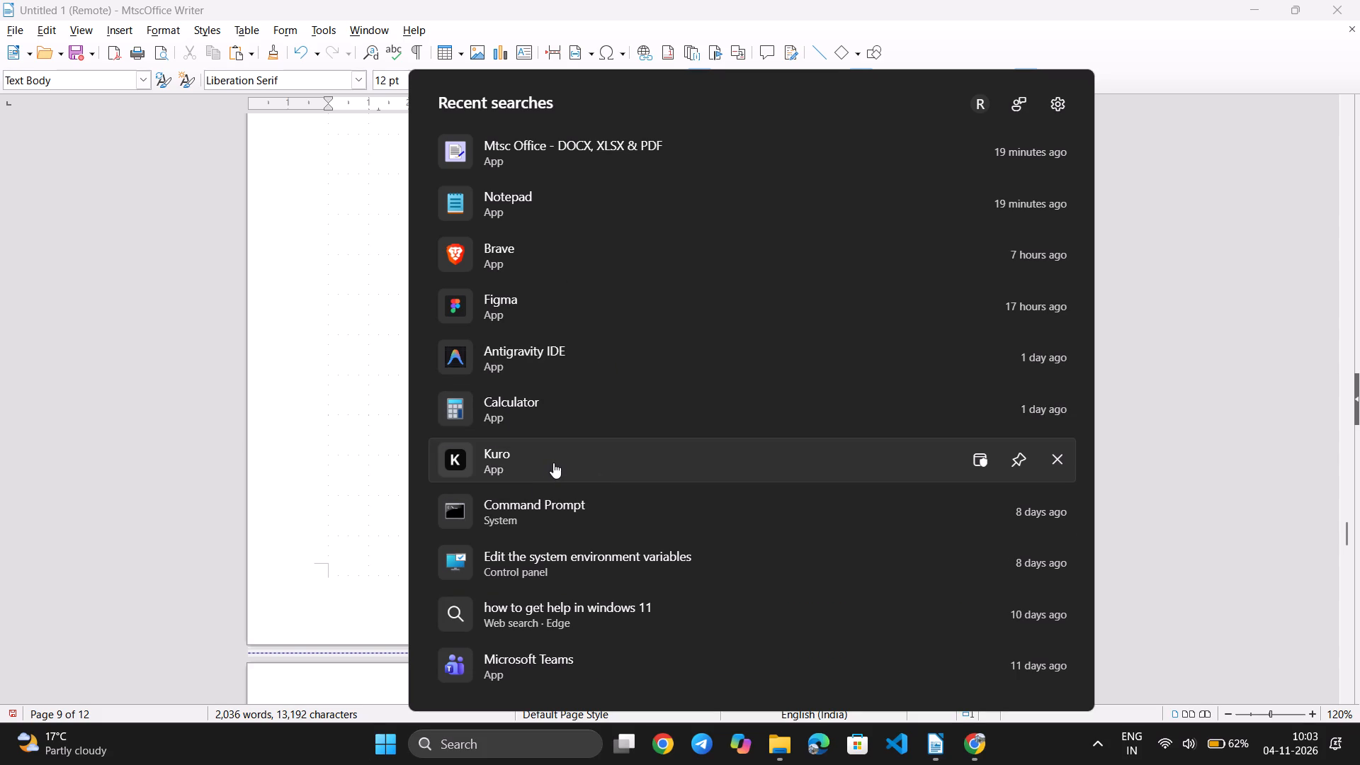
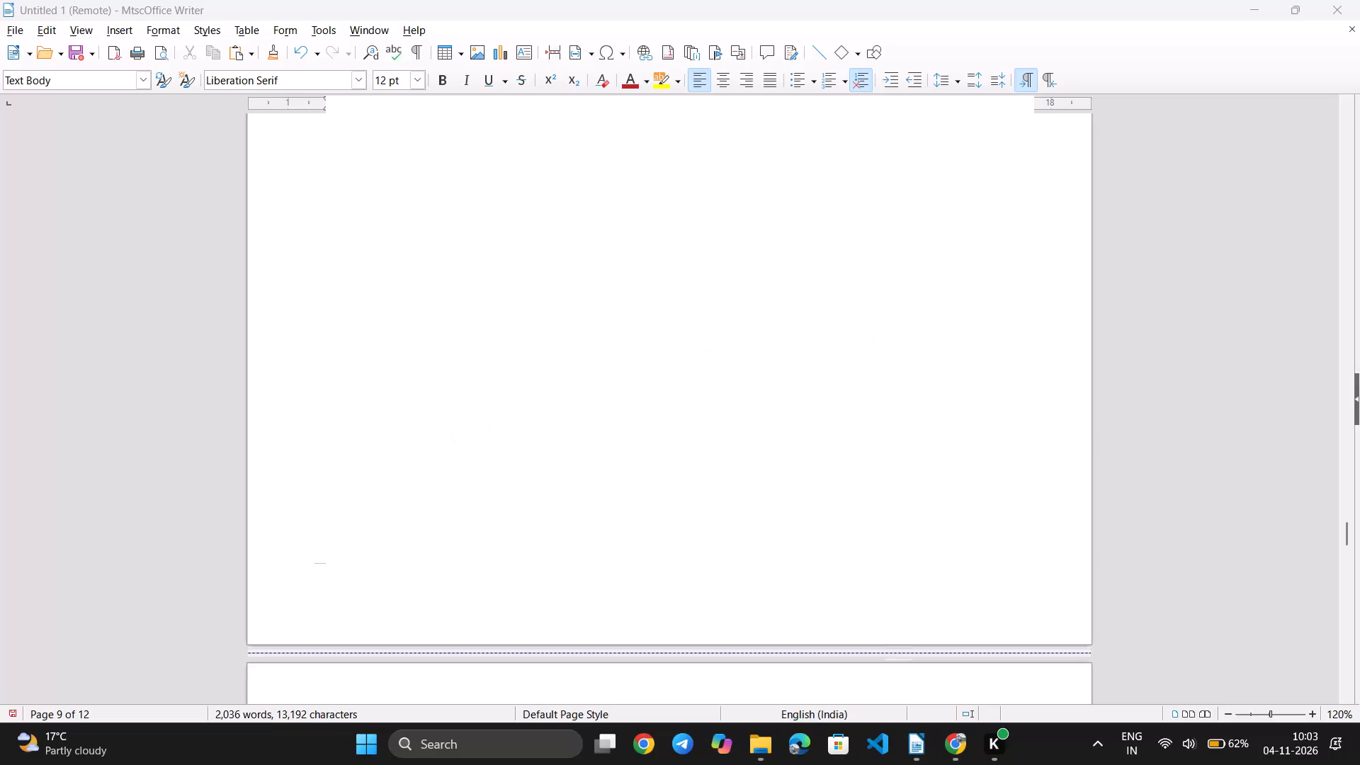
# Insert an endnote at the end of the document on blank page 12.
pyautogui.moveTo(1346, 528); pyautogui.dragTo(1346, 526)
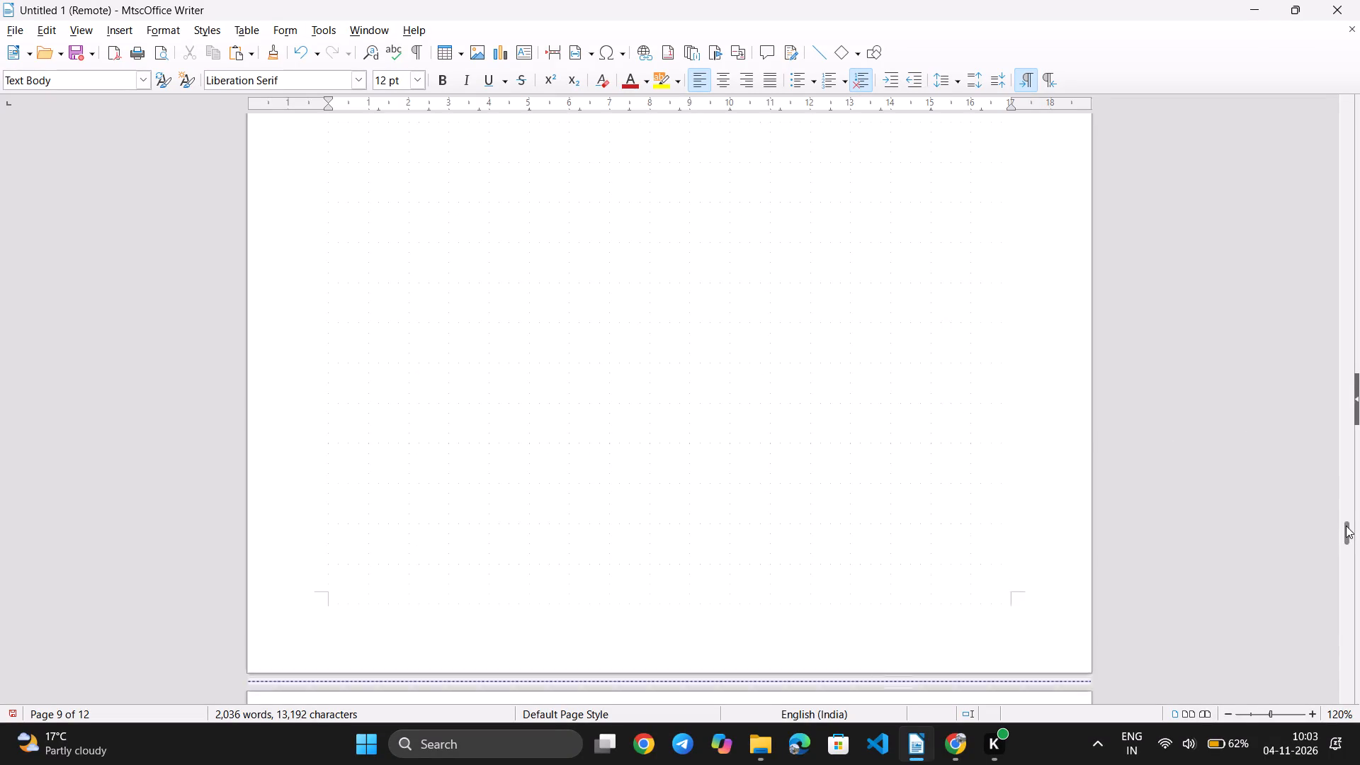
pyautogui.moveTo(1346, 526); pyautogui.dragTo(1341, 463)
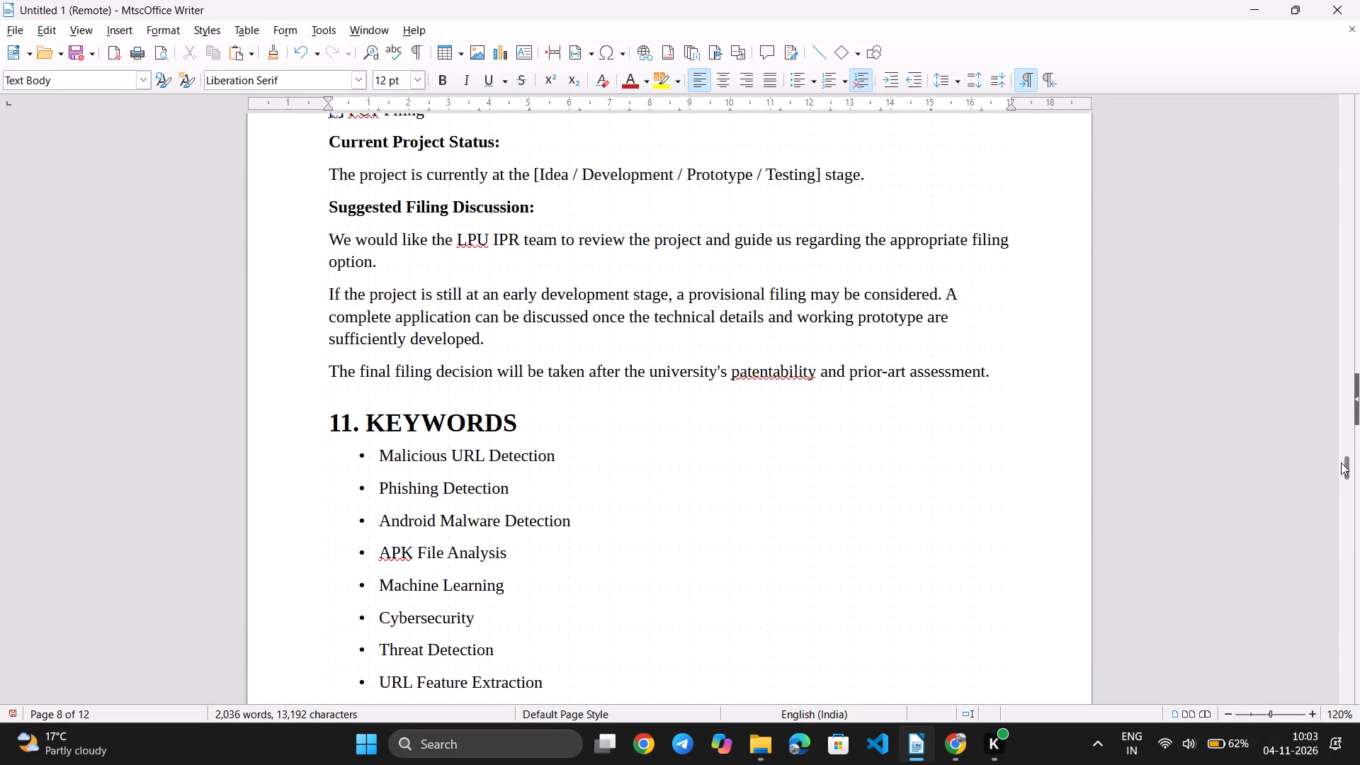
pyautogui.moveTo(1341, 463); pyautogui.dragTo(1343, 477)
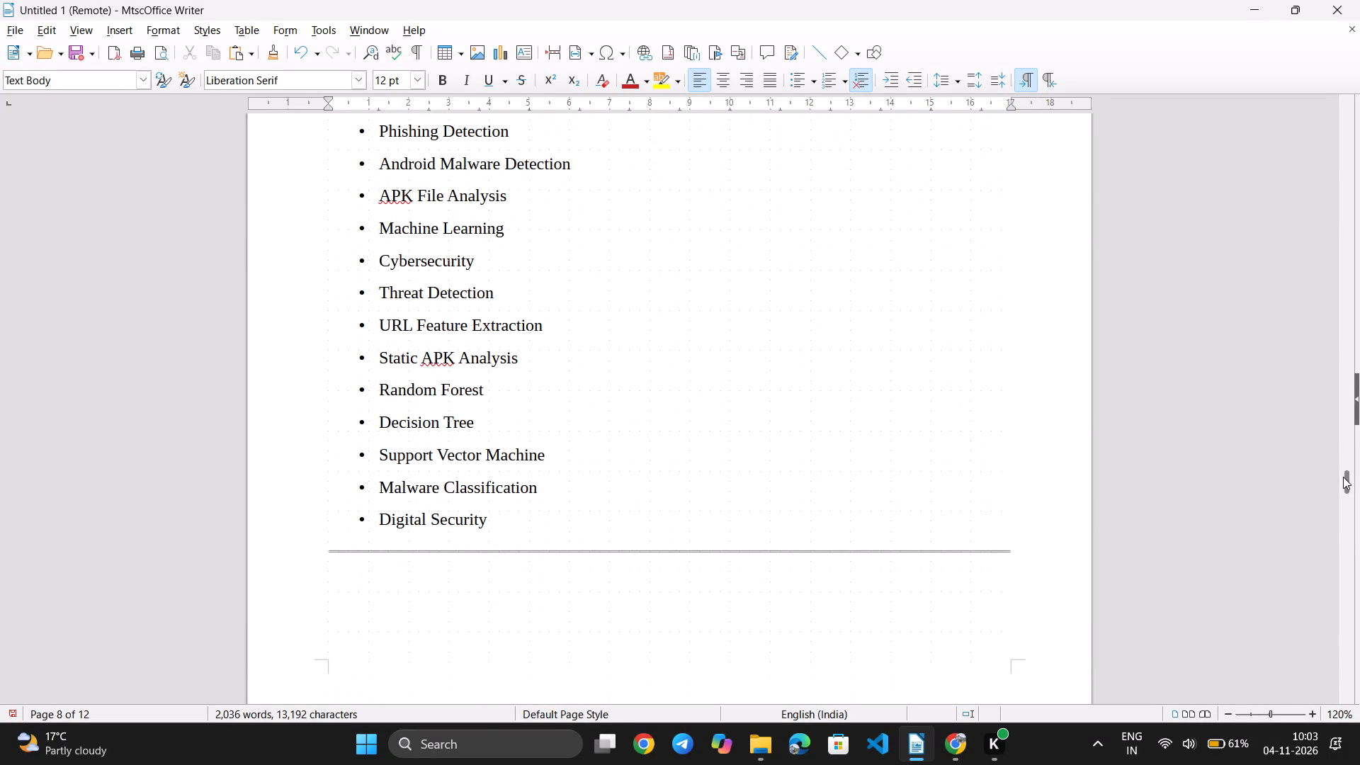
pyautogui.click(695, 53)
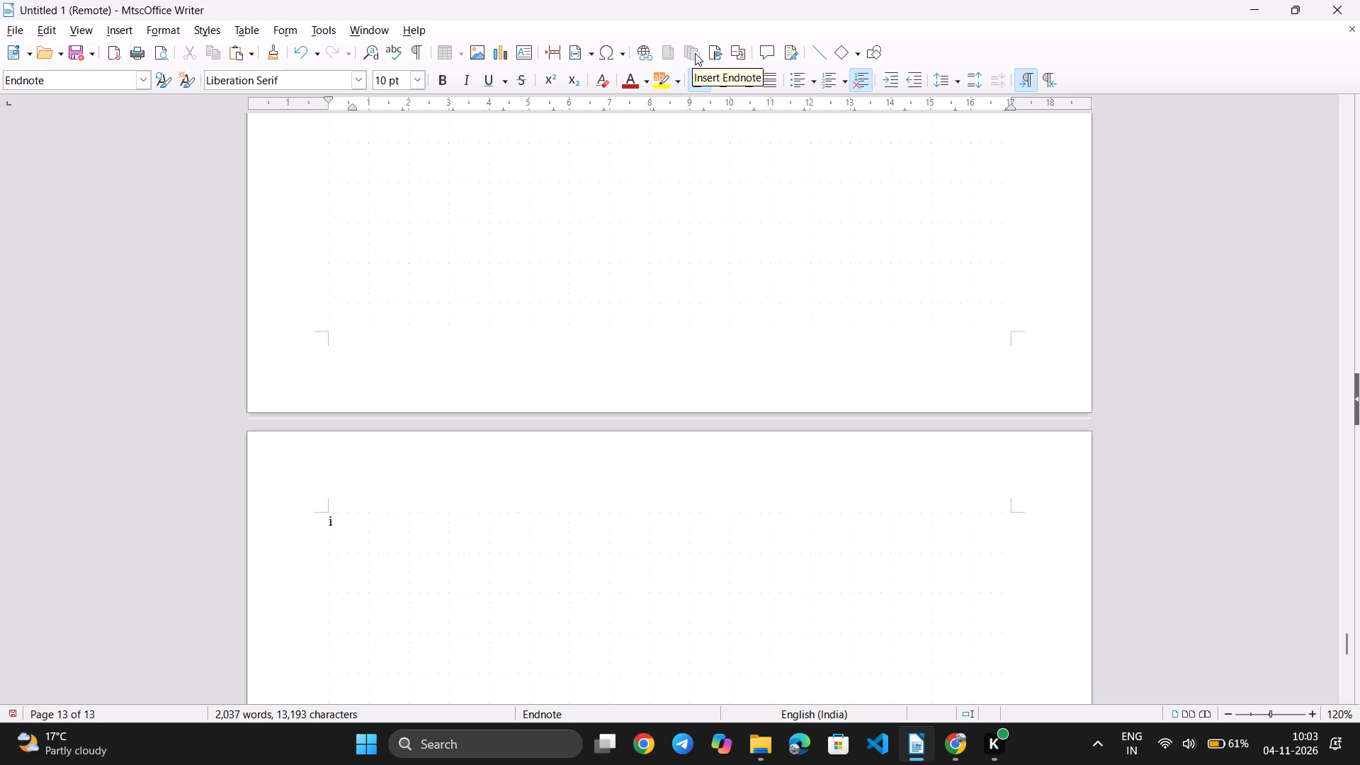
pyautogui.click(695, 53)
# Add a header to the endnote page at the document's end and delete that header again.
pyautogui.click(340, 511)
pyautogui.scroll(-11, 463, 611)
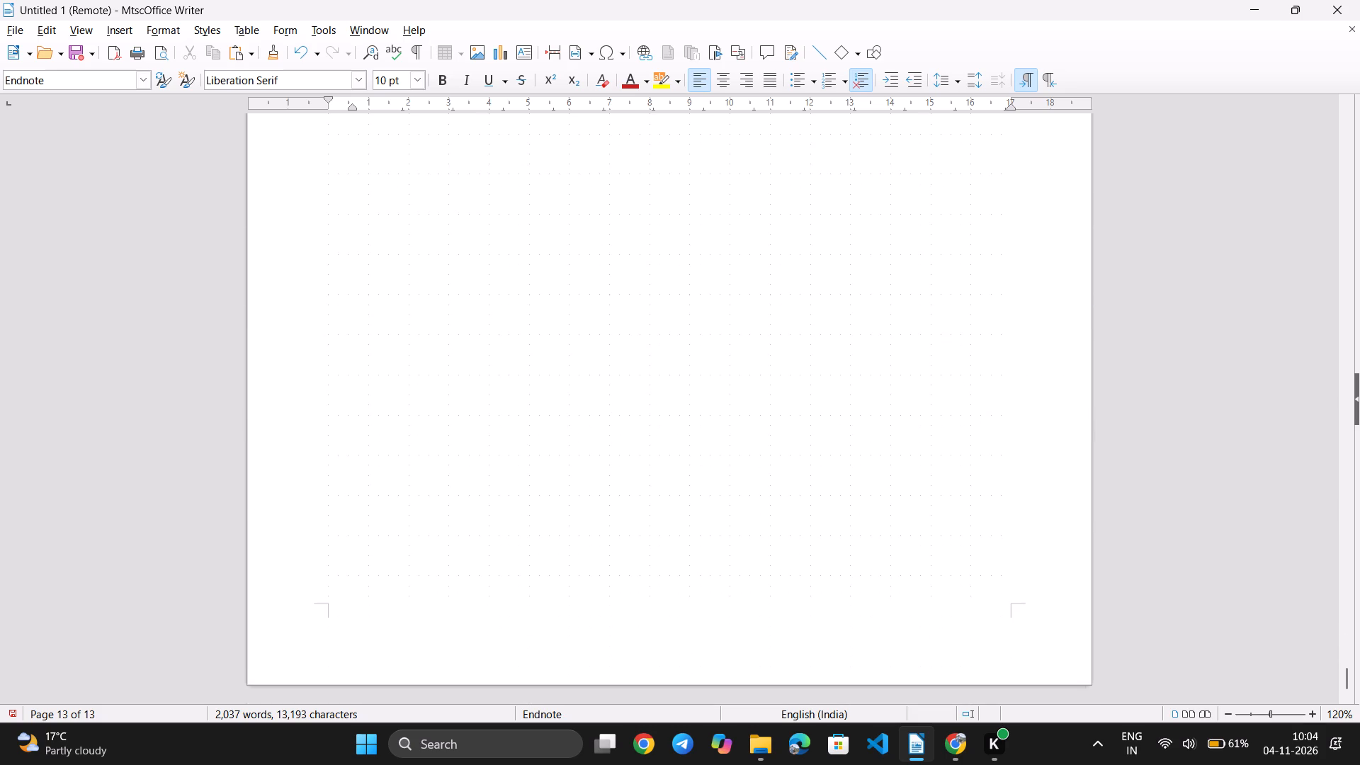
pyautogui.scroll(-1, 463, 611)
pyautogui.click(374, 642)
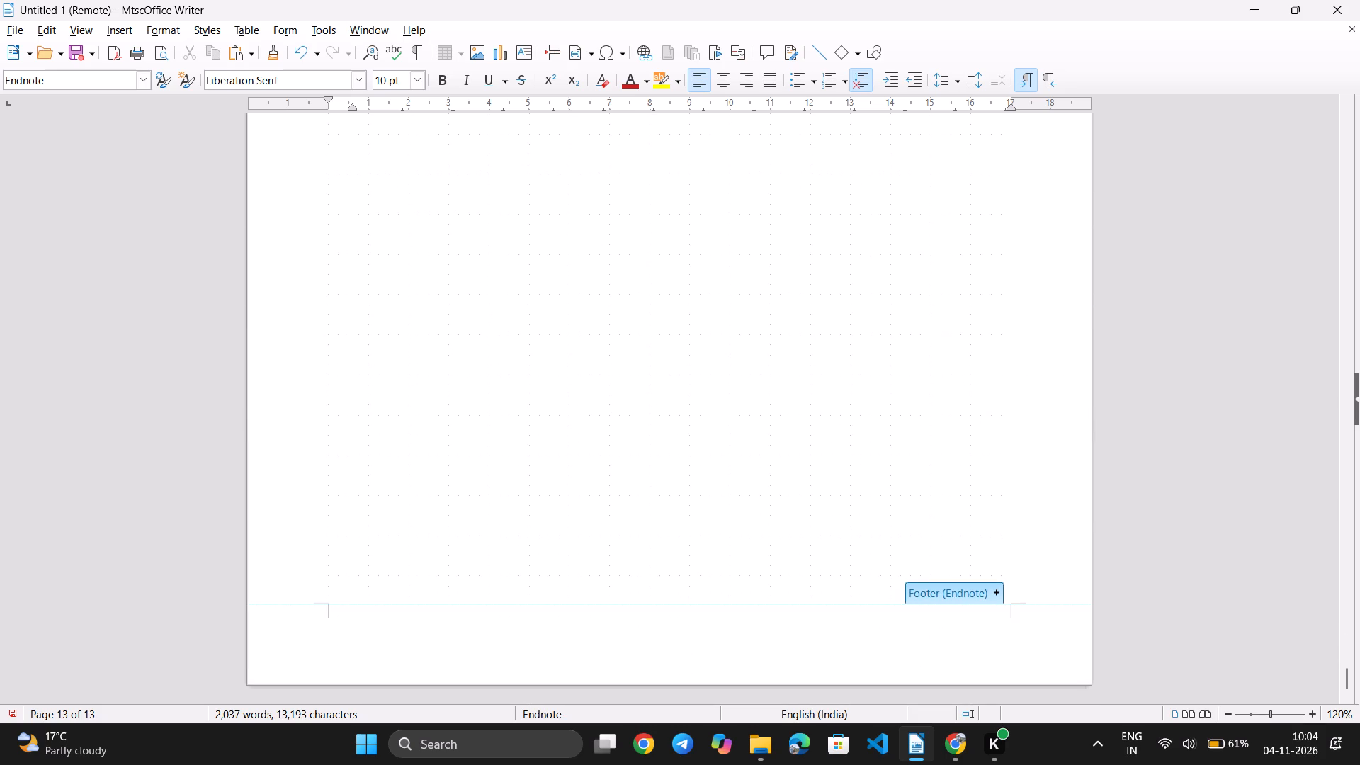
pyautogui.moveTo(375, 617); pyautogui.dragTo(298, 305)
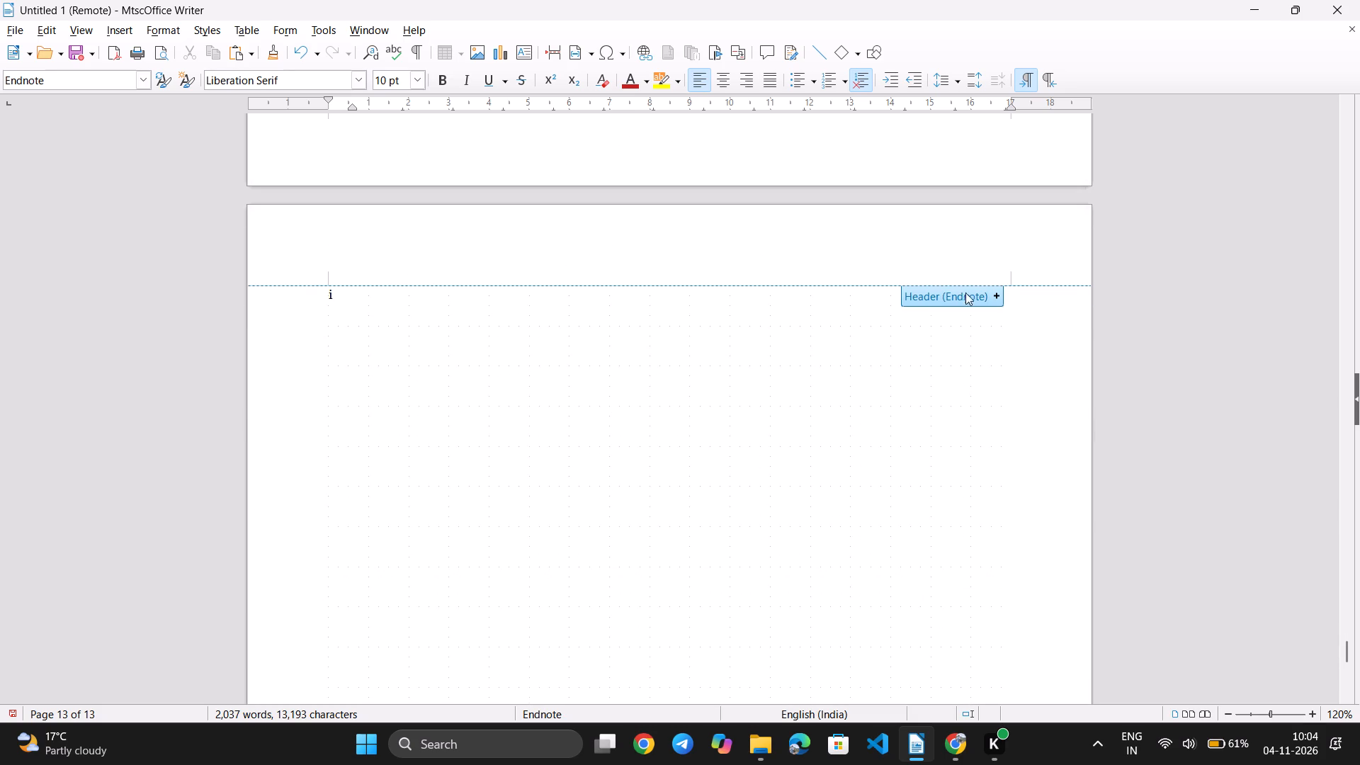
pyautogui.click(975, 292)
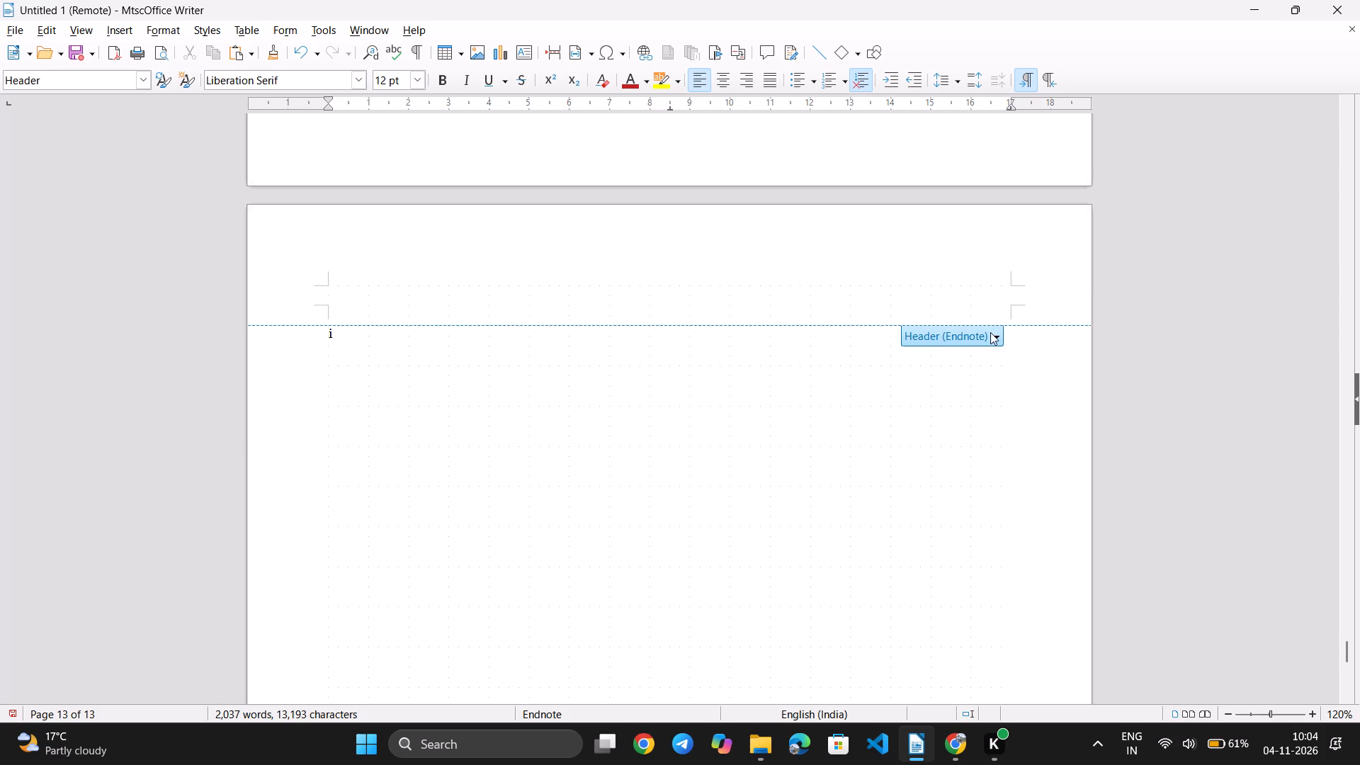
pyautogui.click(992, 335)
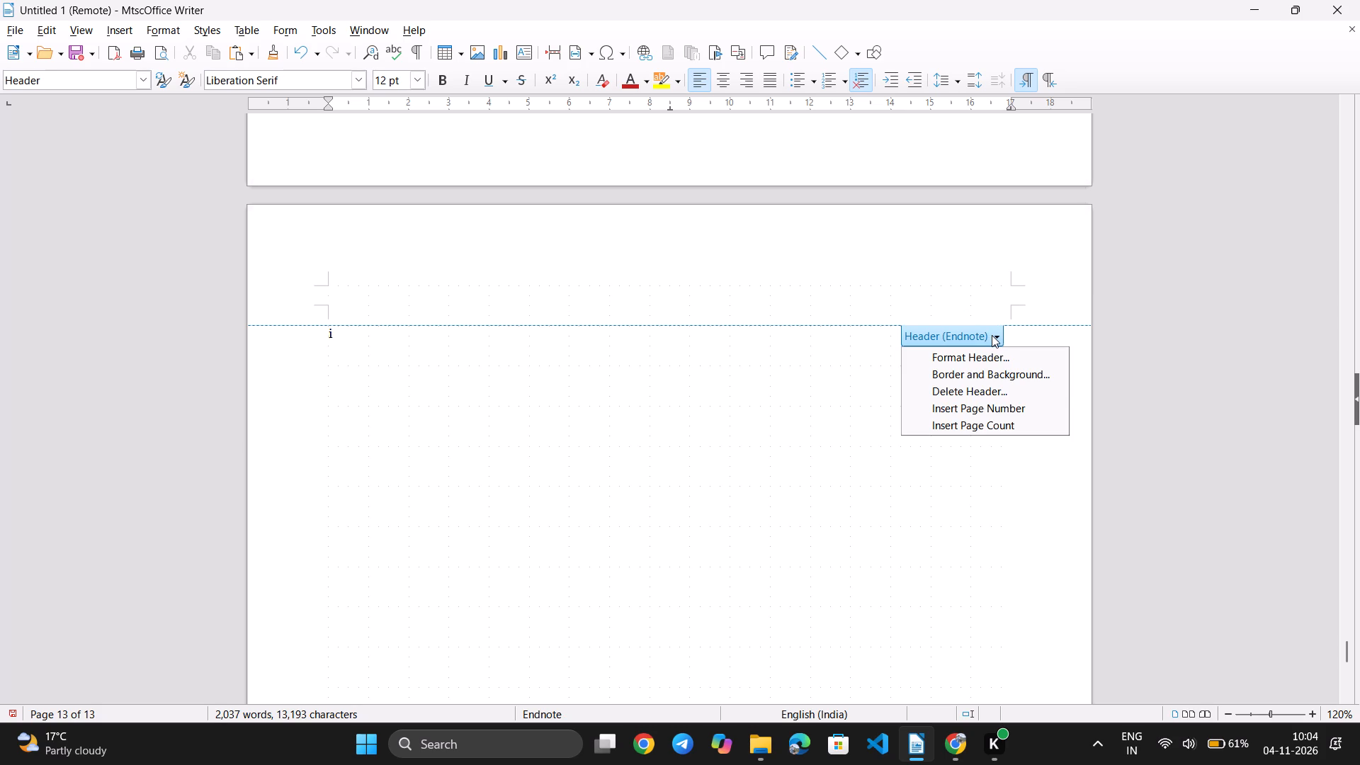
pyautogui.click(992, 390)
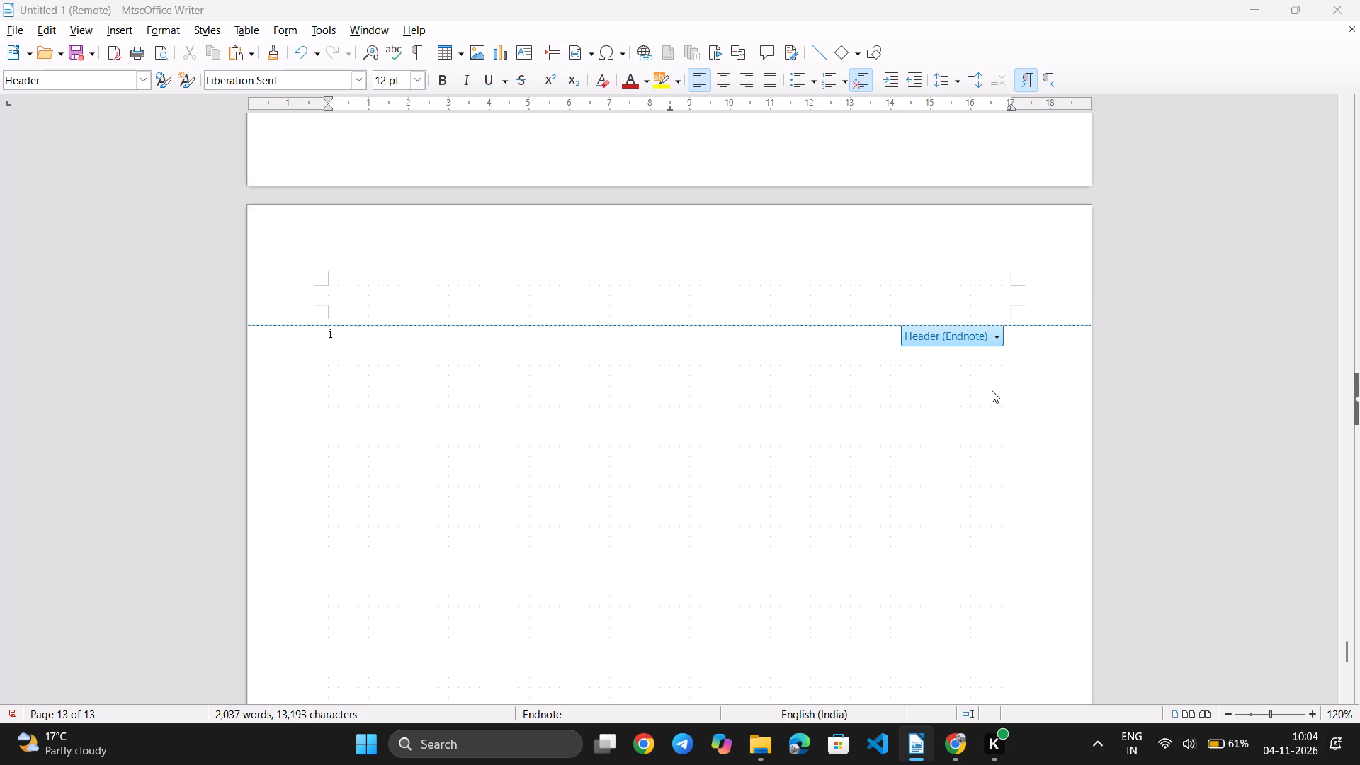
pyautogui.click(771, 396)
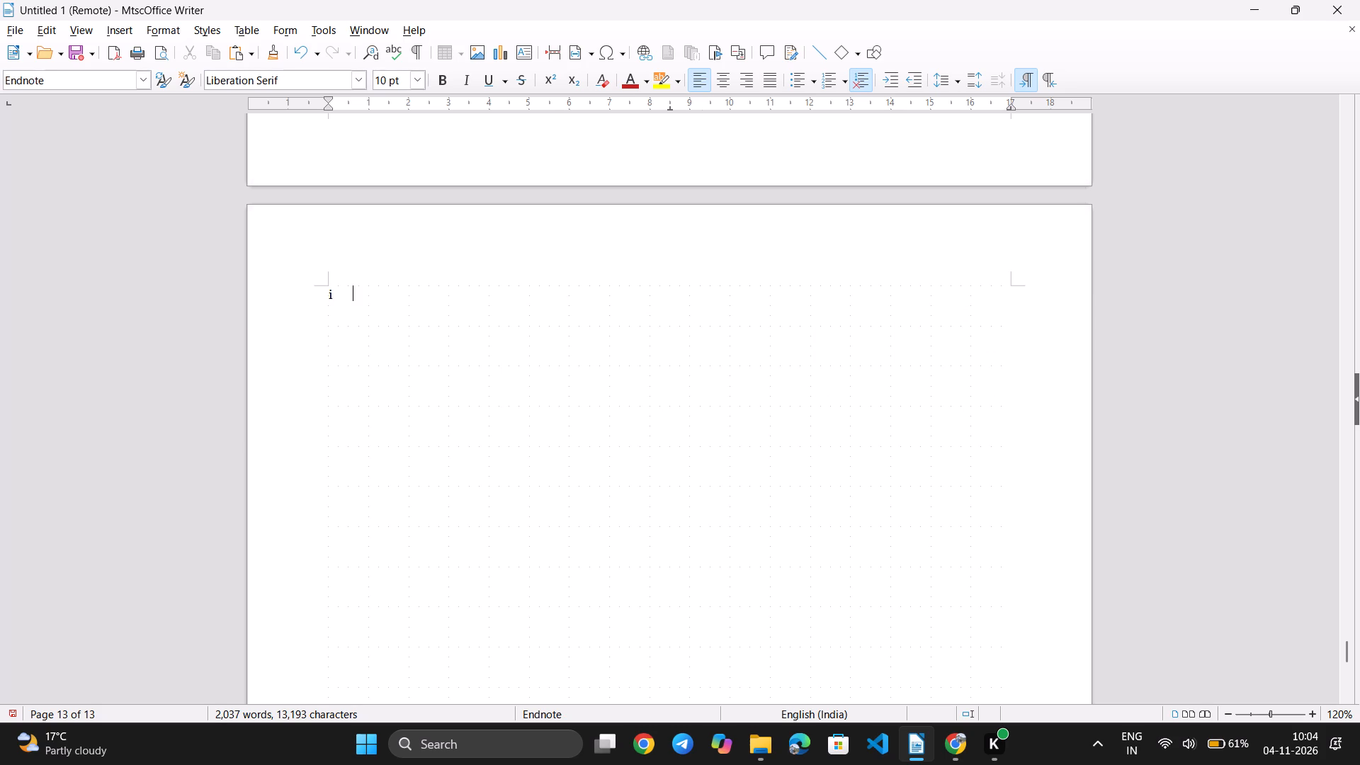
# Review the trailing blank pages backwards from the endnote page 13 to page 10.
pyautogui.scroll(4, 771, 396)
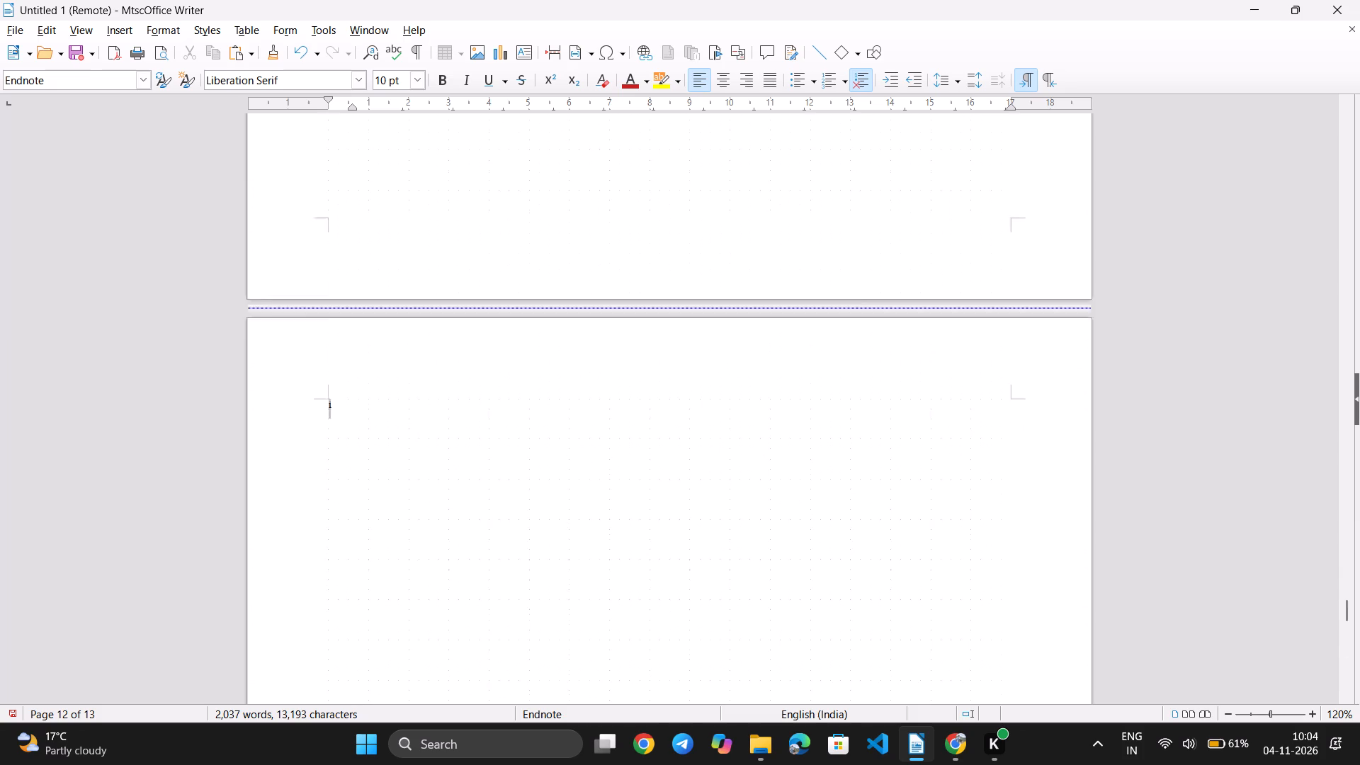
pyautogui.scroll(3, 771, 396)
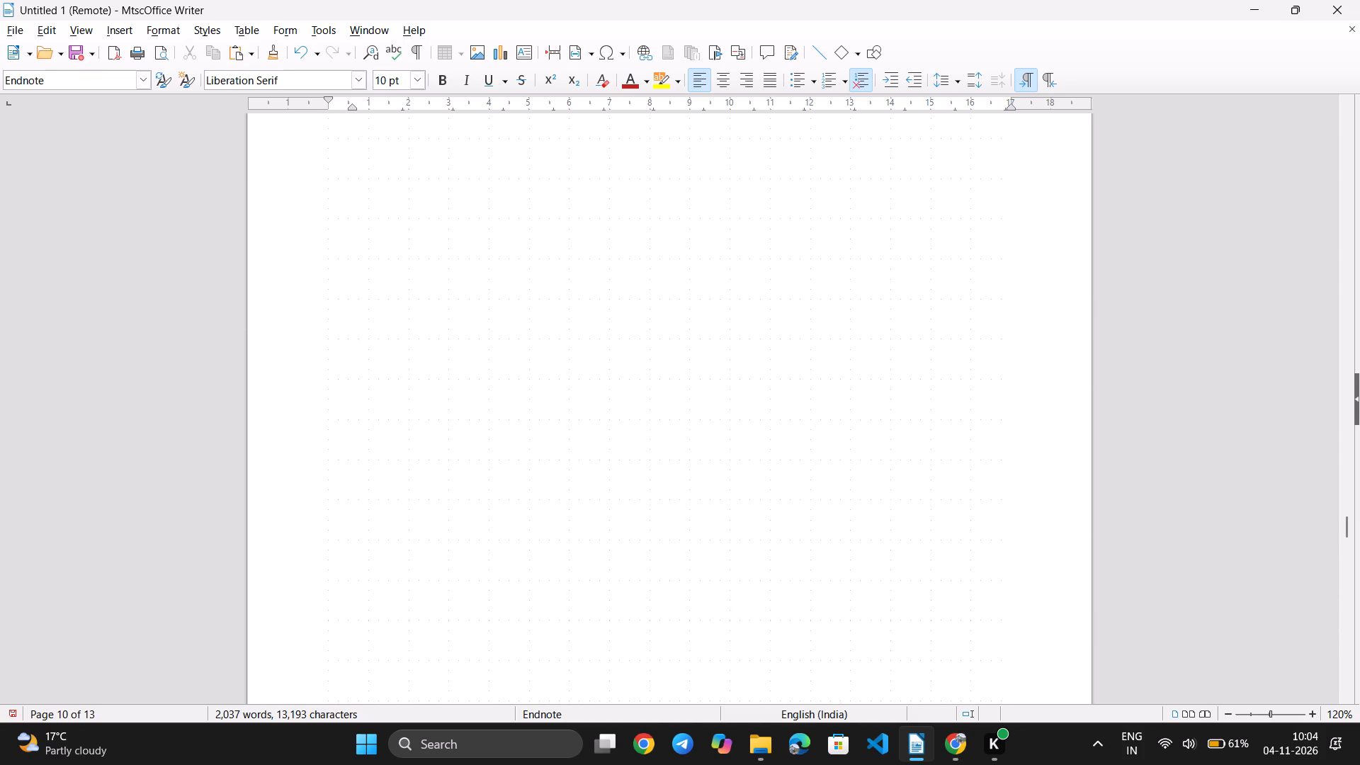
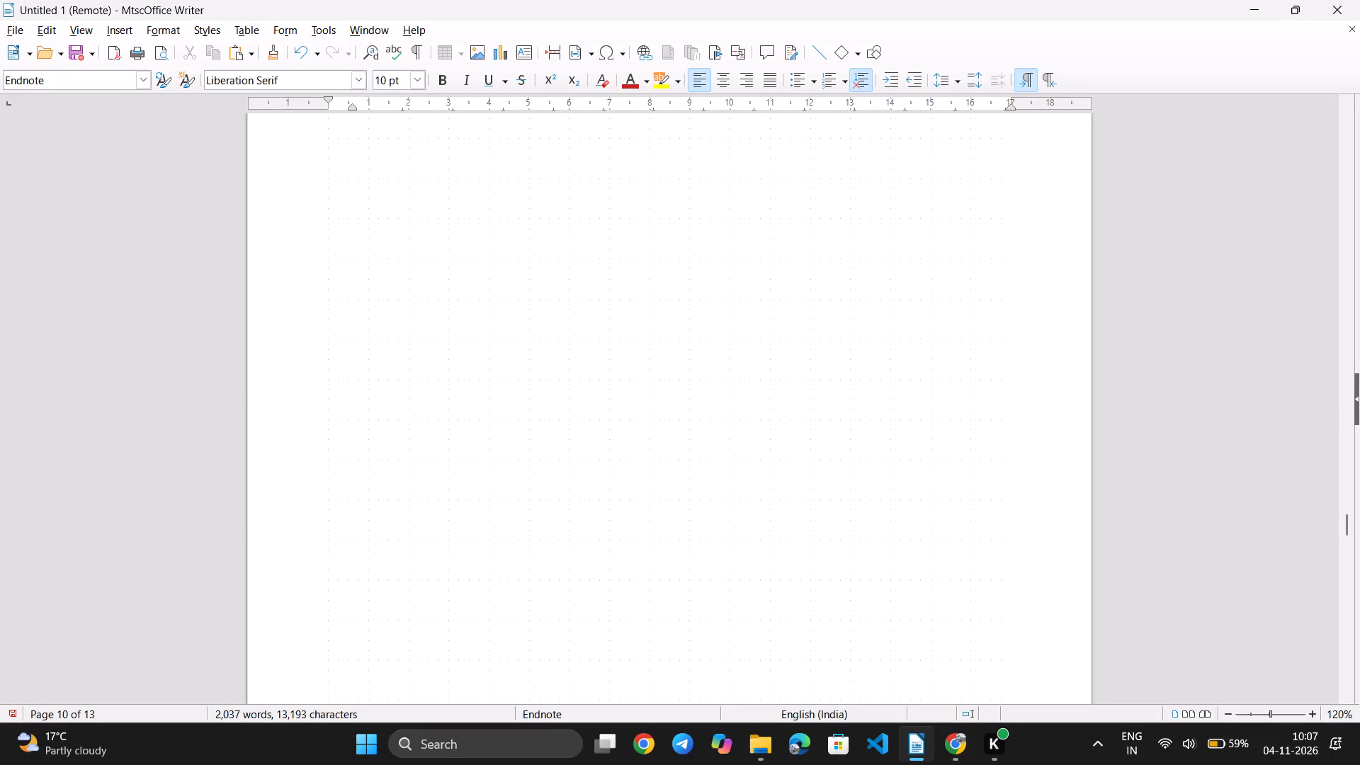
# Switch to File Explorer and open the 70 KB researchpaper3 PDF from the Downloads folder.
pyautogui.scroll(14, 970, 121)
pyautogui.scroll(7, 970, 121)
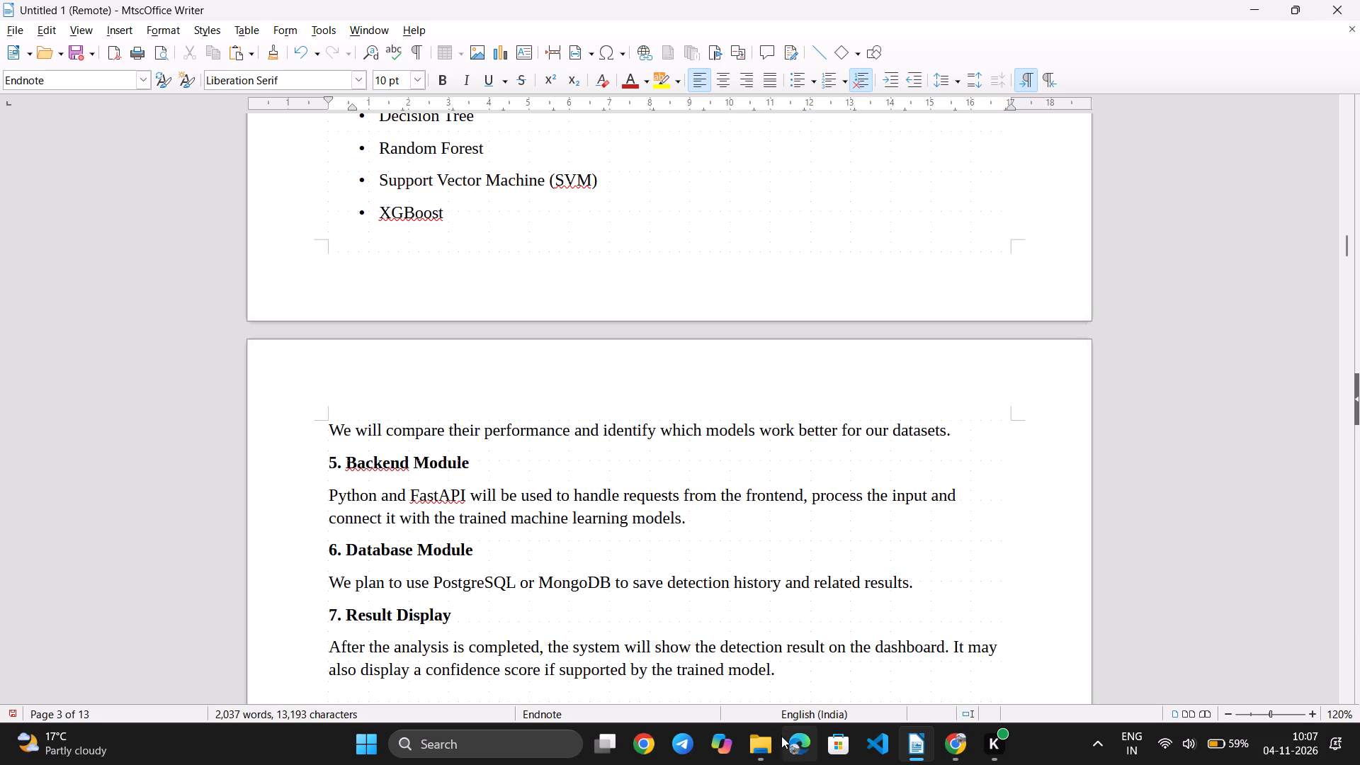
pyautogui.click(762, 747)
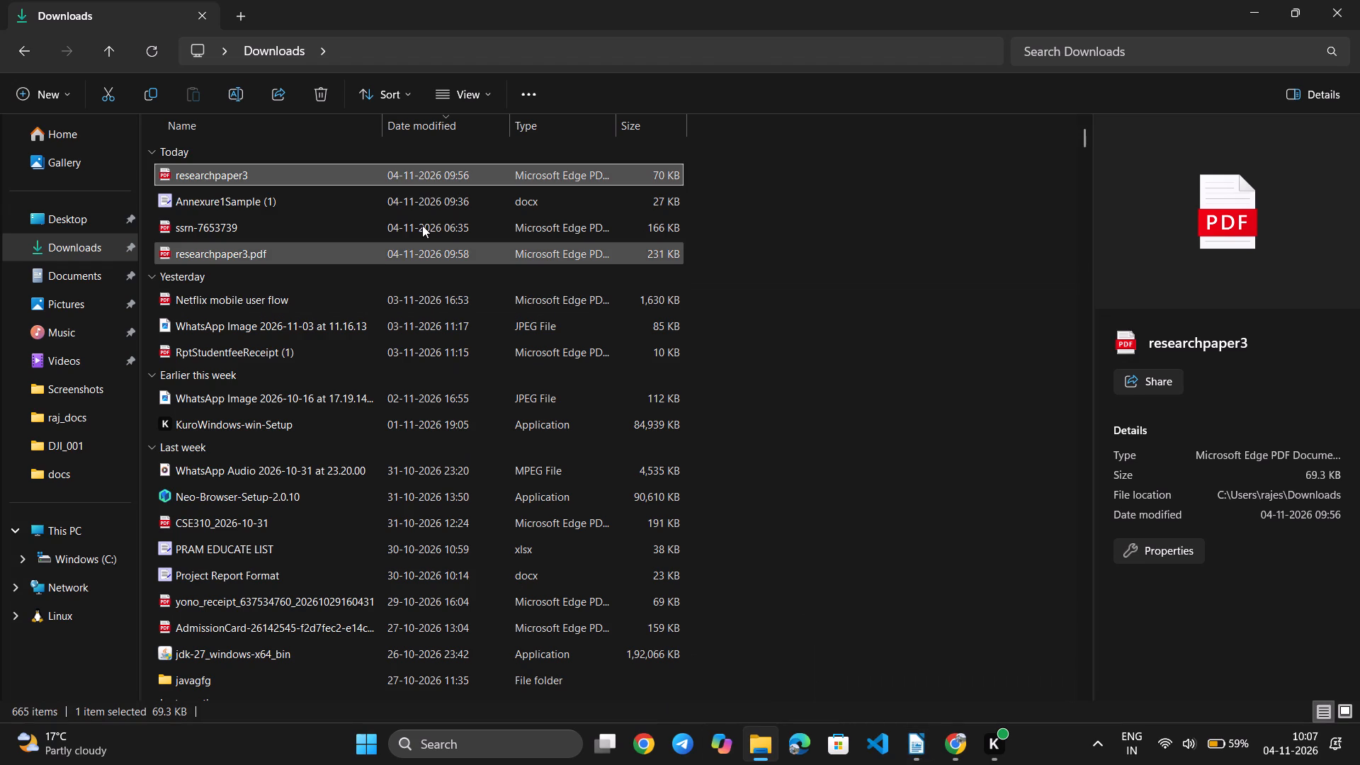
pyautogui.doubleClick(395, 171)
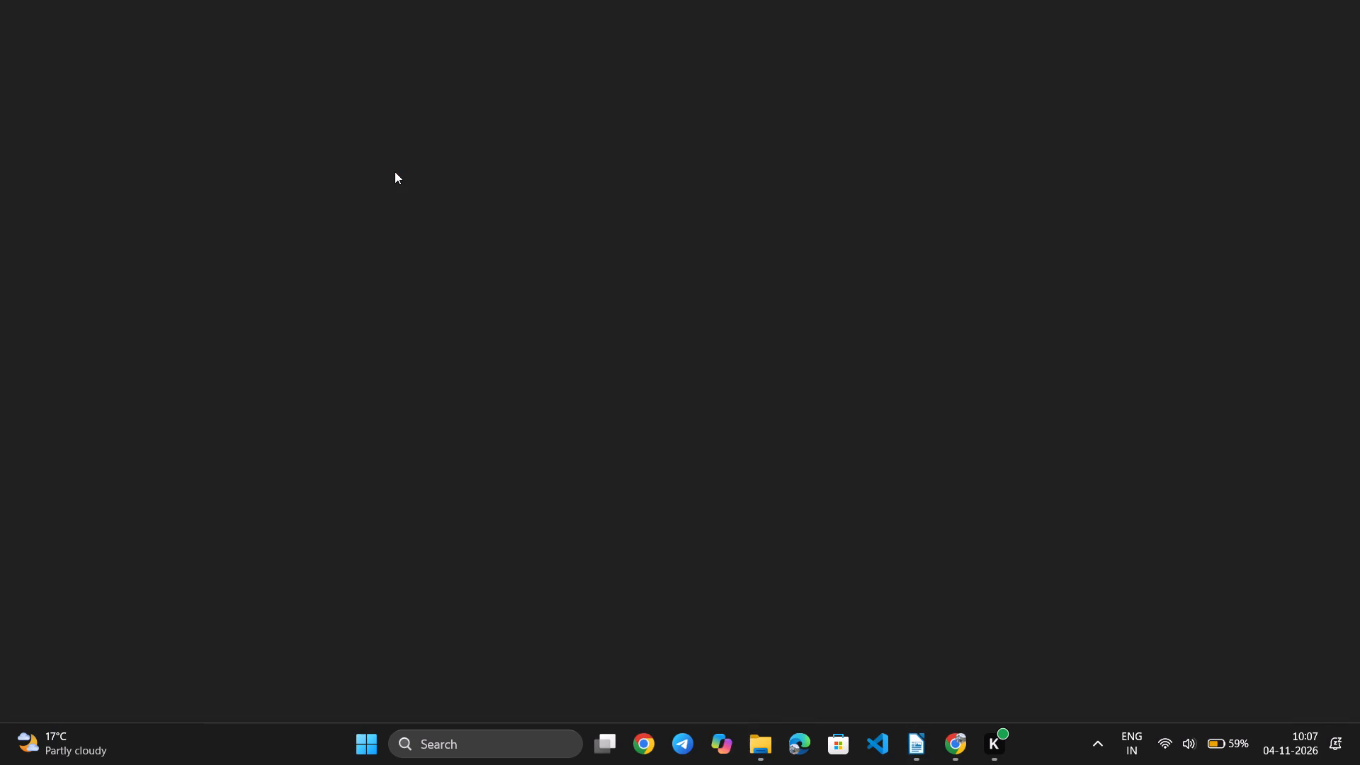
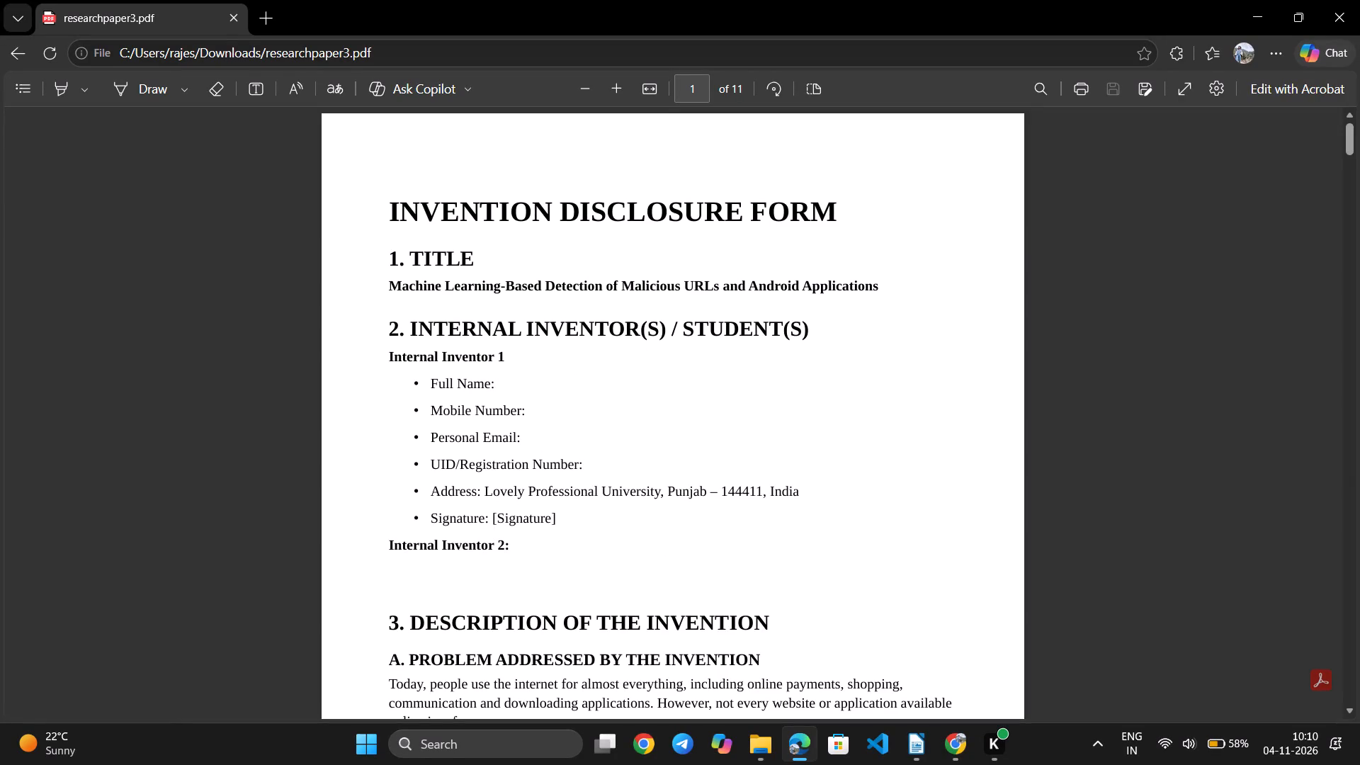
# Review the first page of the researchpaper3 PDF, checking the title, inventor details, problem description and objectives.
pyautogui.moveTo(383, 266); pyautogui.dragTo(475, 396)
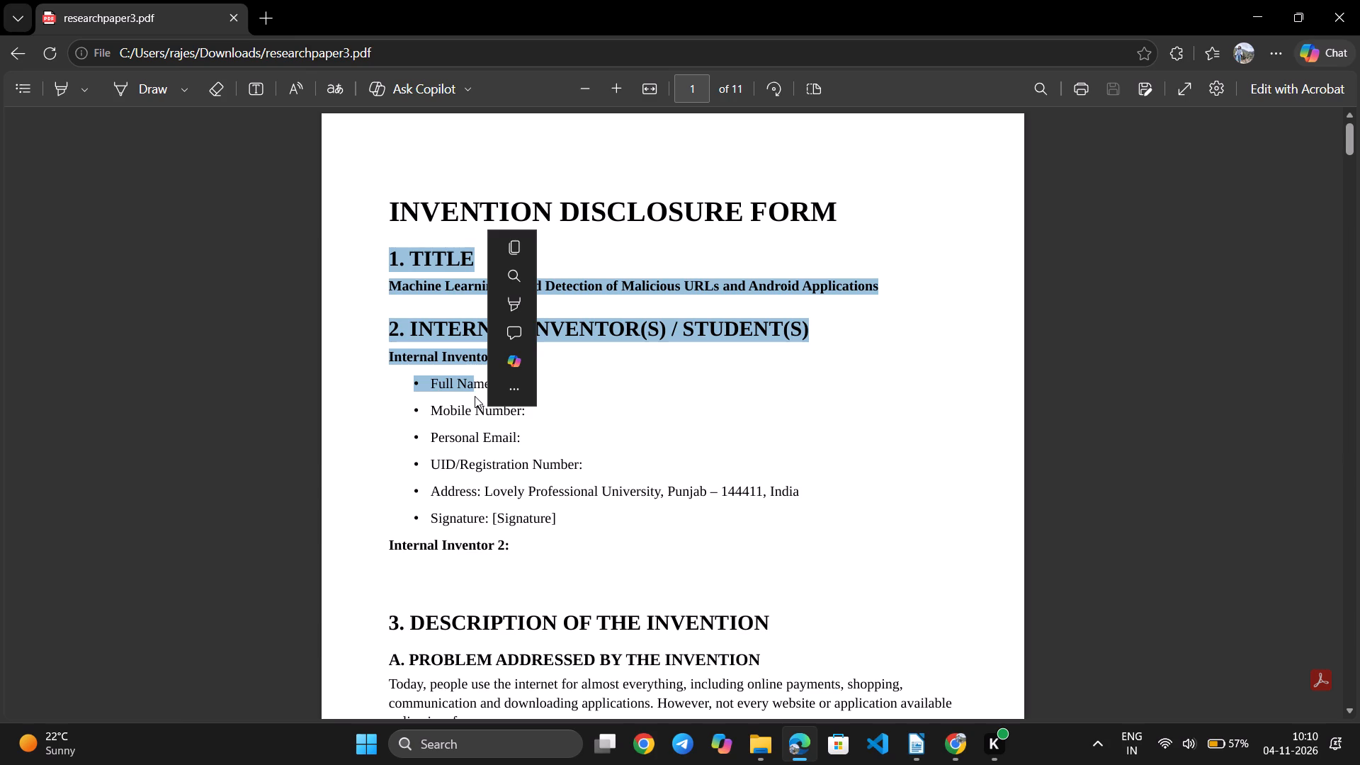
pyautogui.click(421, 339)
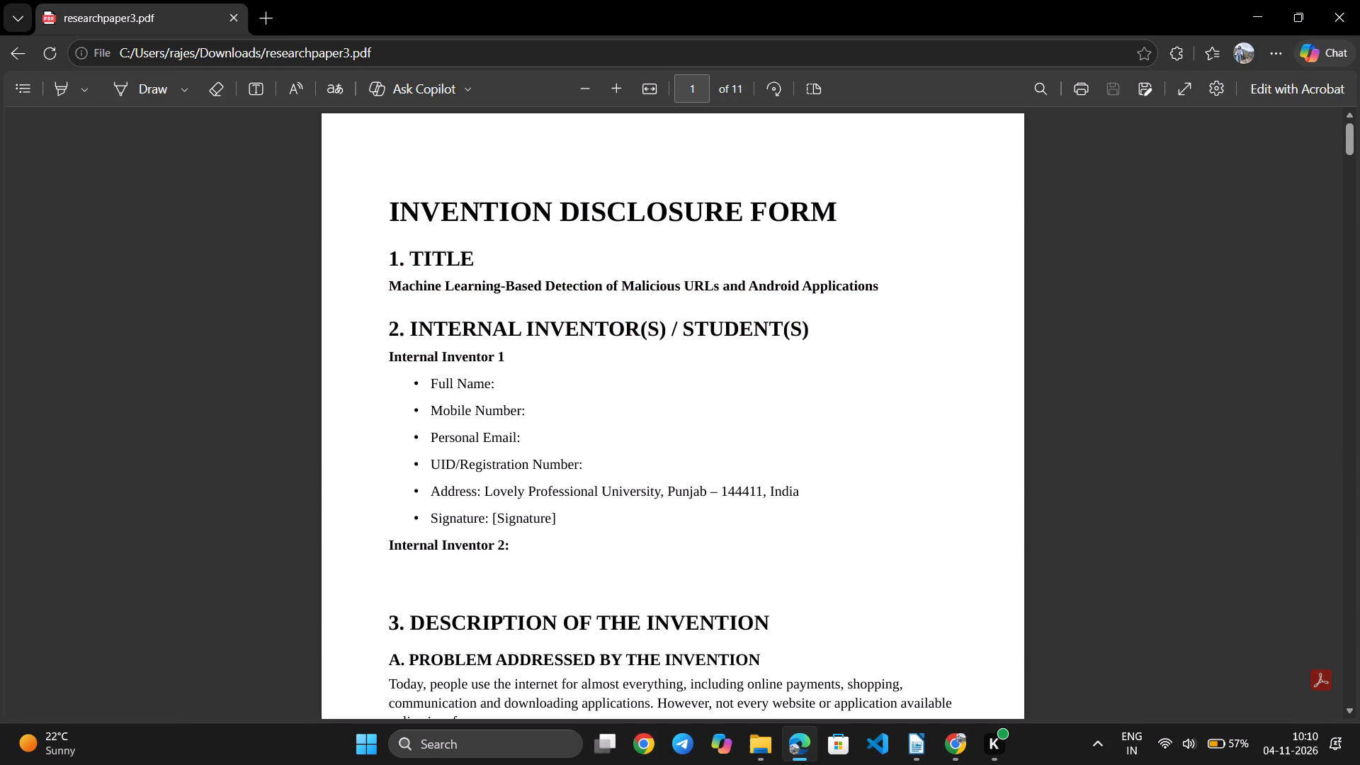
pyautogui.doubleClick(391, 261)
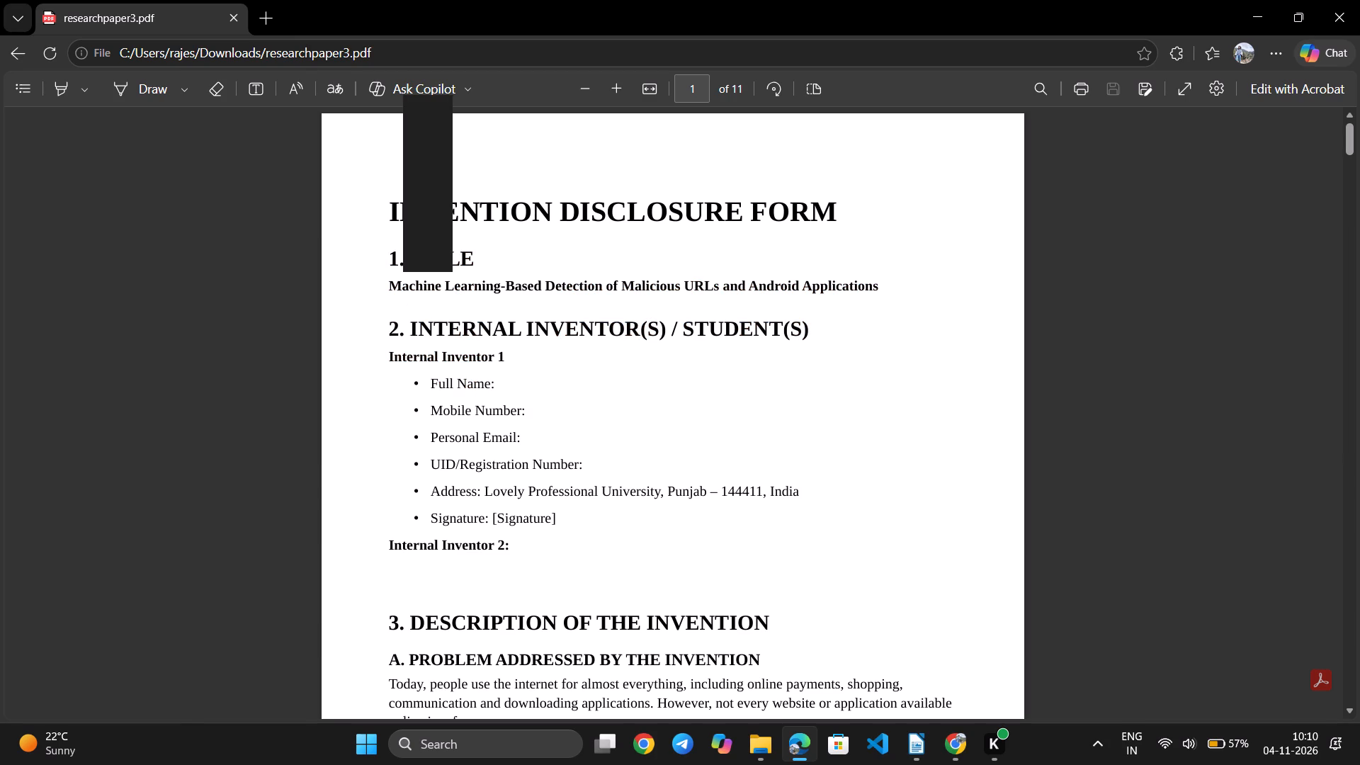
pyautogui.doubleClick(387, 212)
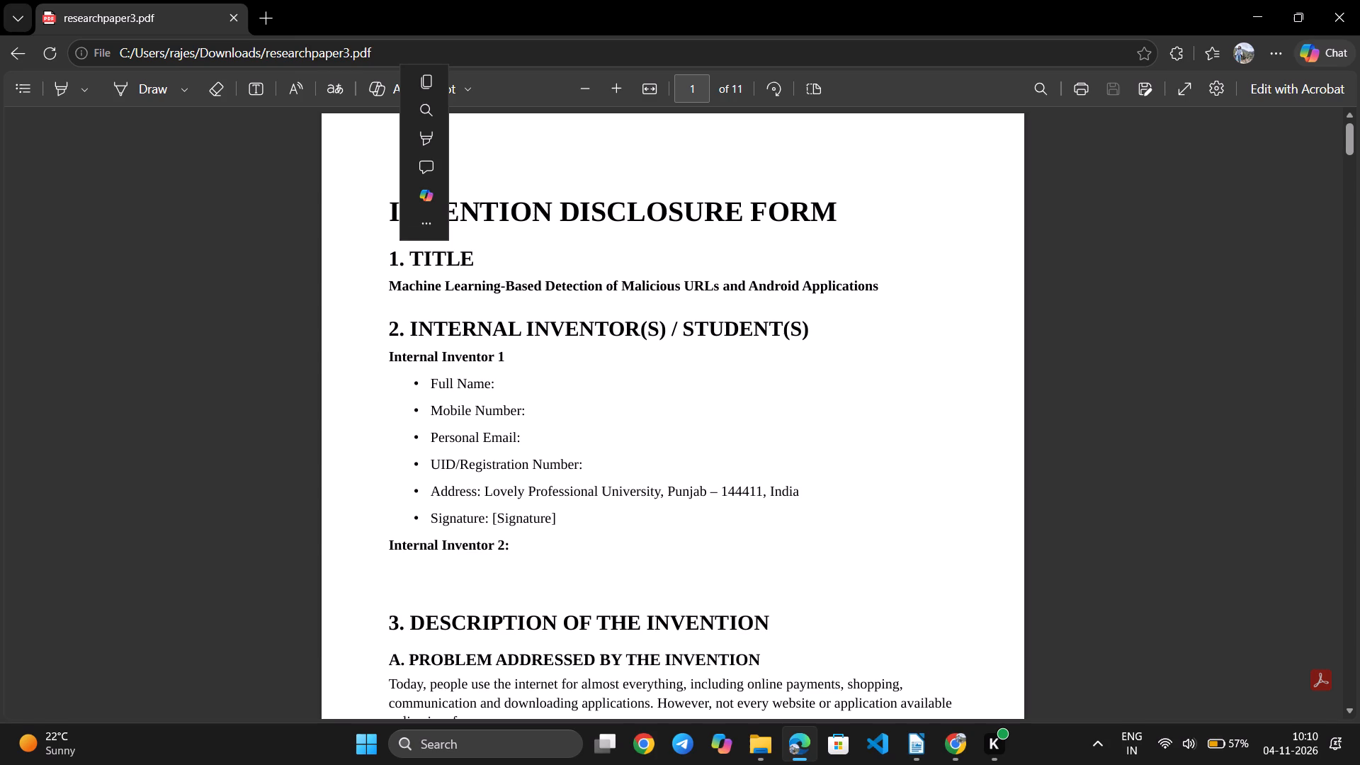
pyautogui.click(749, 254)
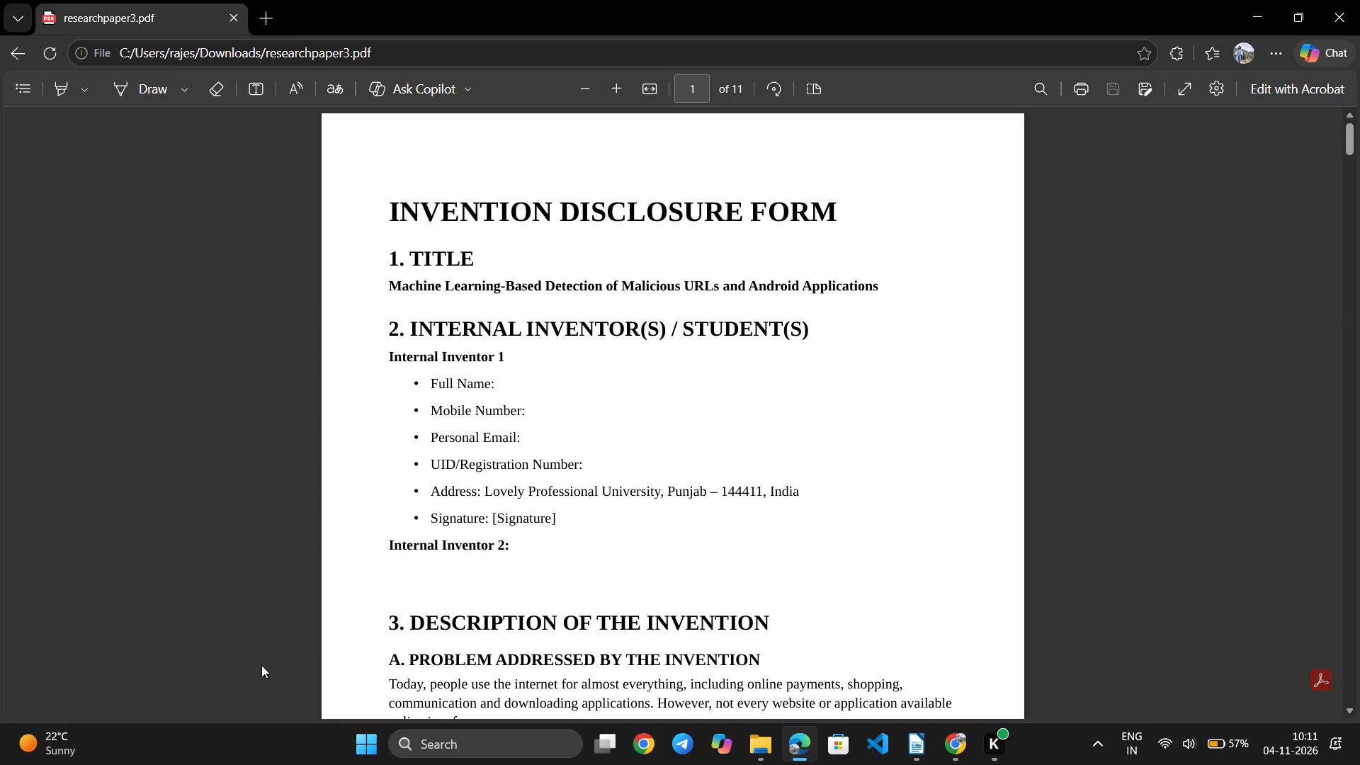
pyautogui.scroll(-1, 584, 486)
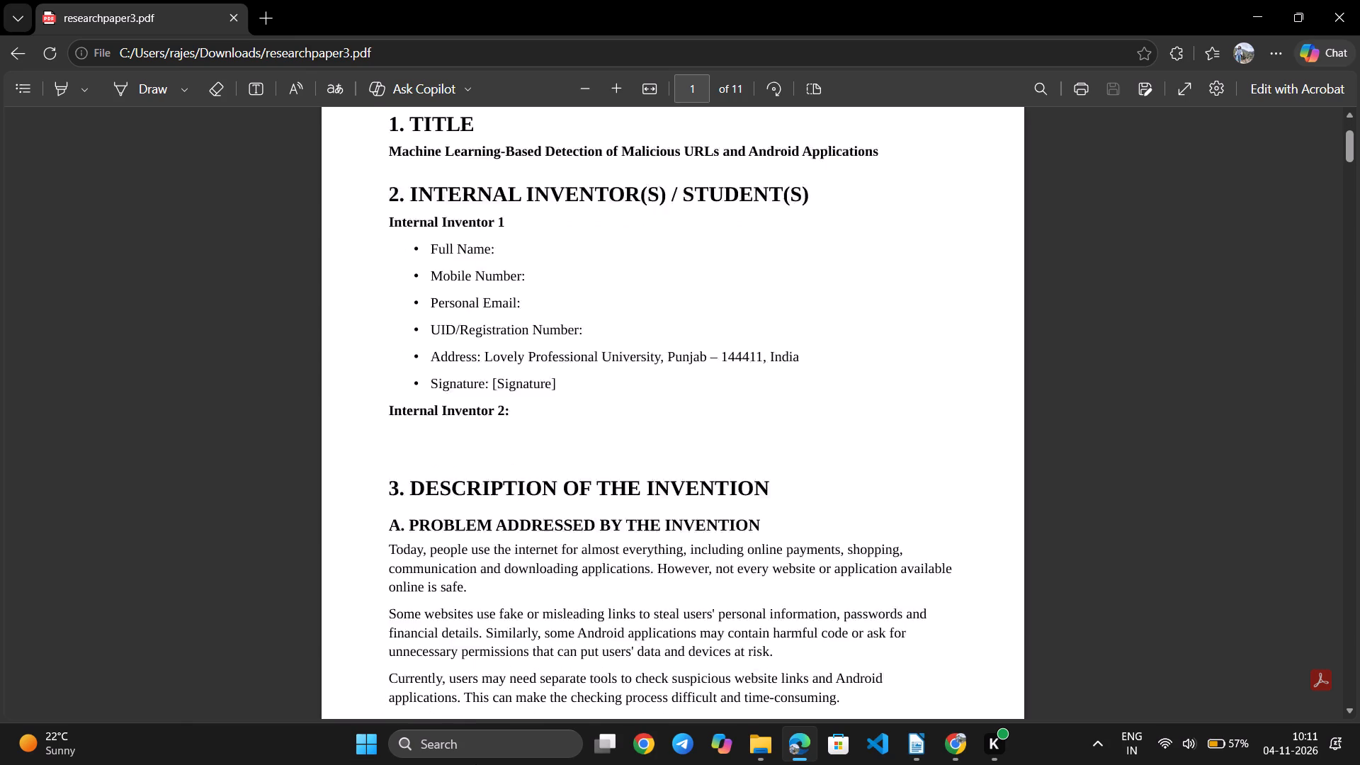
pyautogui.scroll(-4, 584, 486)
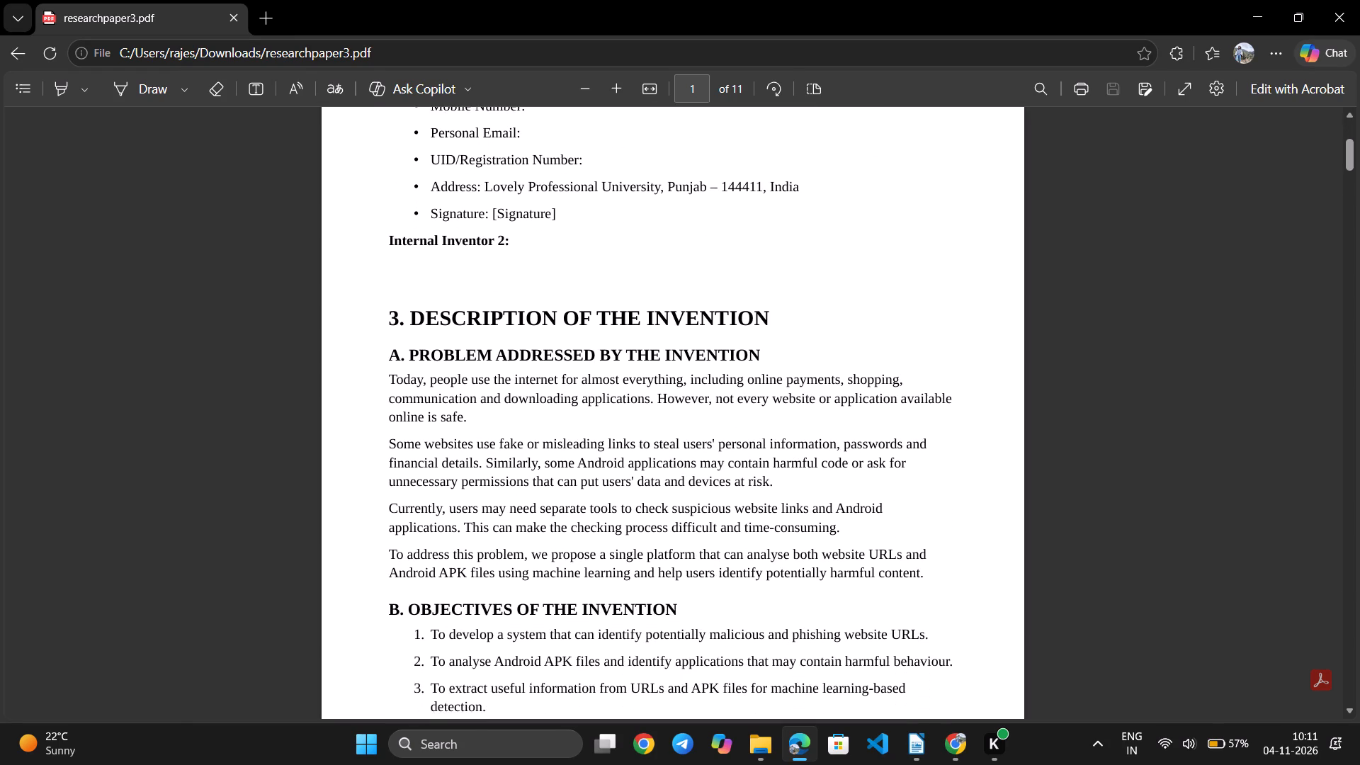
pyautogui.scroll(-2, 584, 486)
pyautogui.scroll(6, 584, 486)
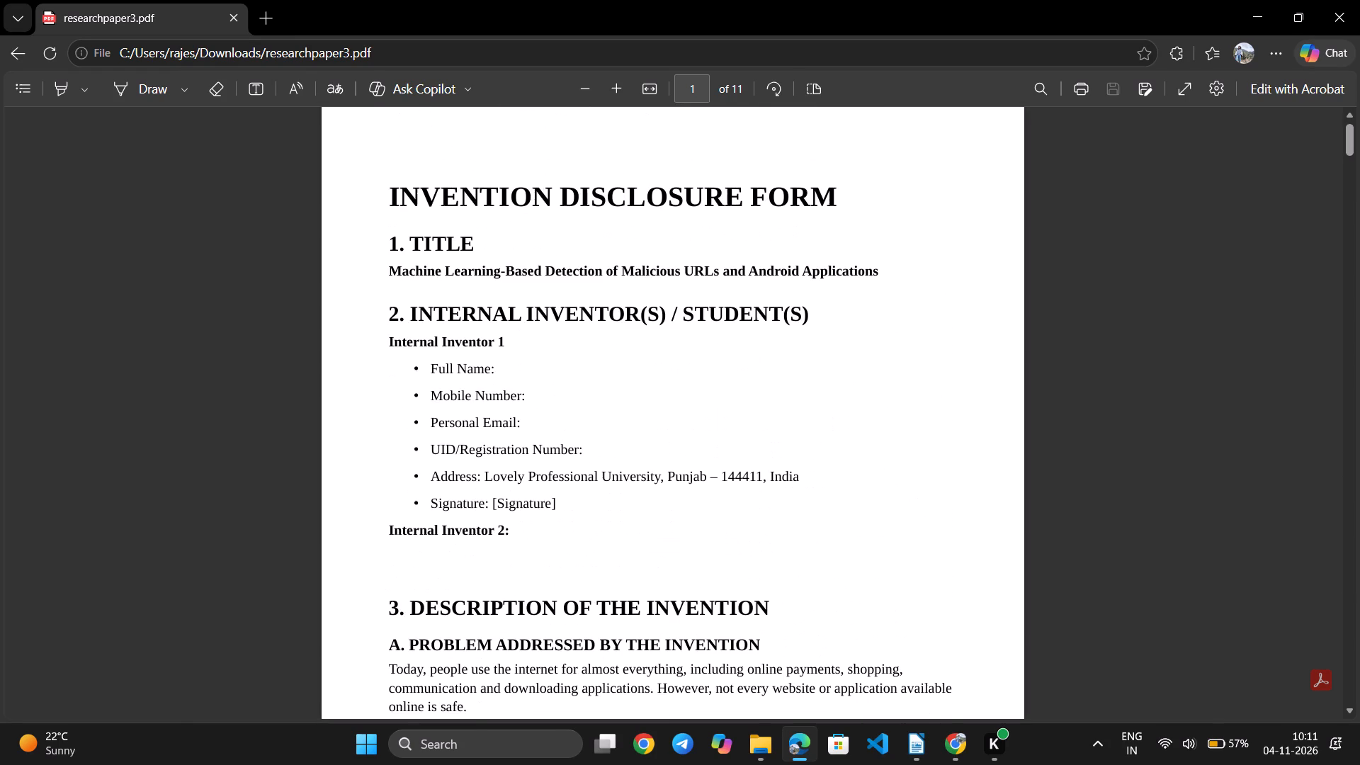
pyautogui.scroll(8, 584, 486)
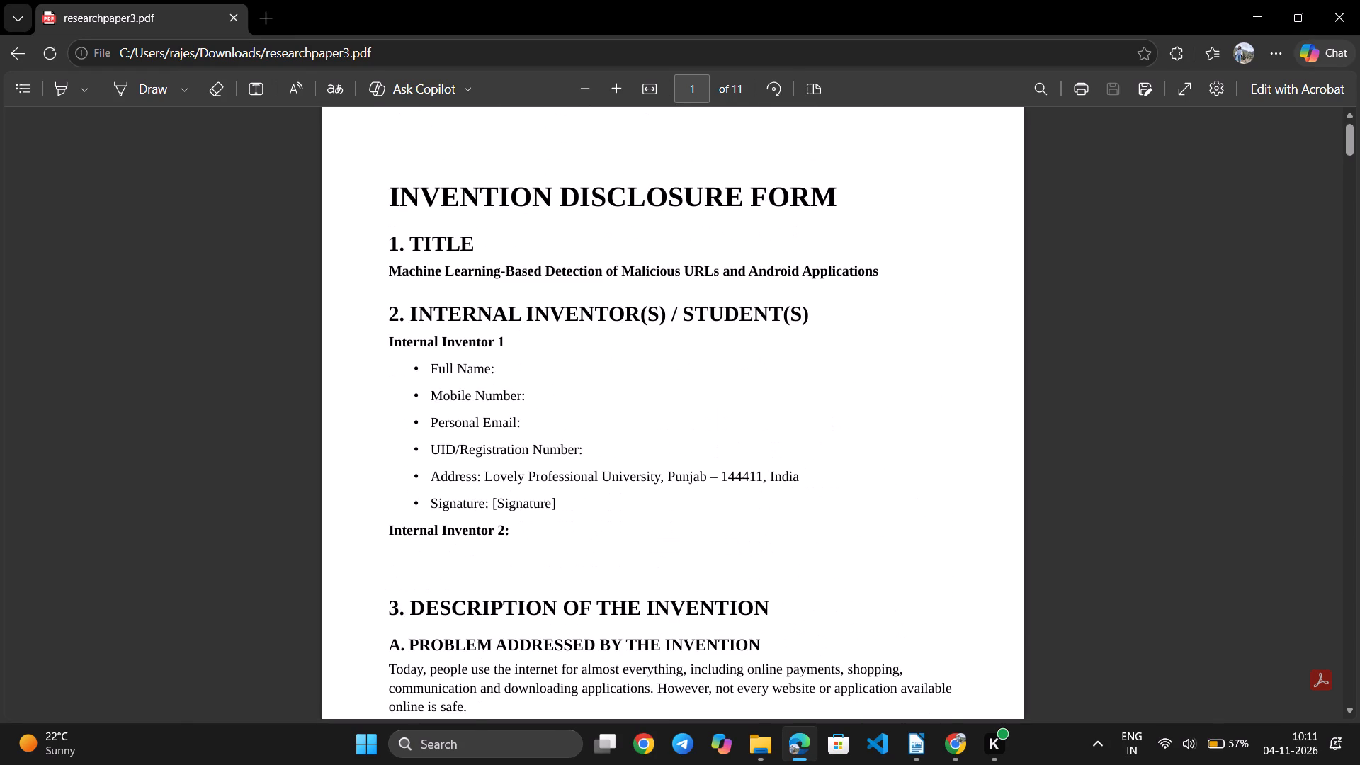